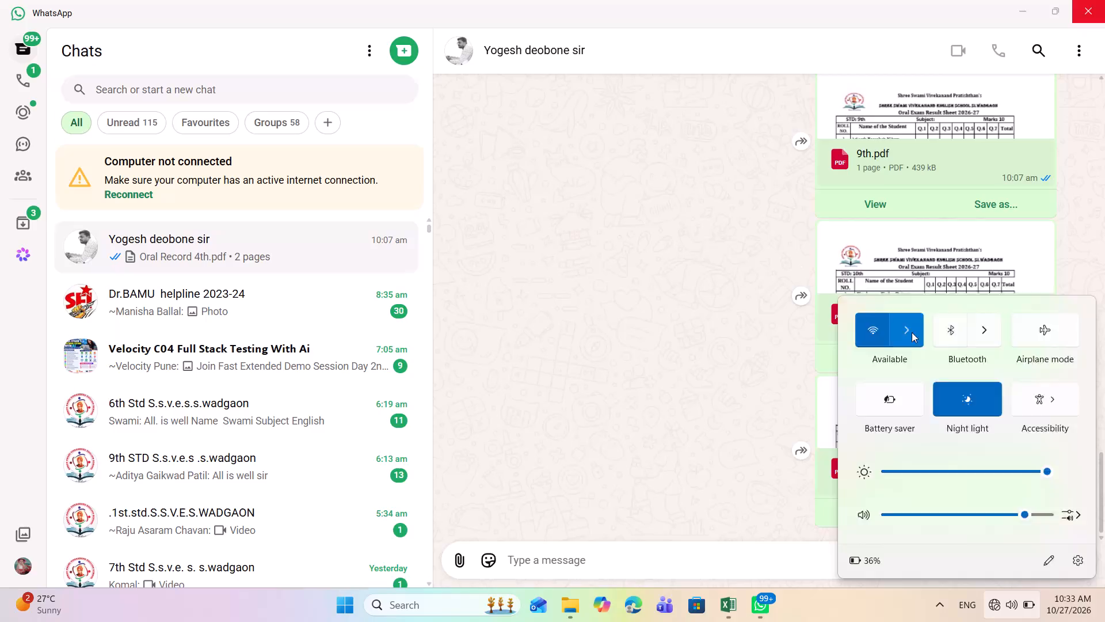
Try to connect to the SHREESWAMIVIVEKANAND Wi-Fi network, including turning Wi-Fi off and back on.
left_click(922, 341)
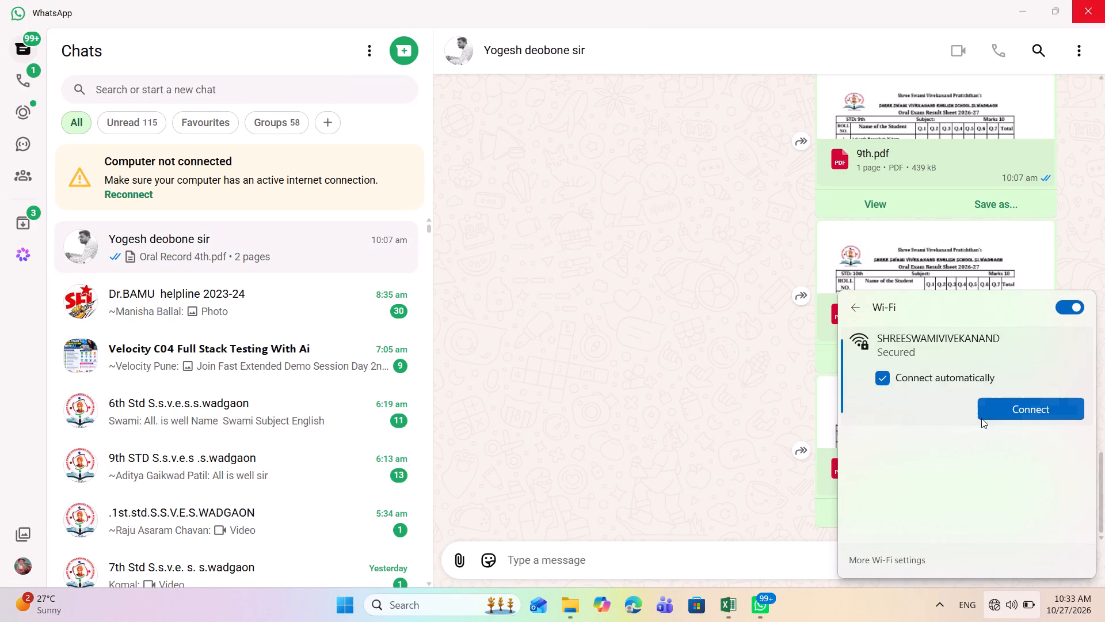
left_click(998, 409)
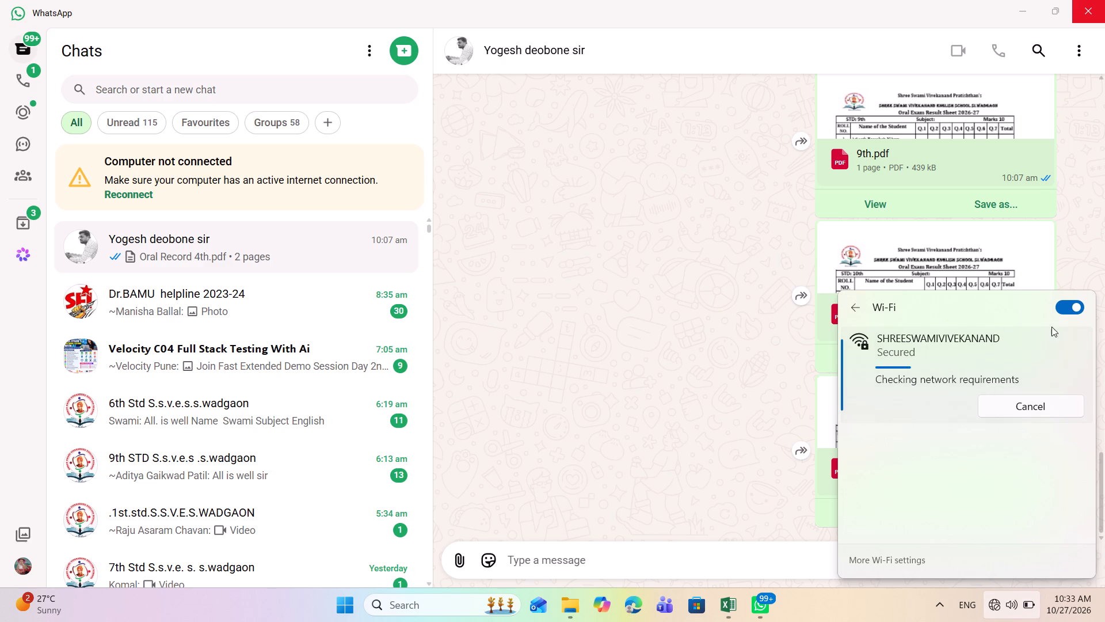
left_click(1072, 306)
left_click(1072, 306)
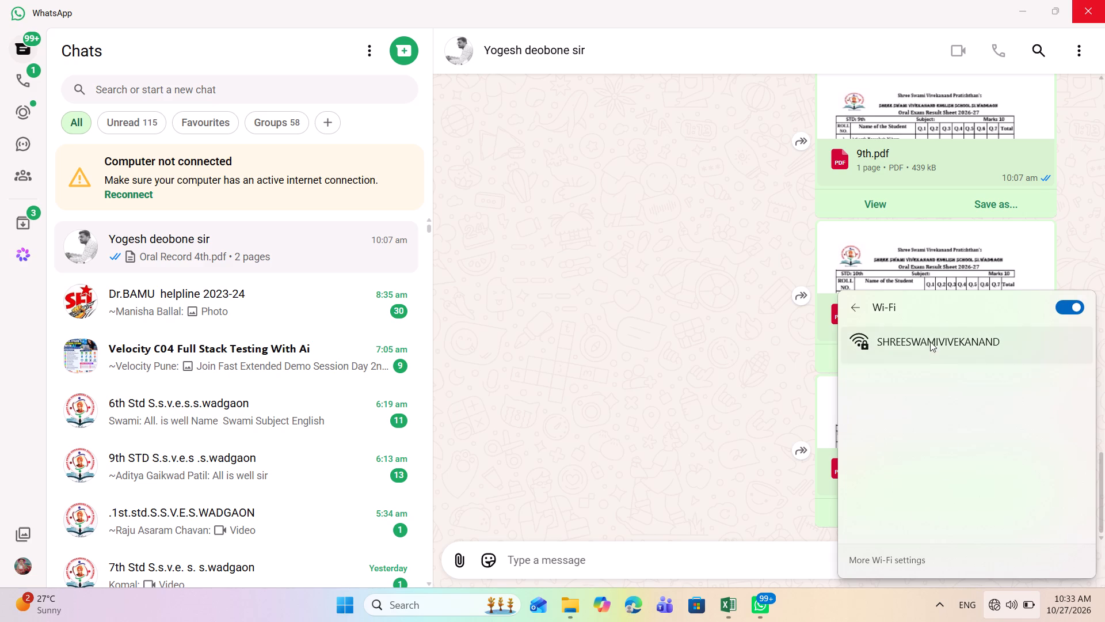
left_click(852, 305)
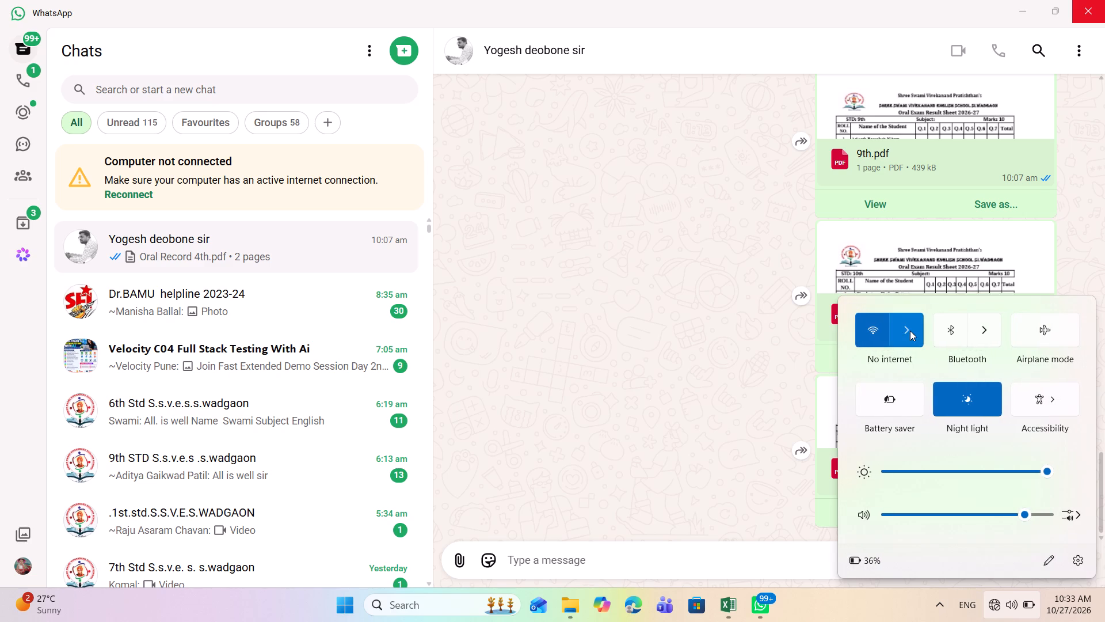
Connect the computer to the Redmi Note 8 Wi-Fi network, leaving automatic connection enabled.
left_click(910, 331)
left_click(921, 422)
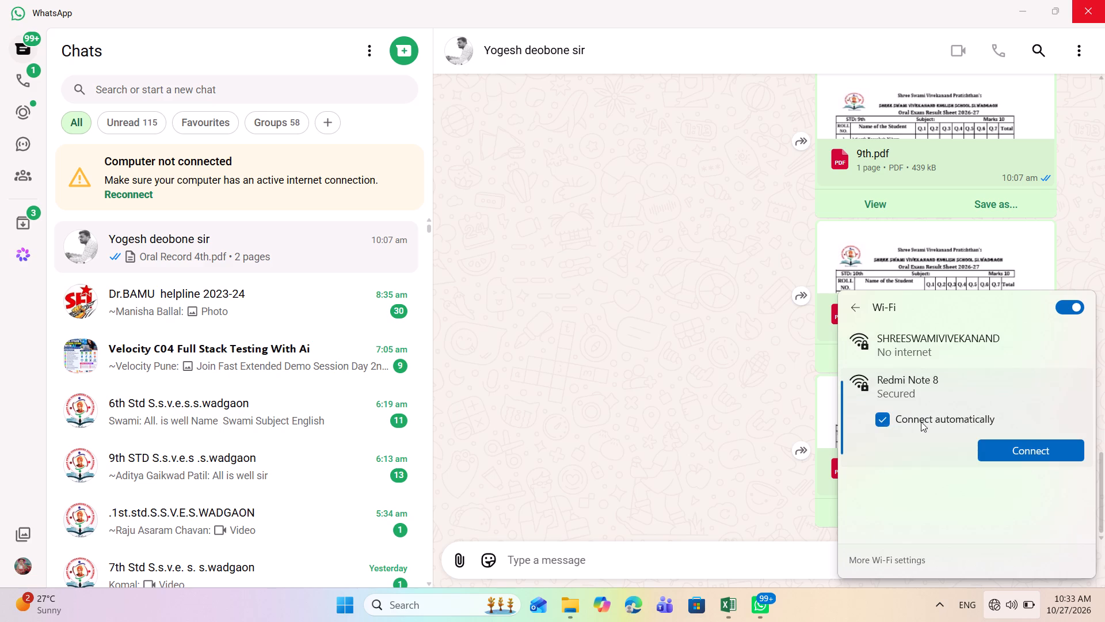
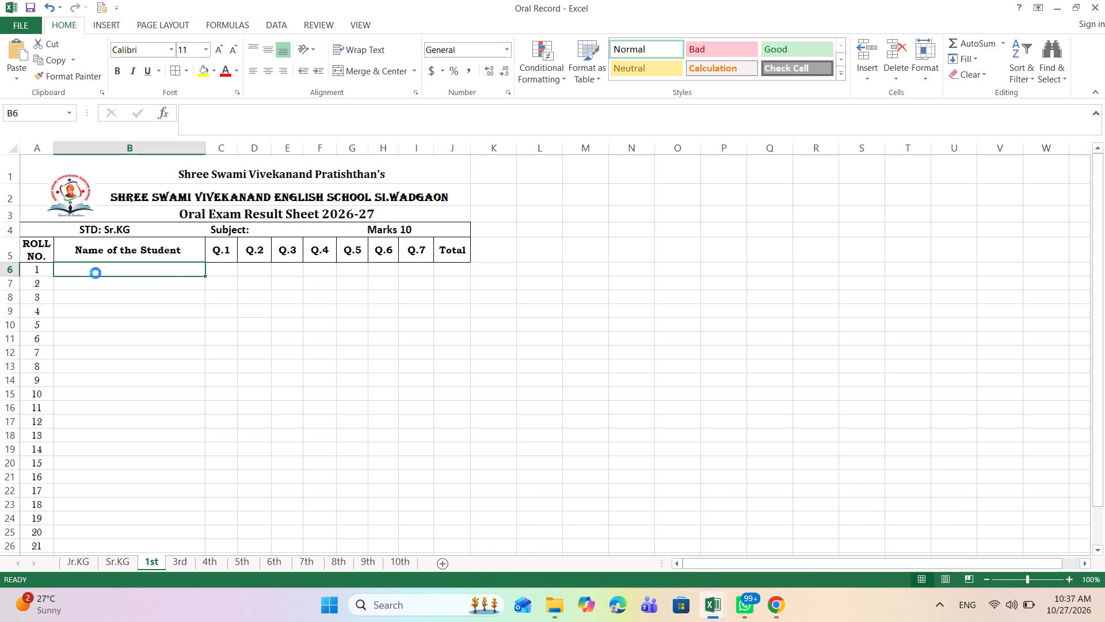
left_click(161, 272)
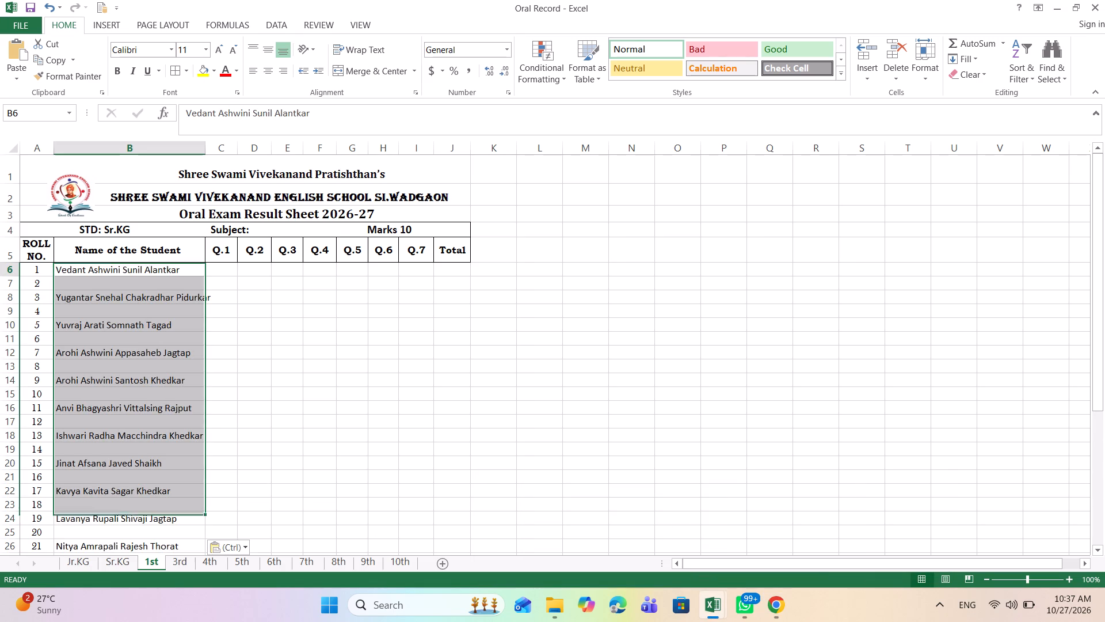
Correct the first student's surname in B6 by replacing the letter t with j.
double_click(169, 271)
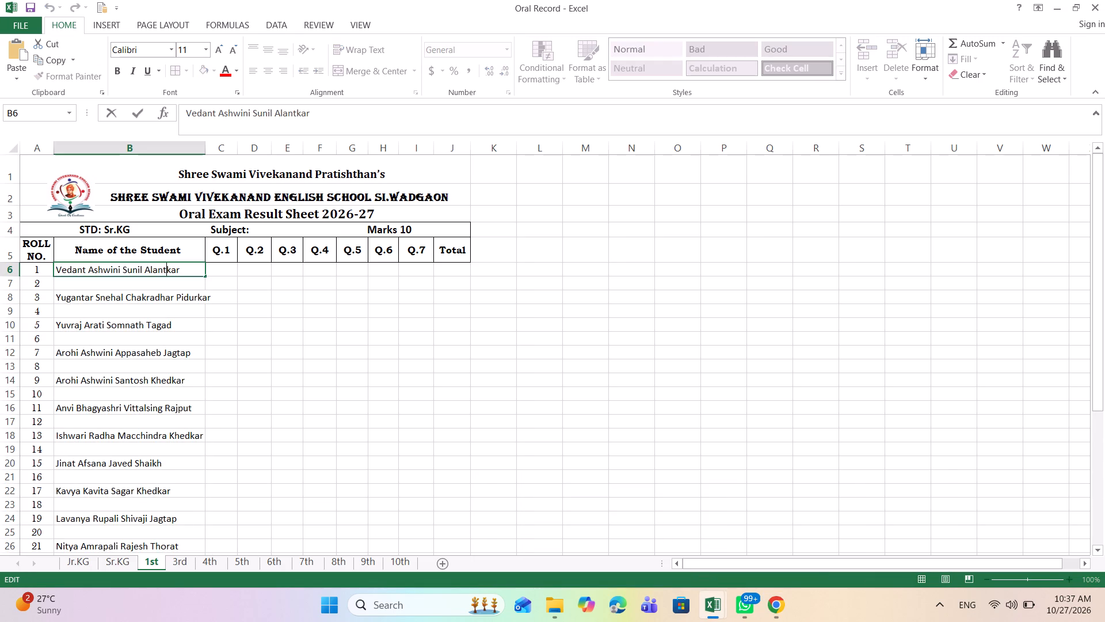
key("BackSpace")
key("j")
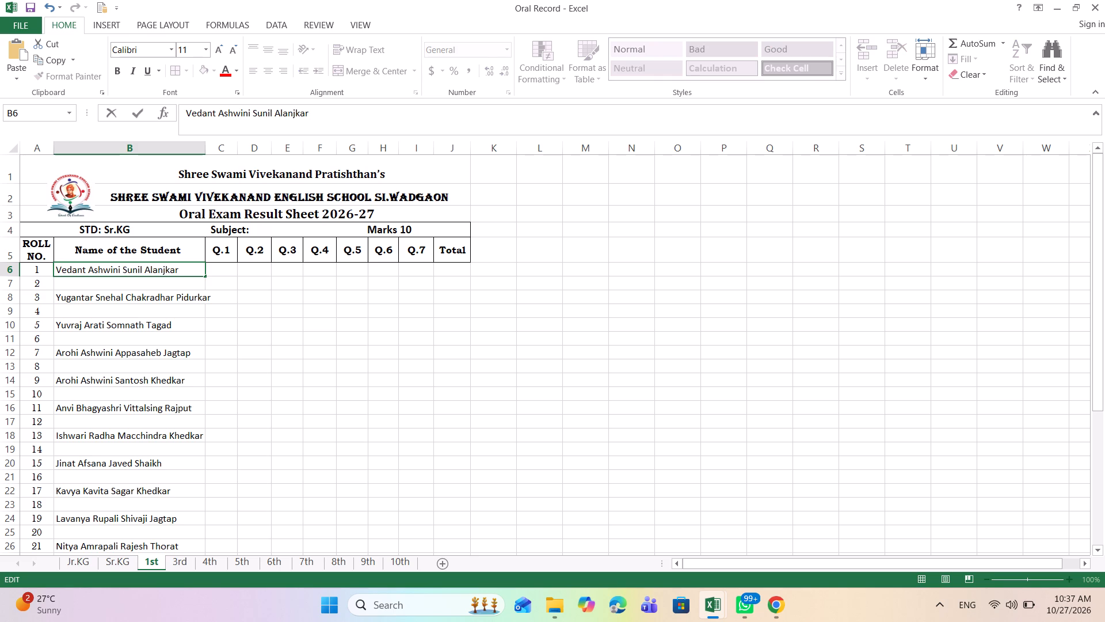
Delete the sheet rows without a student name at roll numbers 2, 4, 6 and 8.
left_click(45, 285)
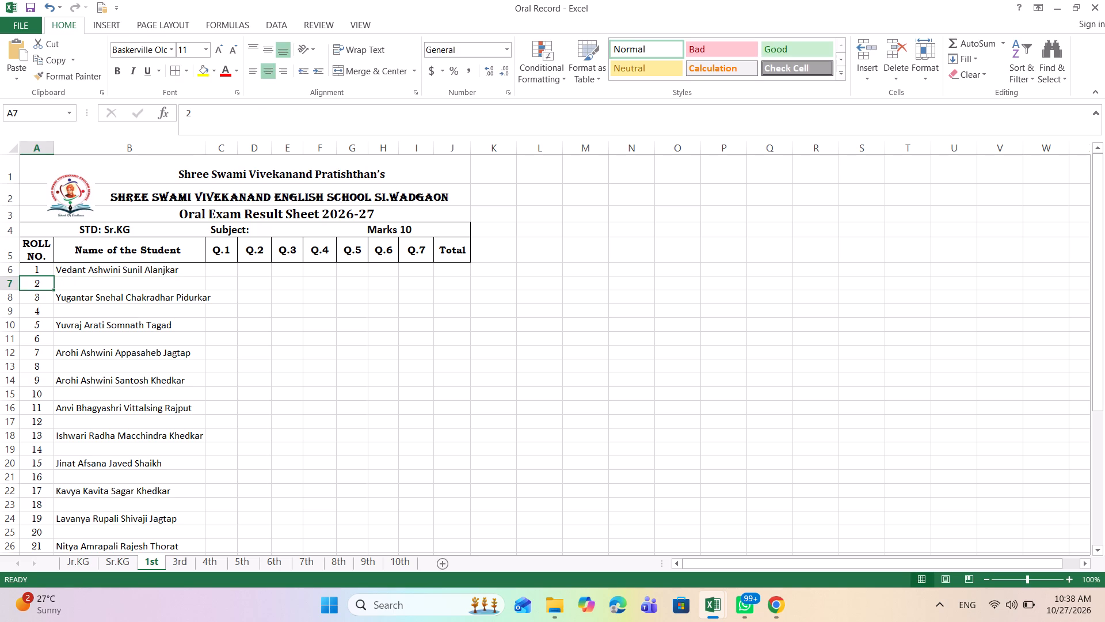
left_click(891, 78)
left_click(923, 112)
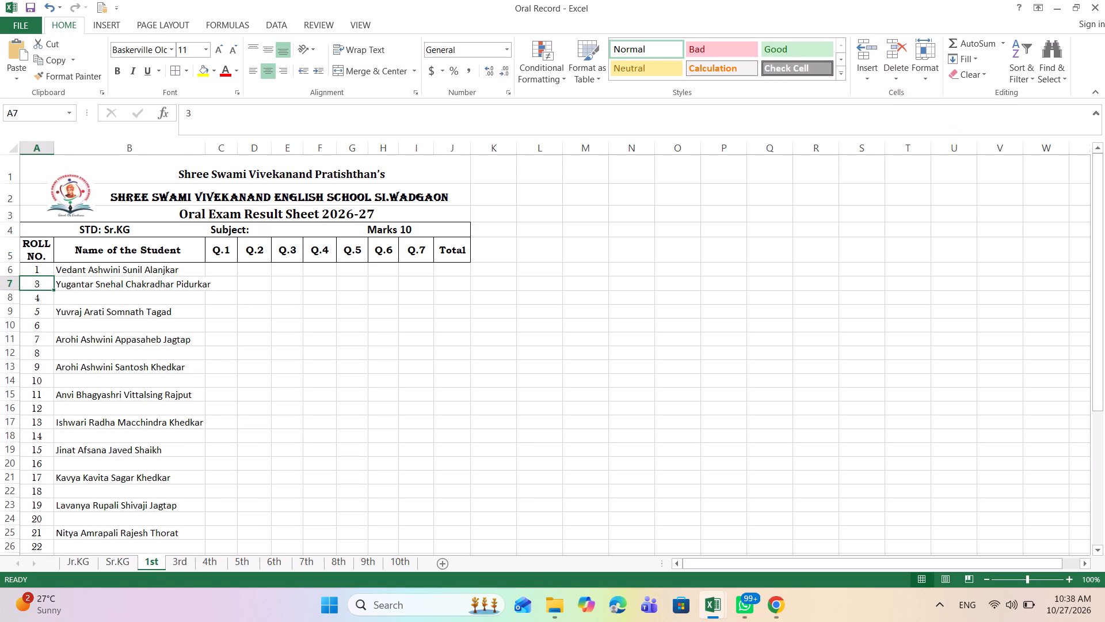
left_click(43, 301)
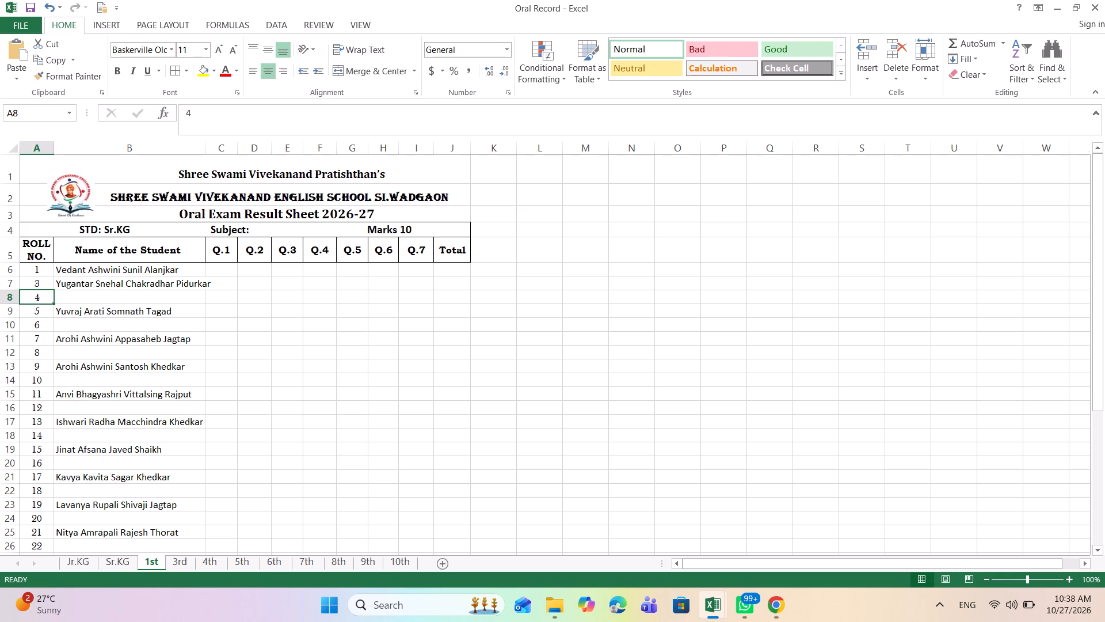
left_click(898, 73)
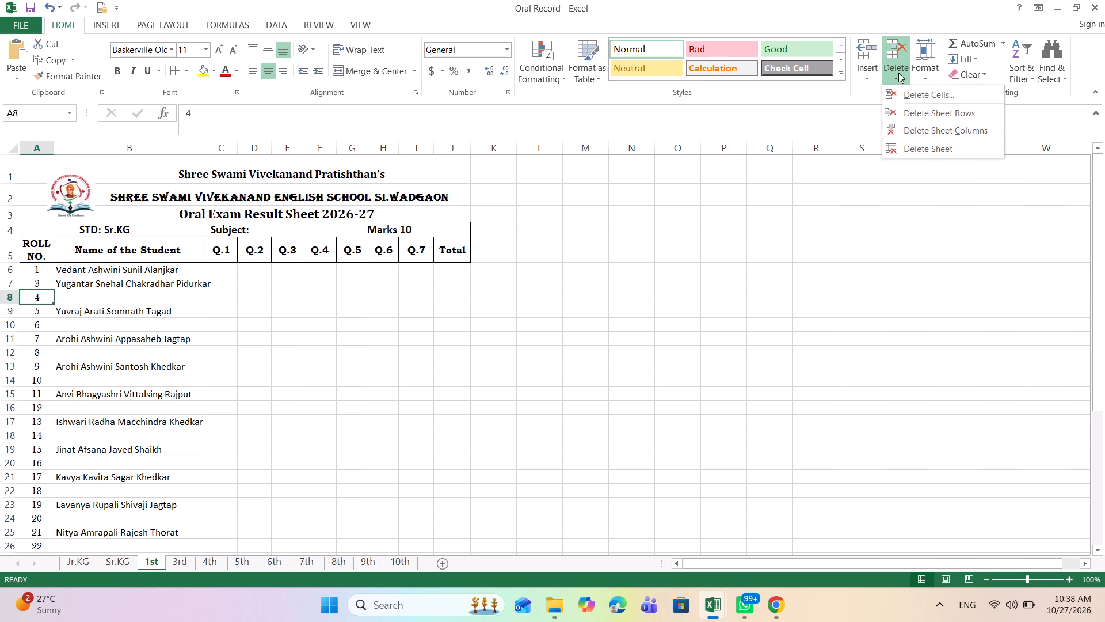
left_click(933, 113)
key("Down")
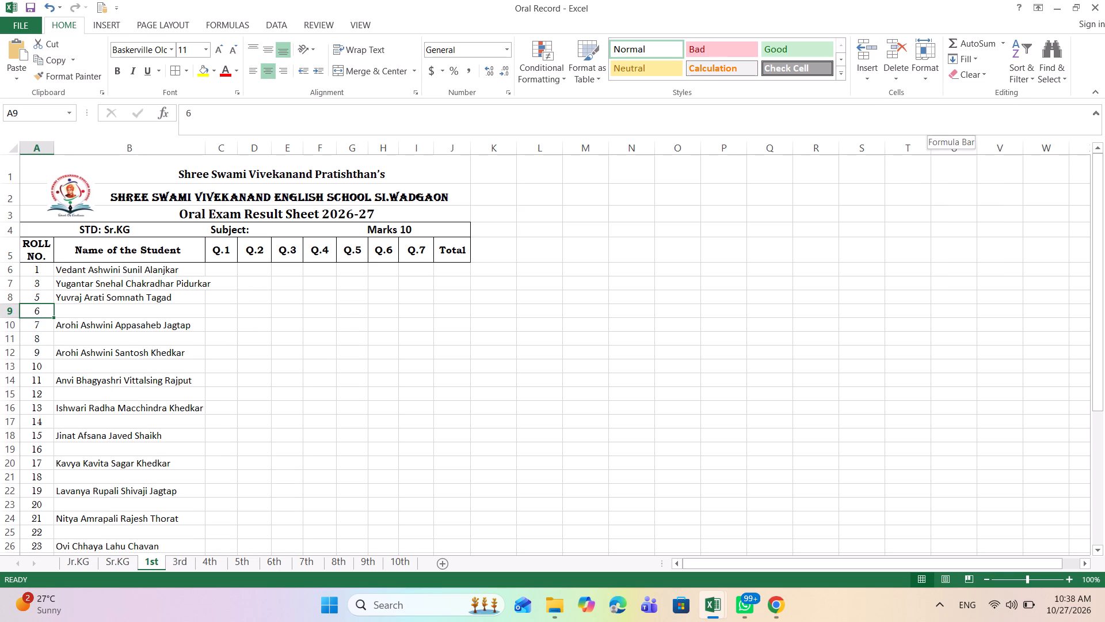
left_click(898, 77)
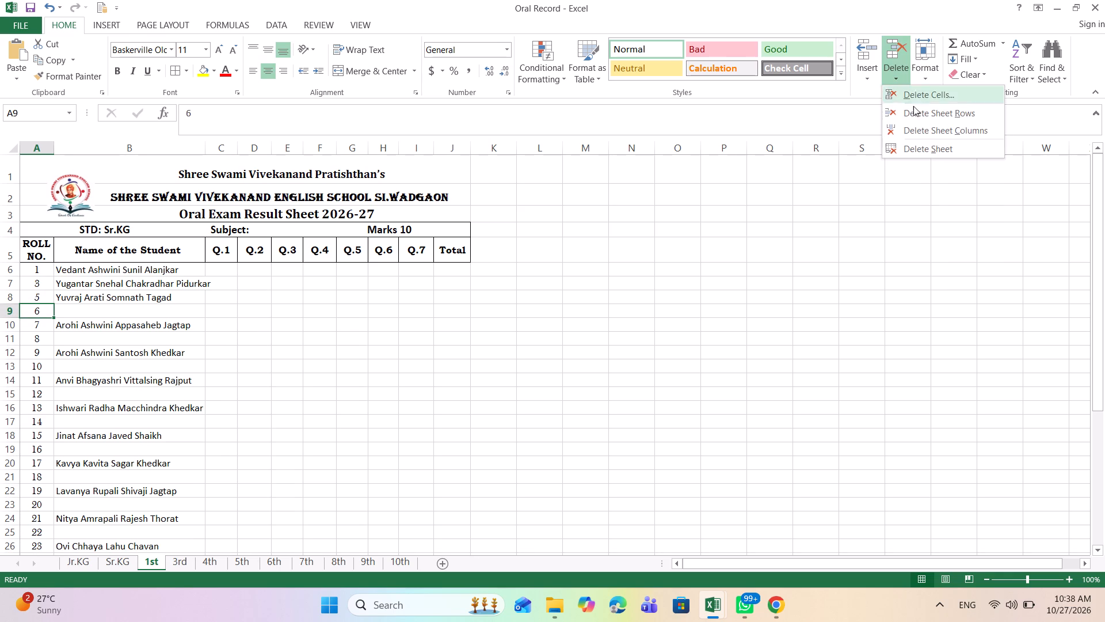
left_click(933, 113)
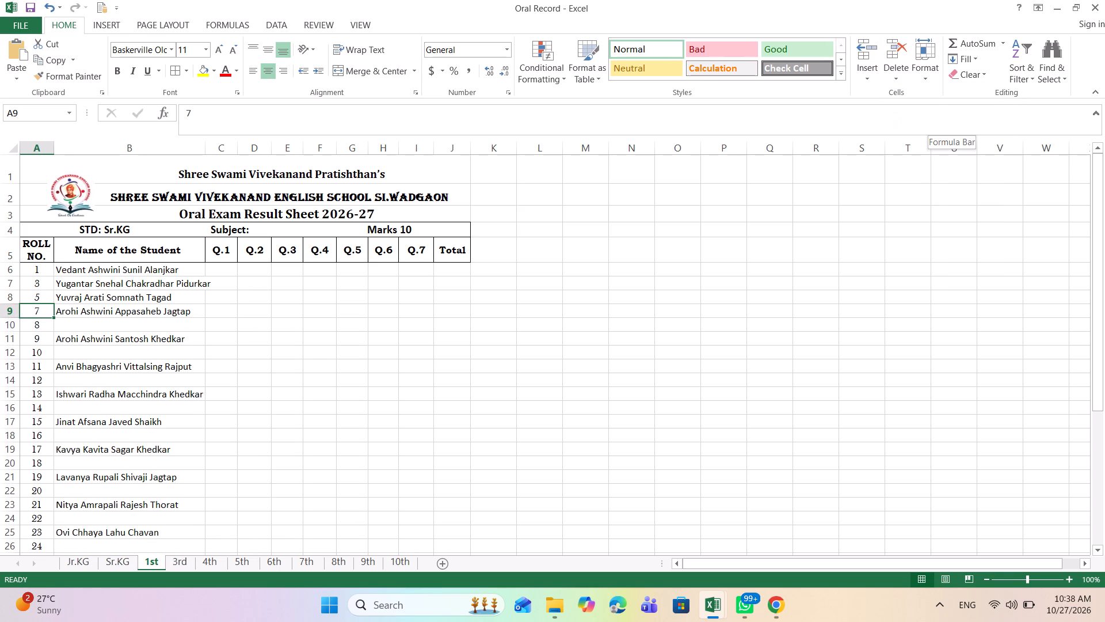
key("Down")
left_click(892, 73)
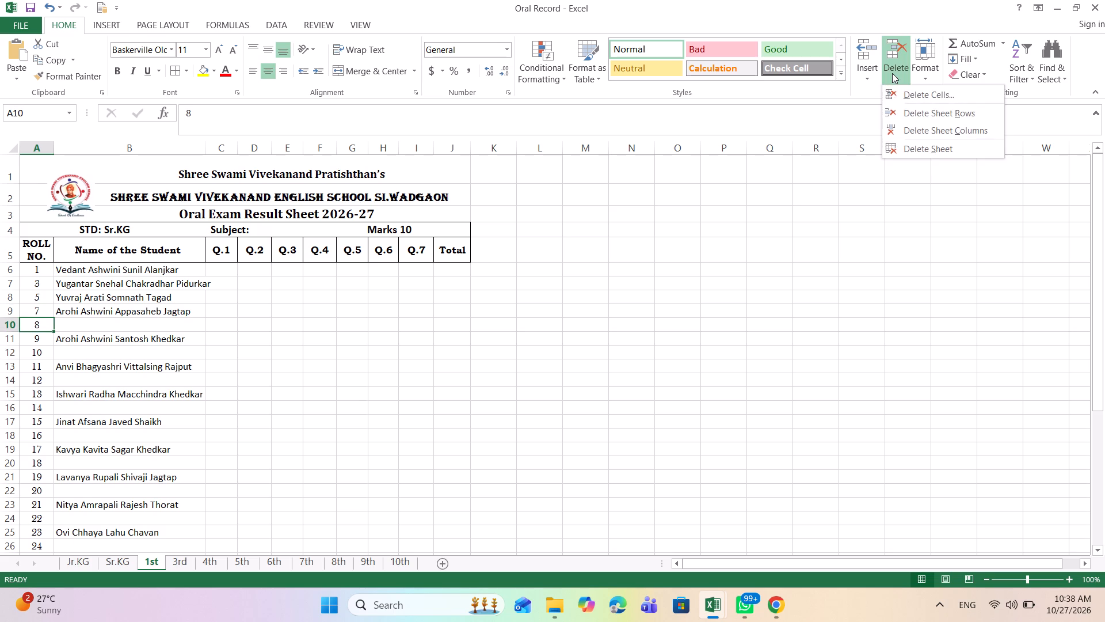
left_click(903, 113)
Delete the sheet rows without a student name at roll numbers 10, 12, 14 and 16.
key("Down")
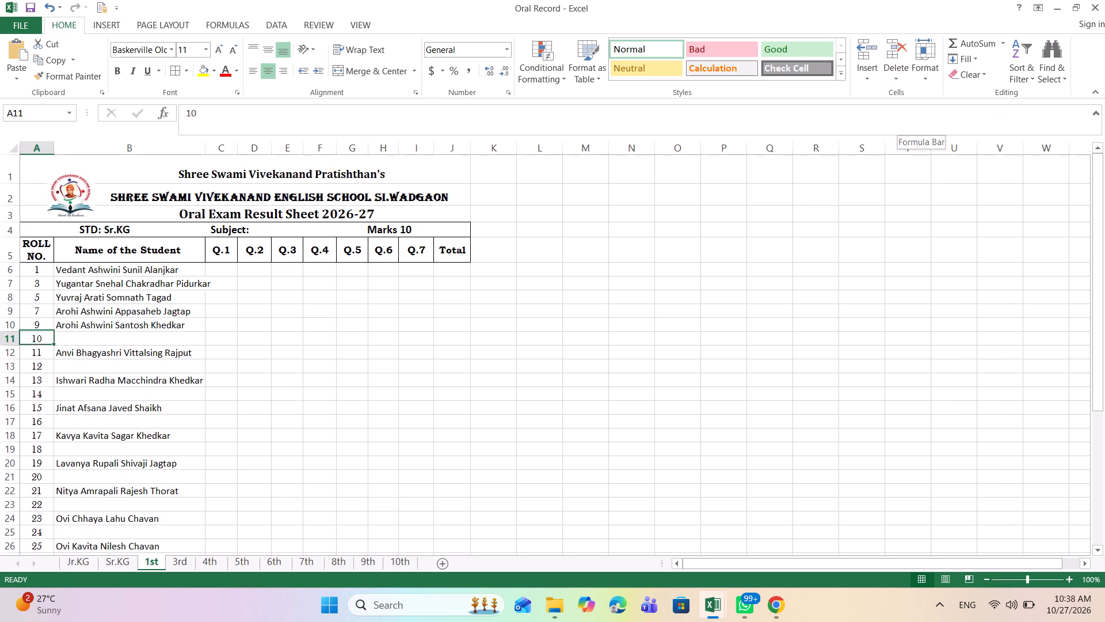
left_click(896, 71)
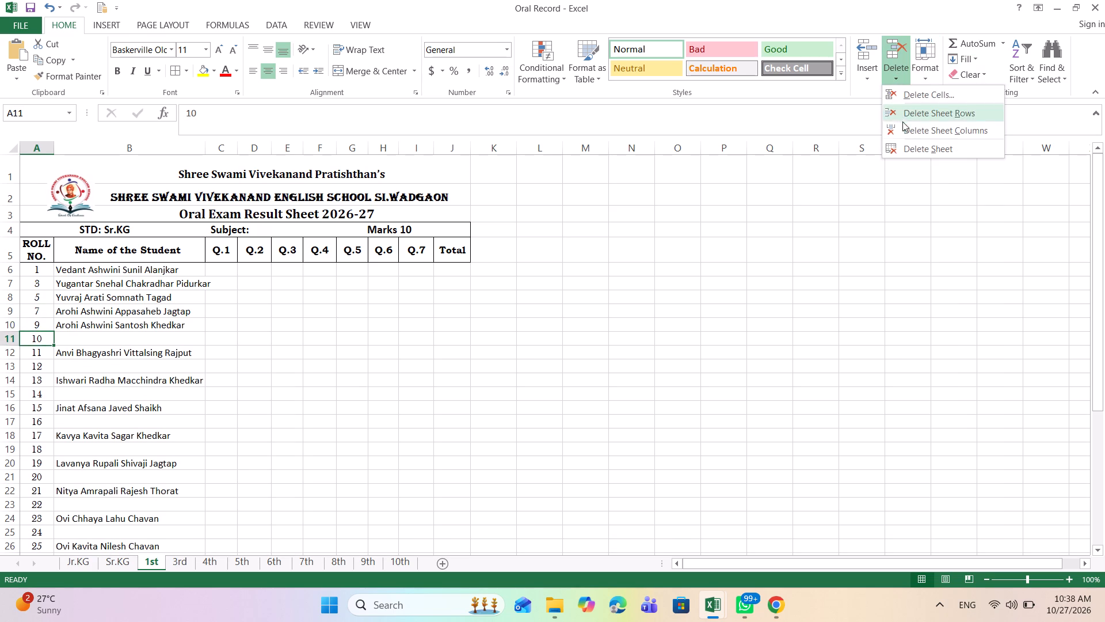
left_click(907, 115)
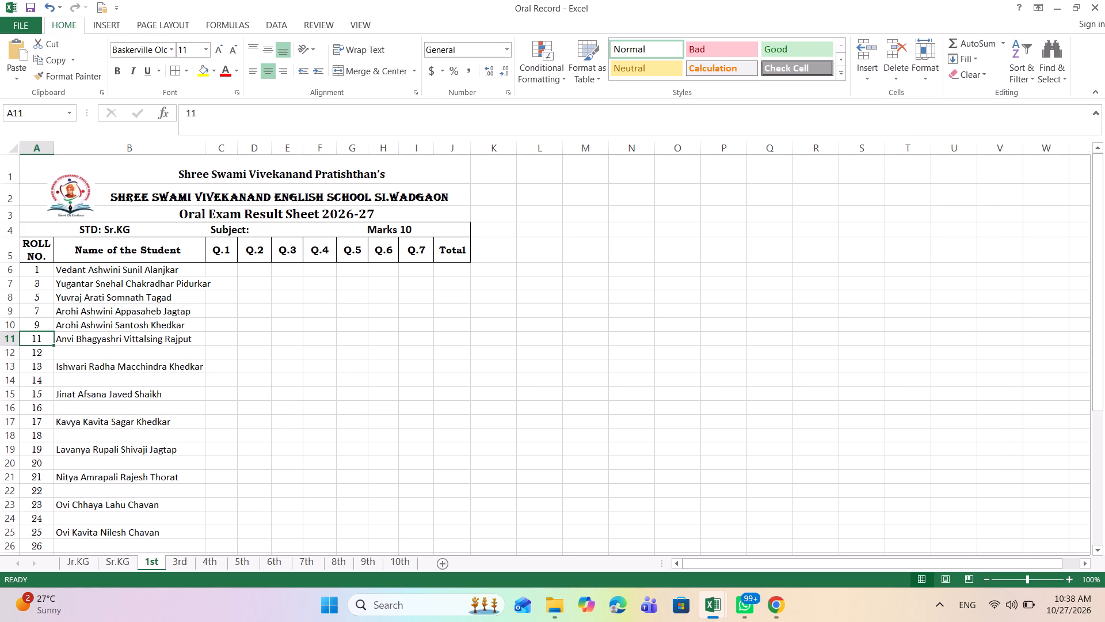
key("Down")
left_click(889, 76)
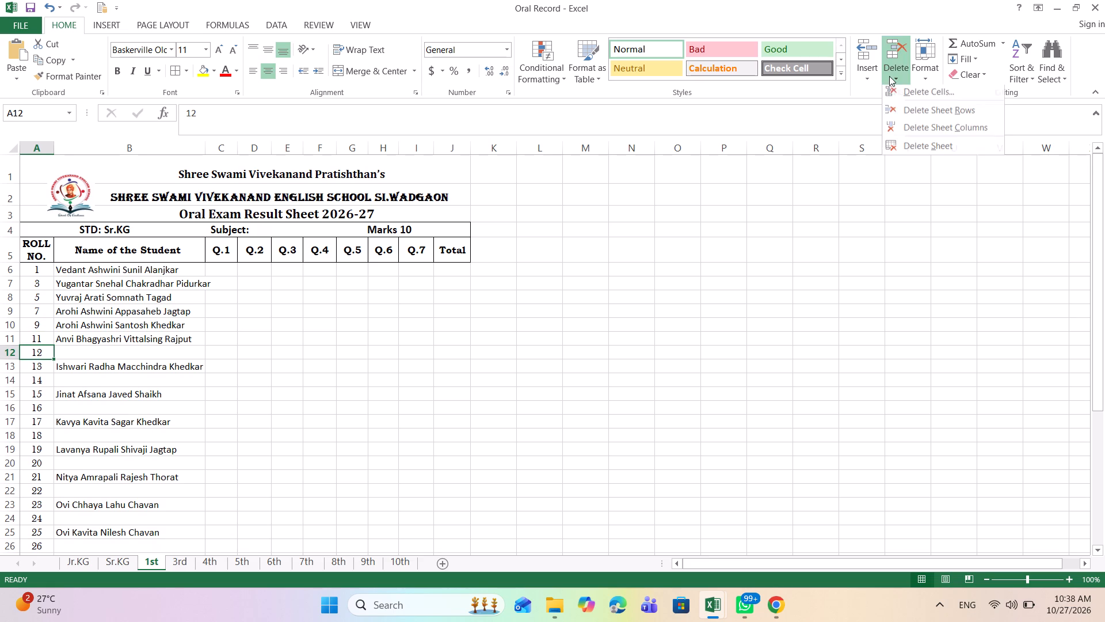
left_click(905, 113)
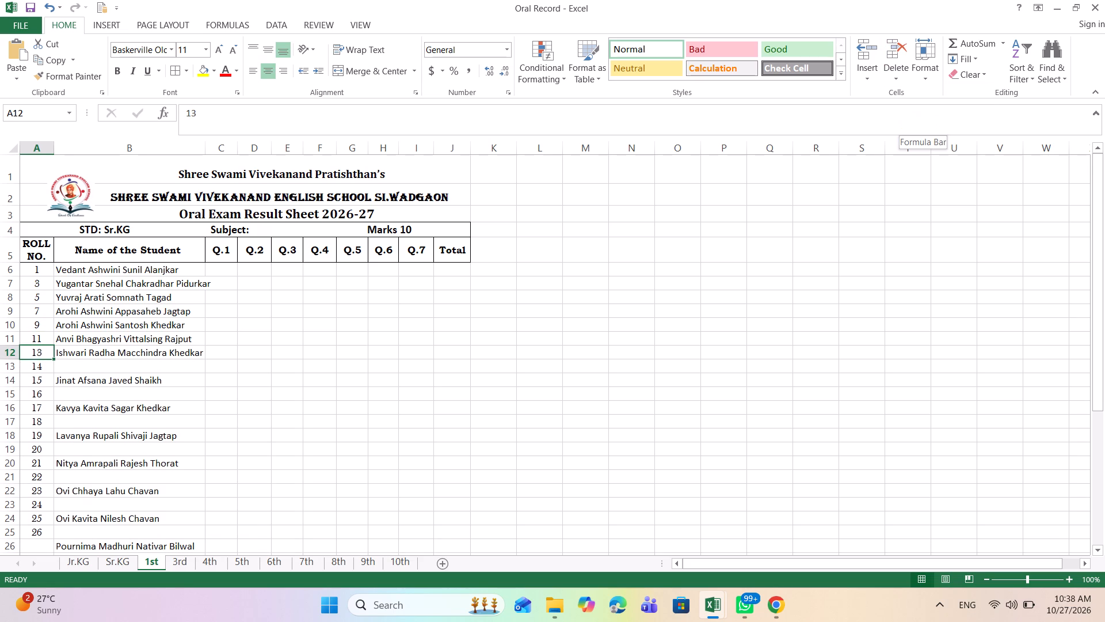
key("Down")
left_click(894, 78)
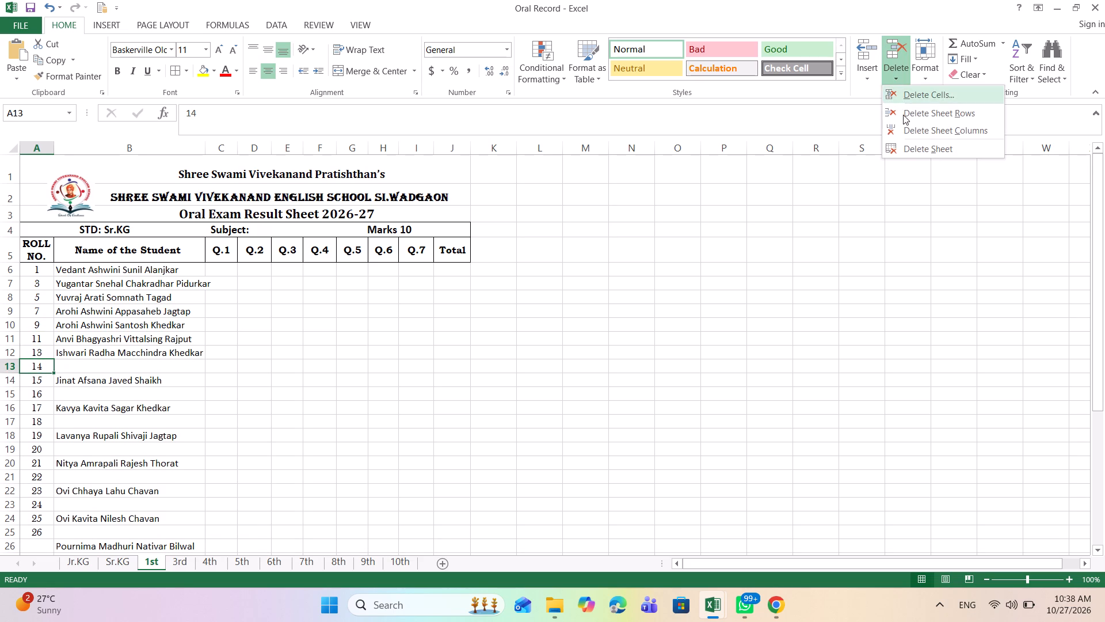
left_click(909, 113)
key("Down")
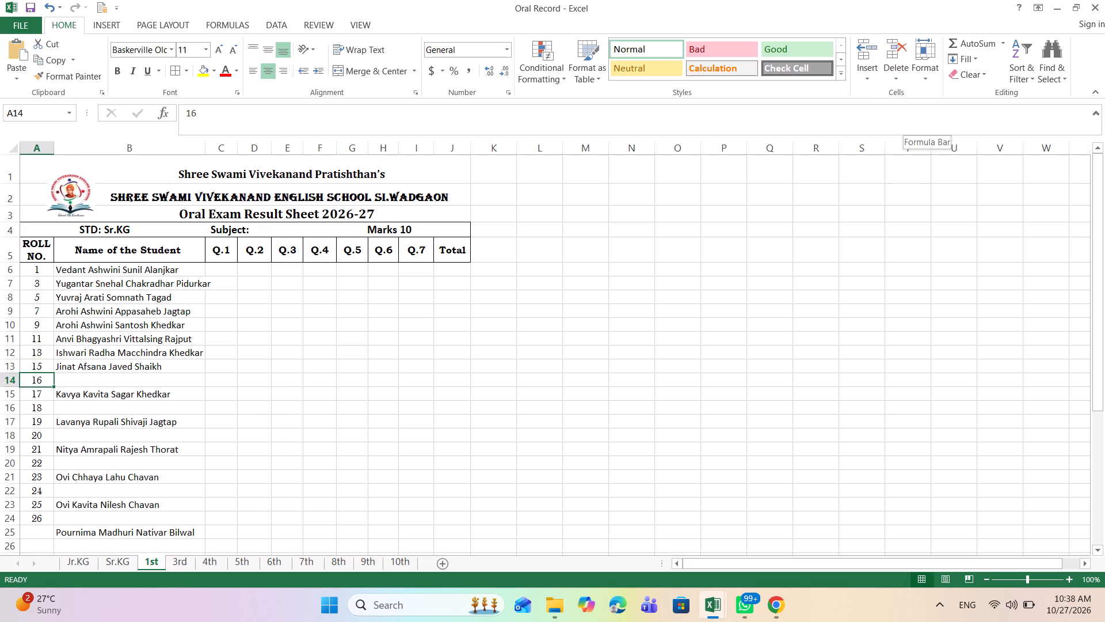
left_click(895, 79)
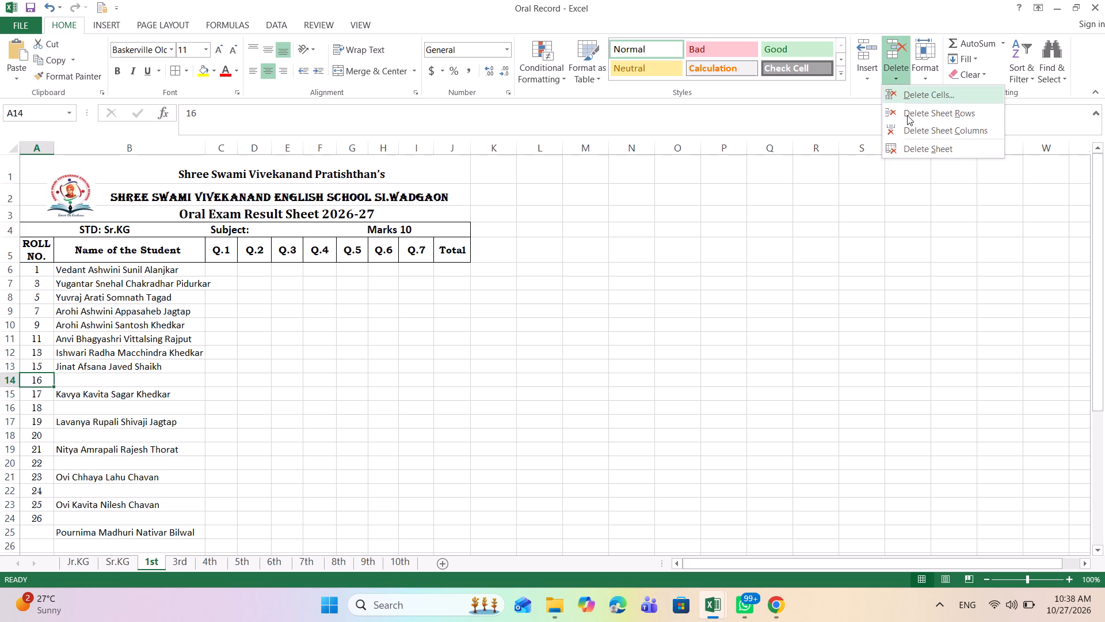
left_click(907, 115)
Delete the sheet rows without a student name at roll numbers 18, 20 and 22.
key("Down")
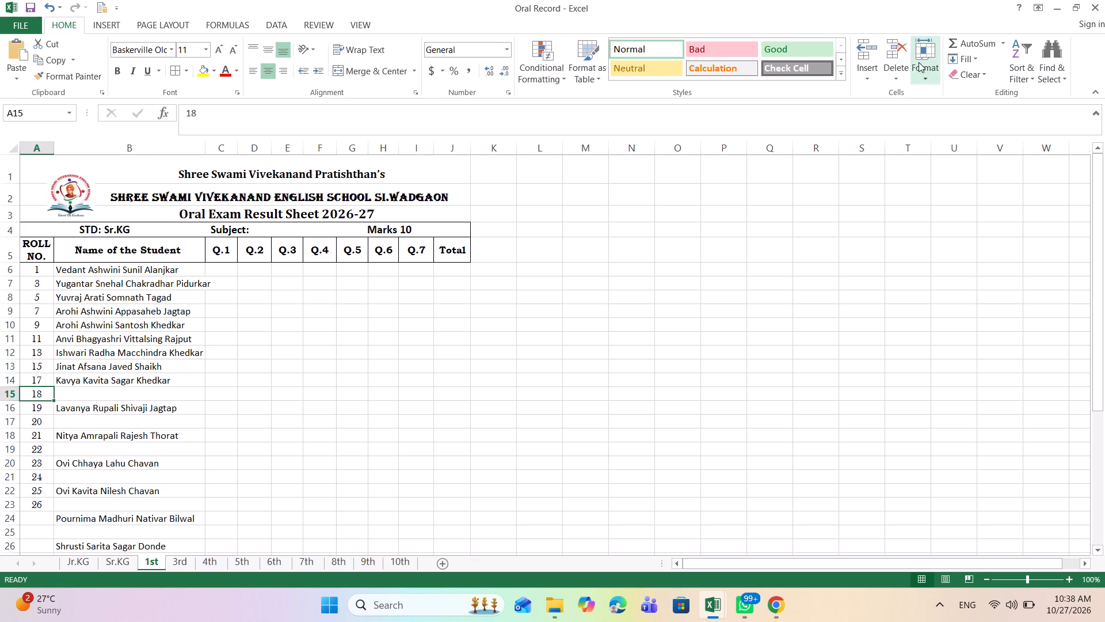
left_click(897, 73)
left_click(917, 115)
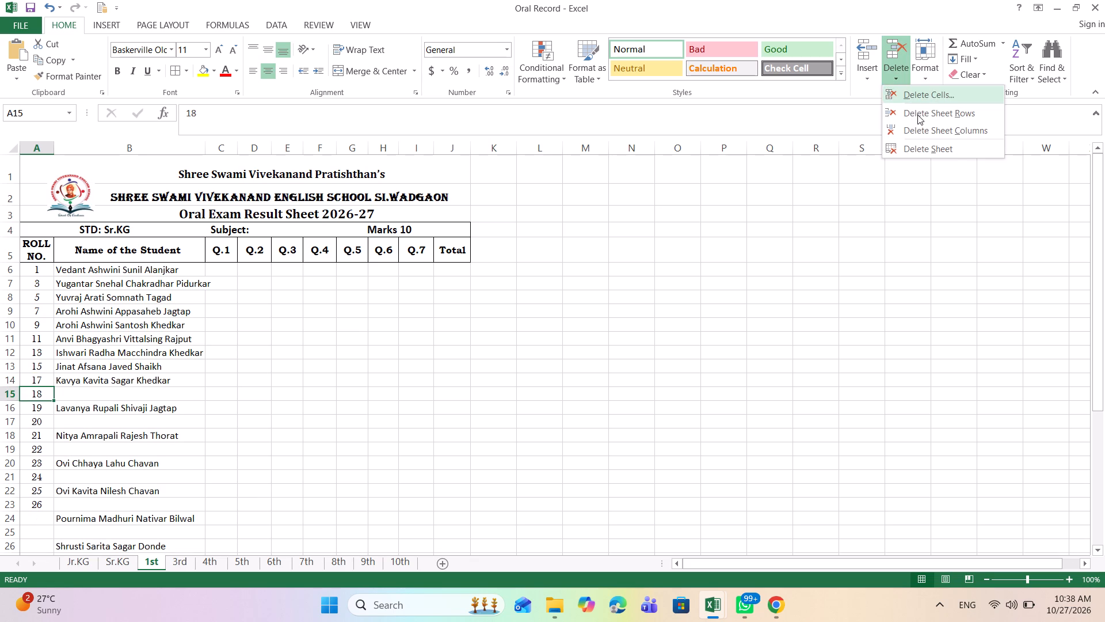
key("Down")
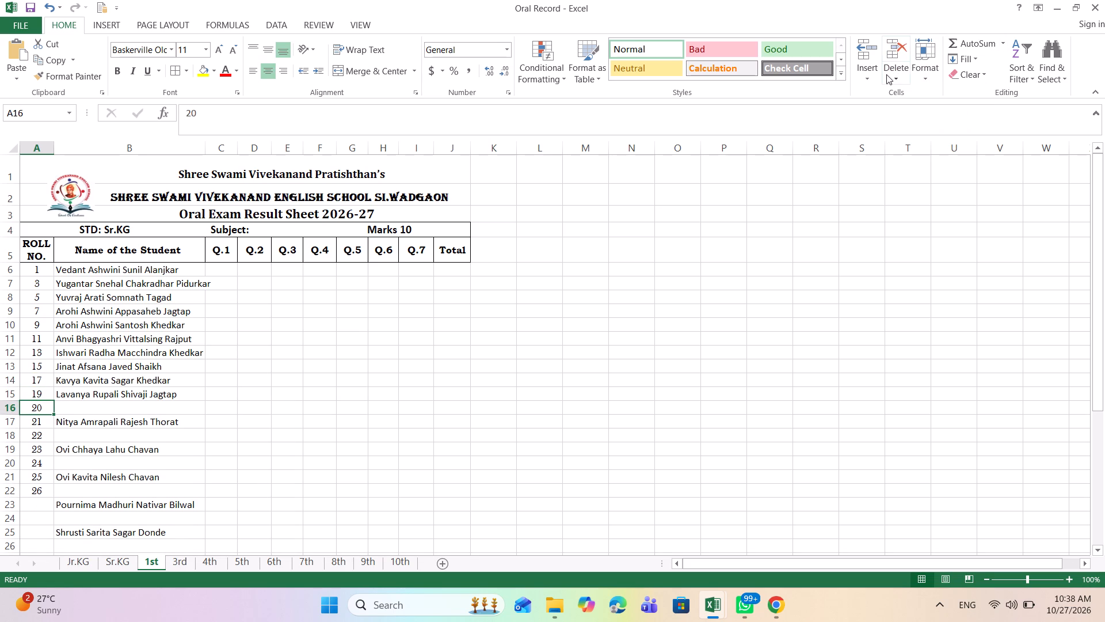
left_click(887, 75)
left_click(912, 112)
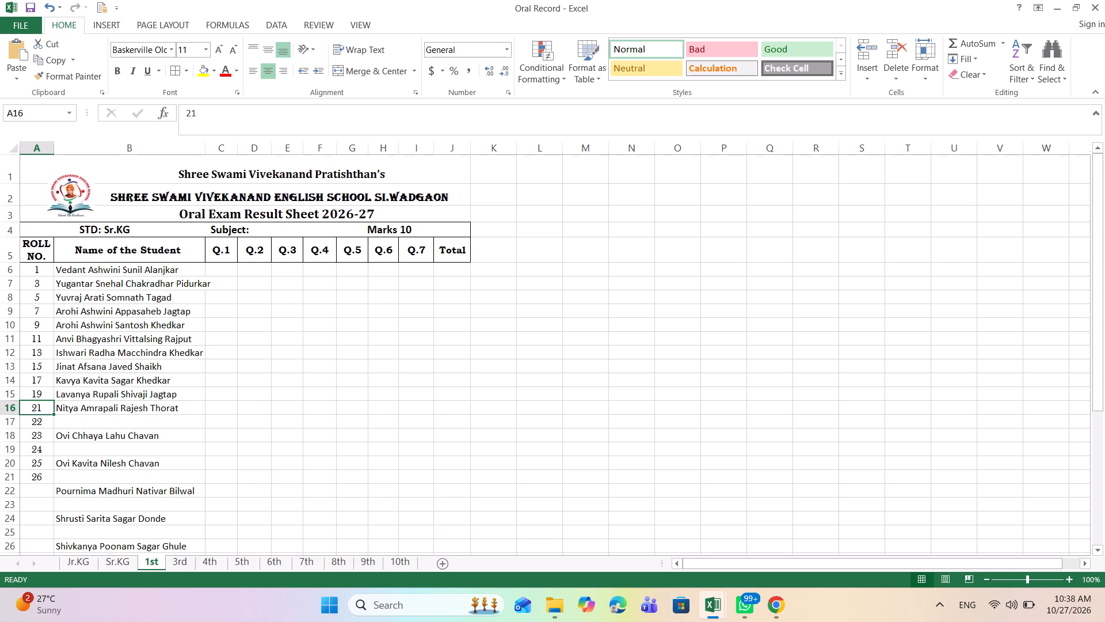
key("Down")
left_click(891, 71)
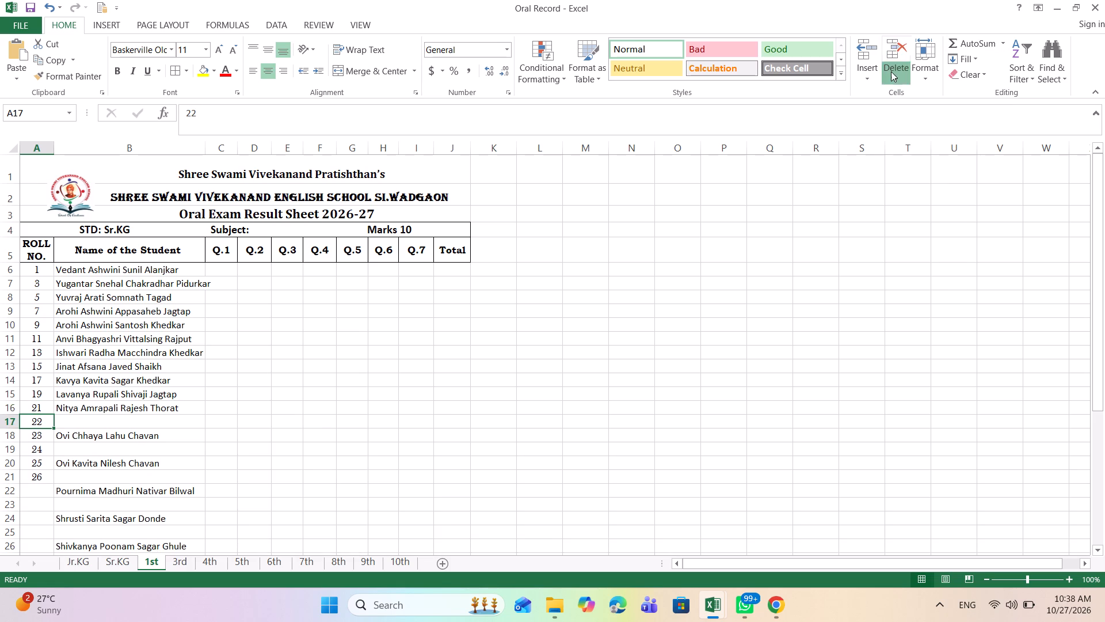
left_click(910, 114)
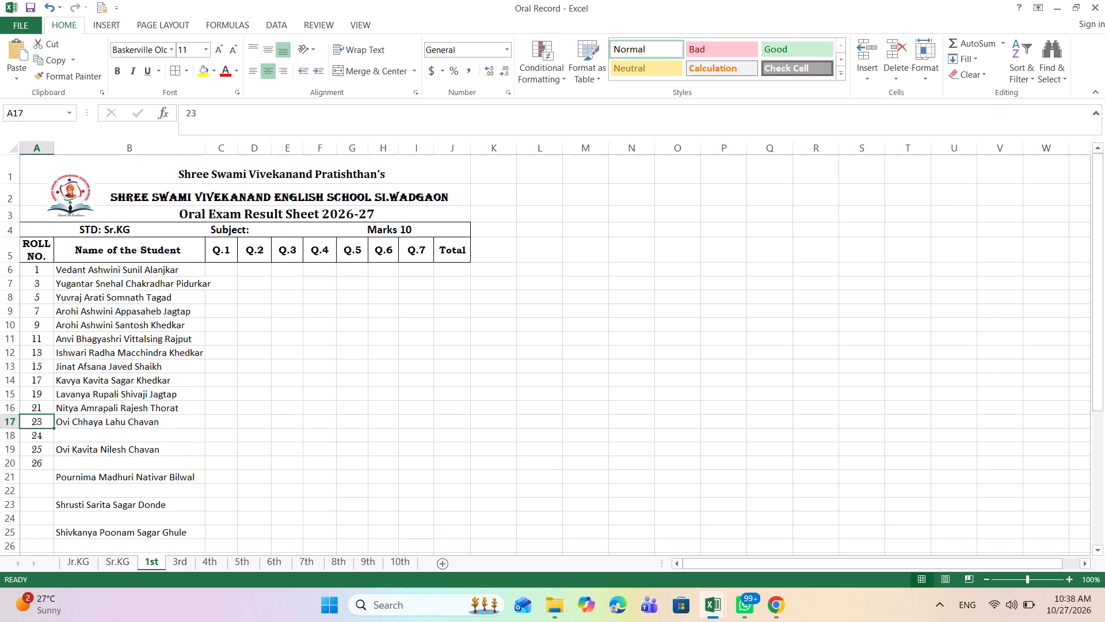
Delete the sheet rows without a student name at roll numbers 24 and 26.
key("Down")
left_click(898, 74)
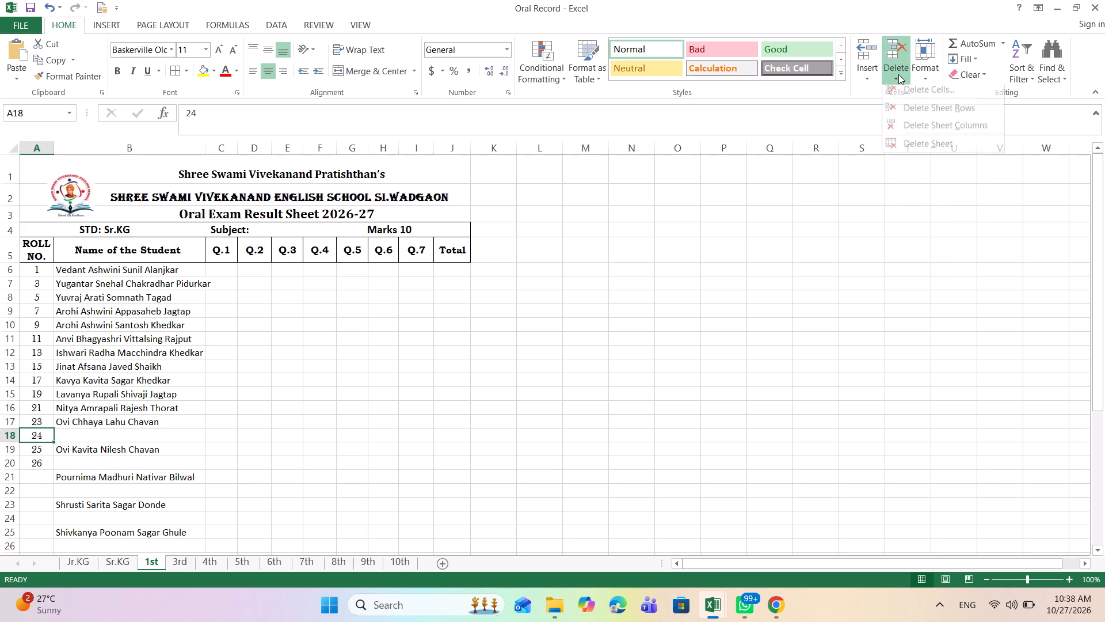
left_click(910, 109)
key("Down")
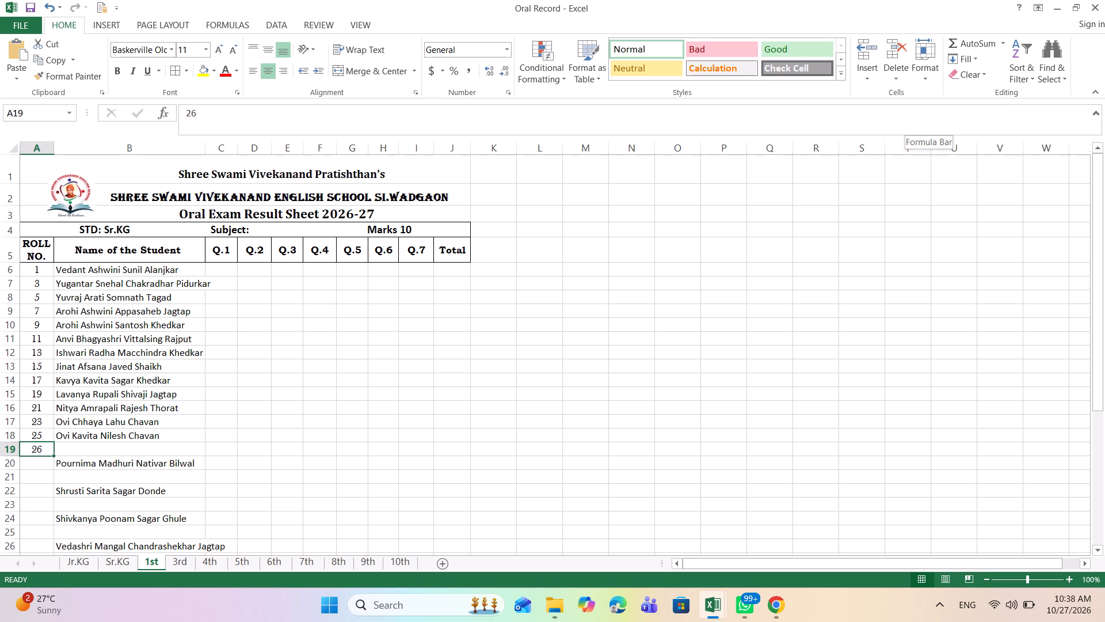
left_click(894, 78)
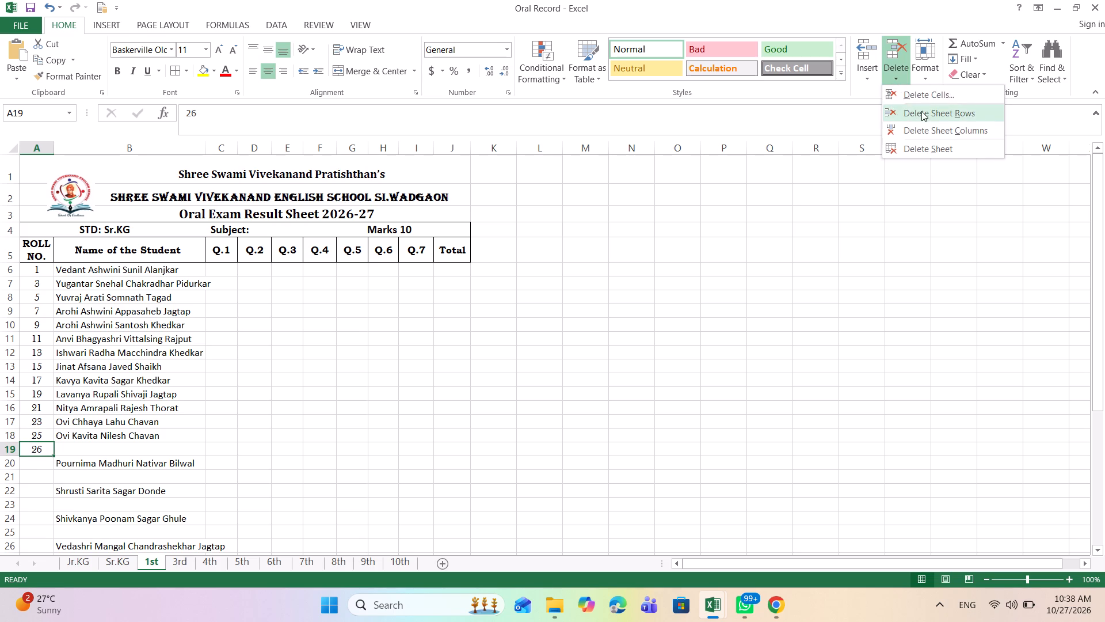
left_click(923, 108)
Delete the first three blank sheet rows between the student names below row 19, at rows 20, 21 and 22 in turn.
key("Down")
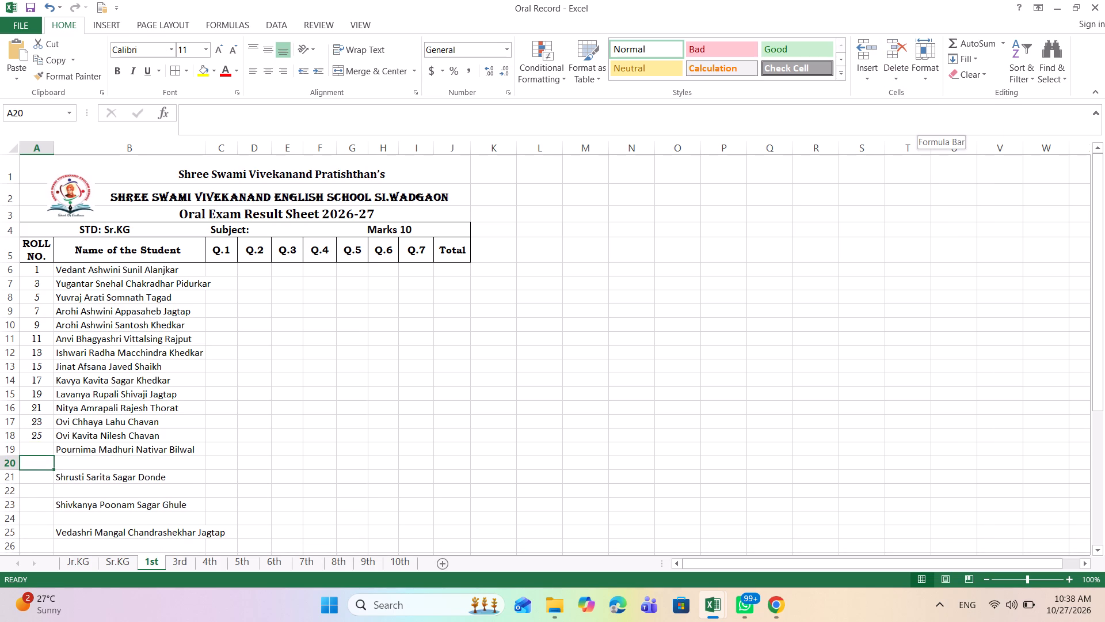
left_click(893, 79)
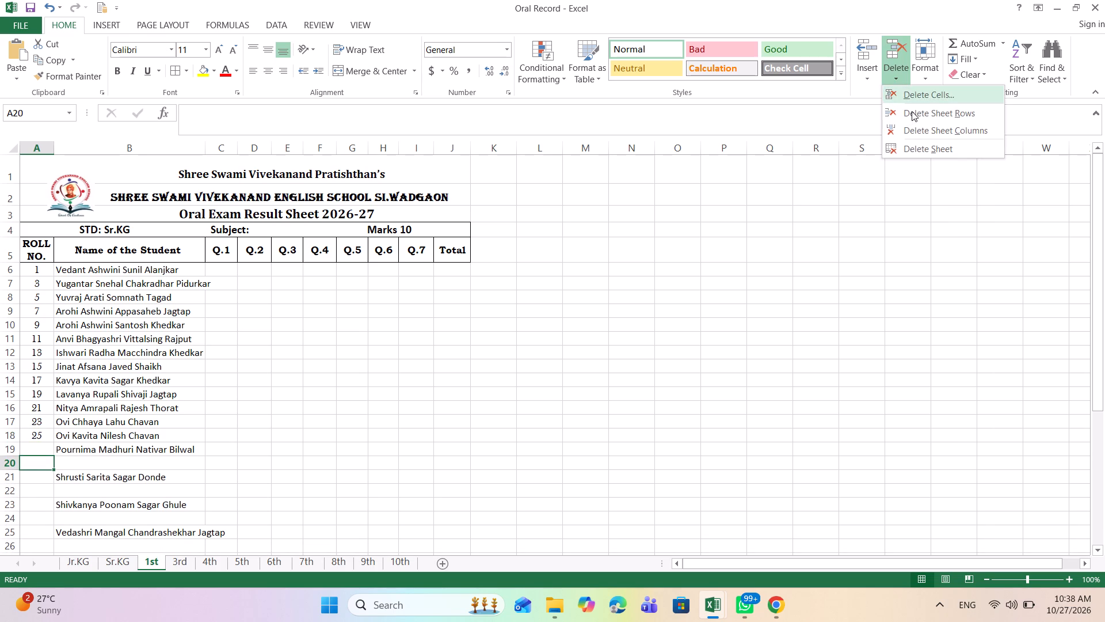
left_click(912, 111)
key("Down")
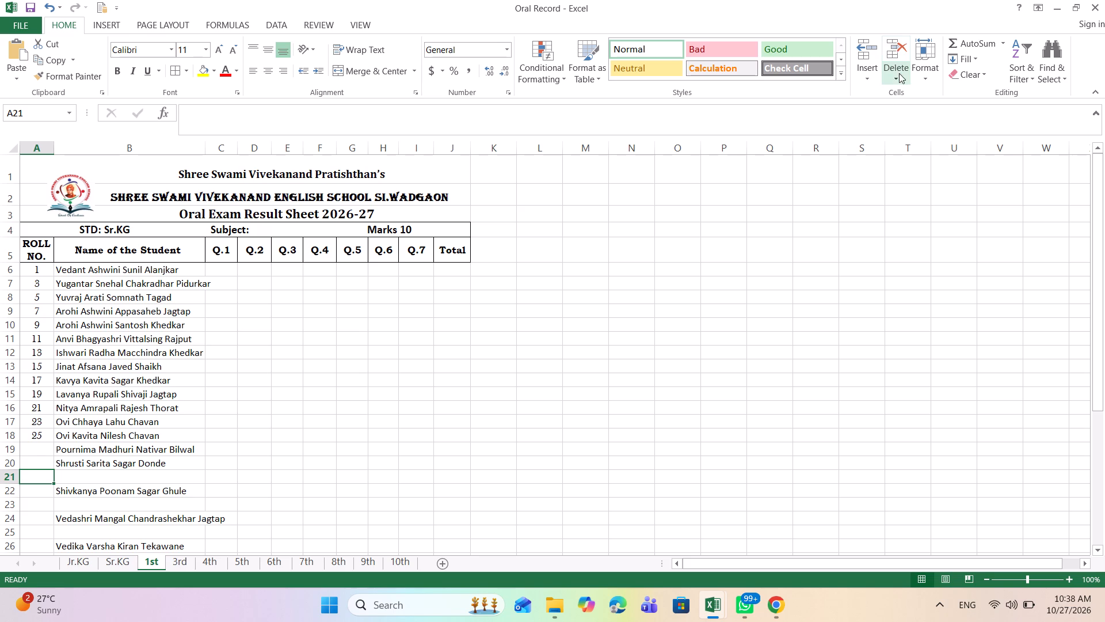
left_click(899, 73)
left_click(917, 110)
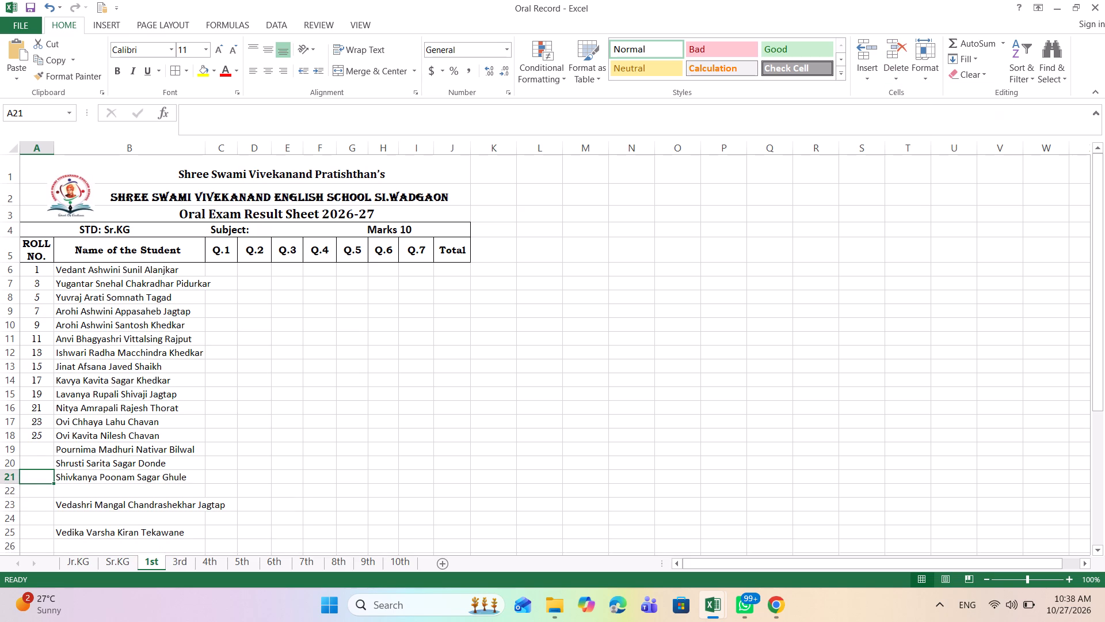
key("Down")
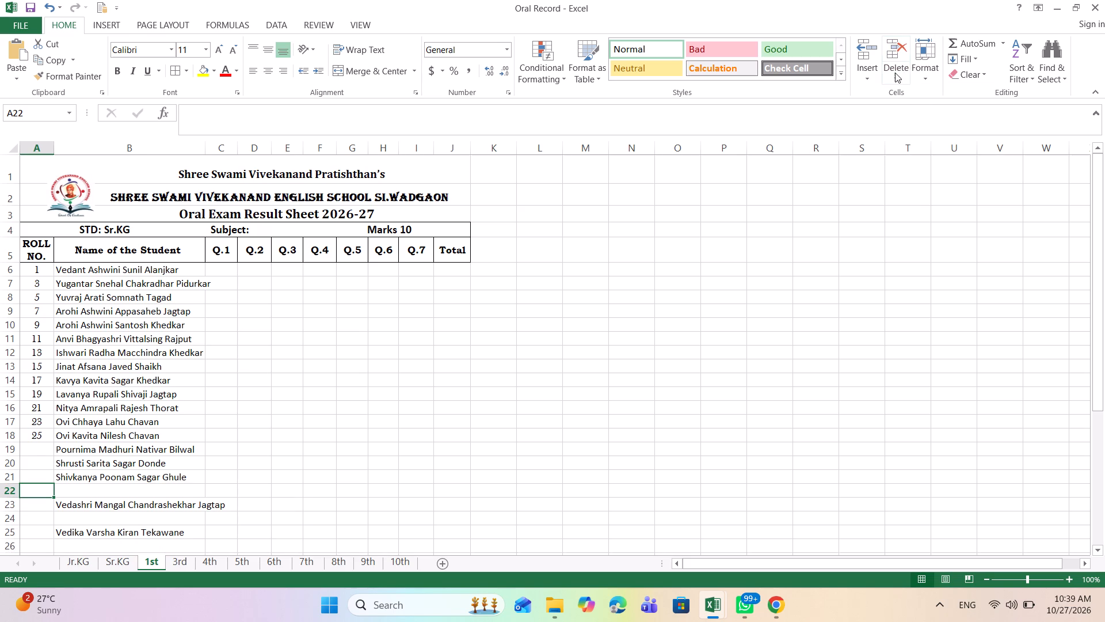
left_click(895, 73)
left_click(917, 111)
Delete the remaining three blank sheet rows between the student names, at rows 23, 24 and 25 in turn.
key("Down")
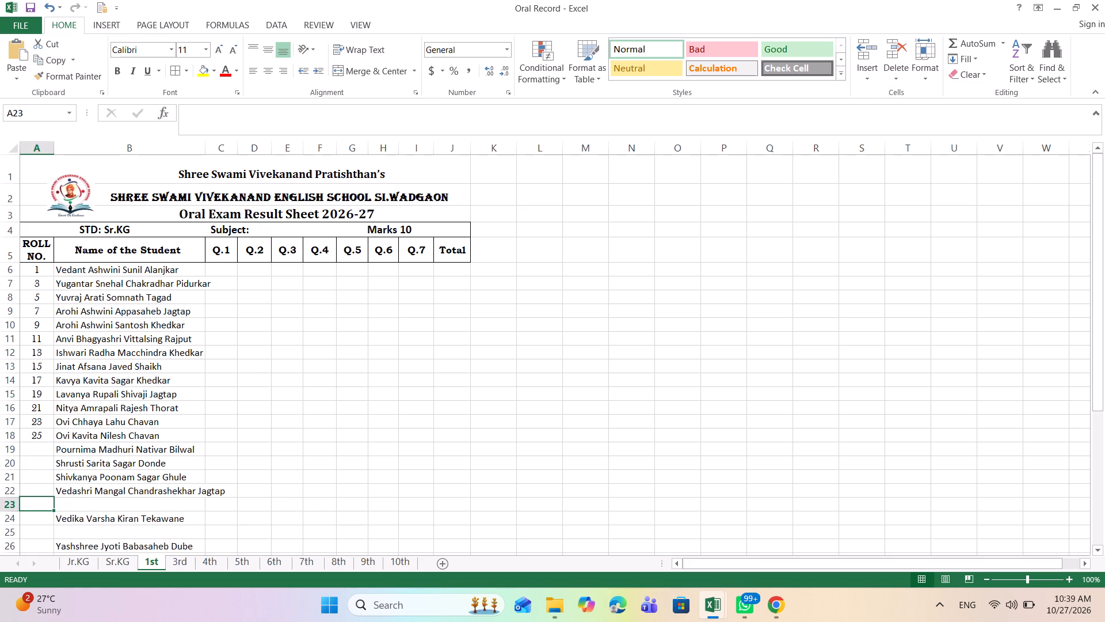
left_click(899, 80)
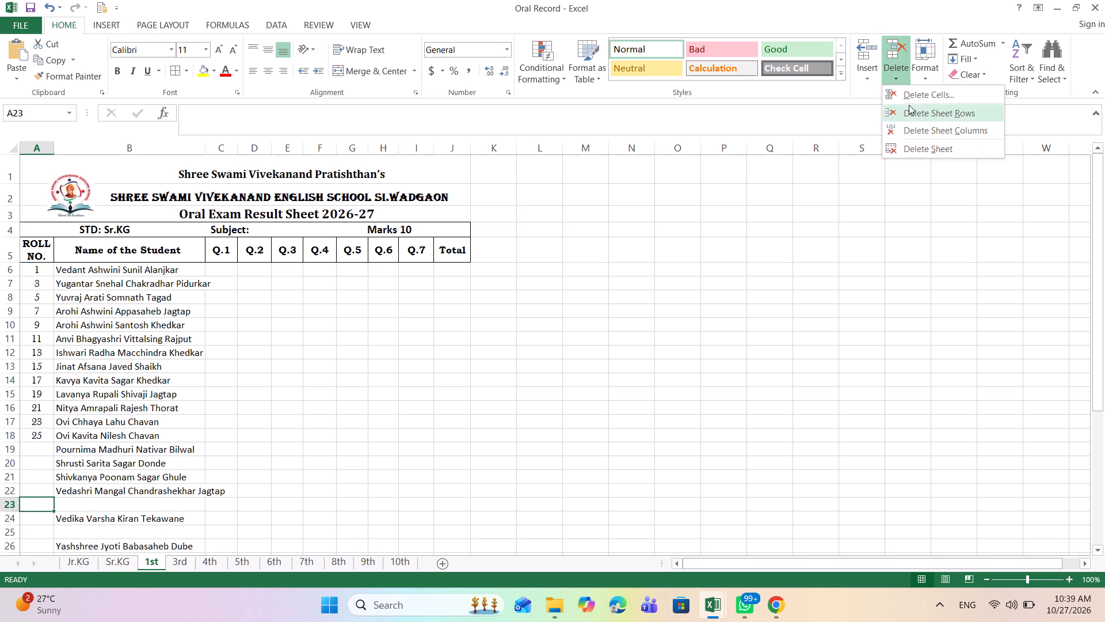
left_click(913, 111)
key("Down")
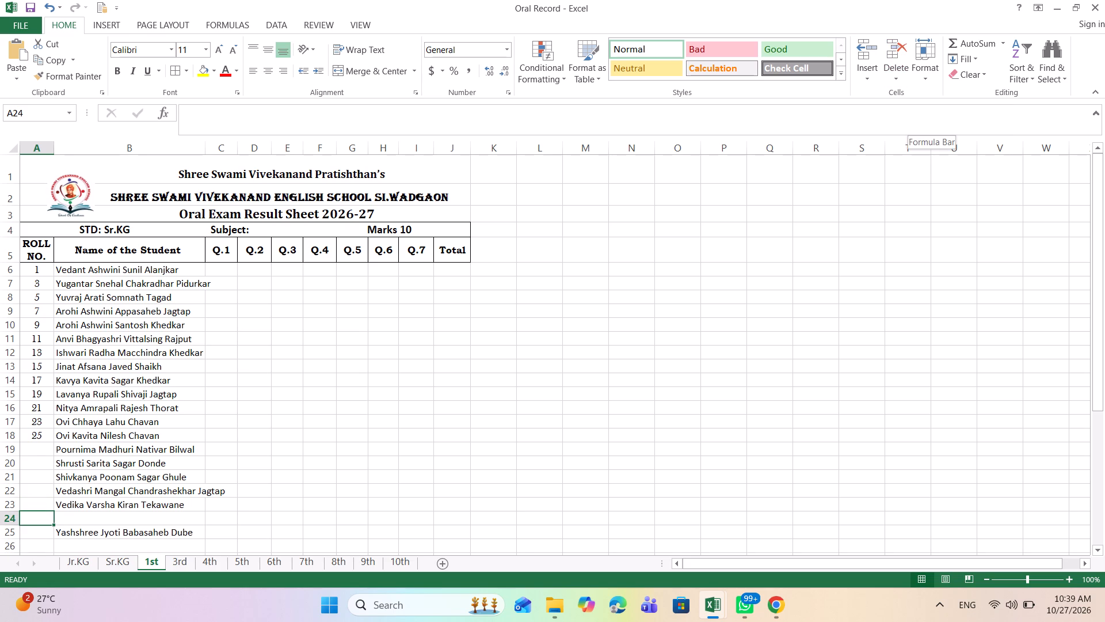
left_click(897, 77)
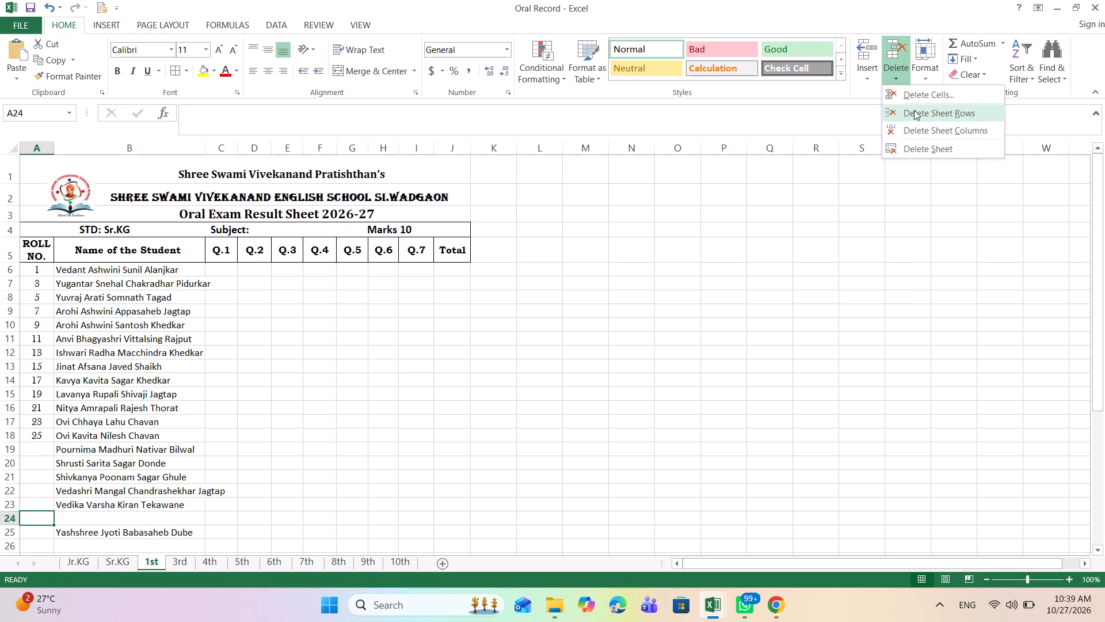
left_click(914, 110)
key("Down")
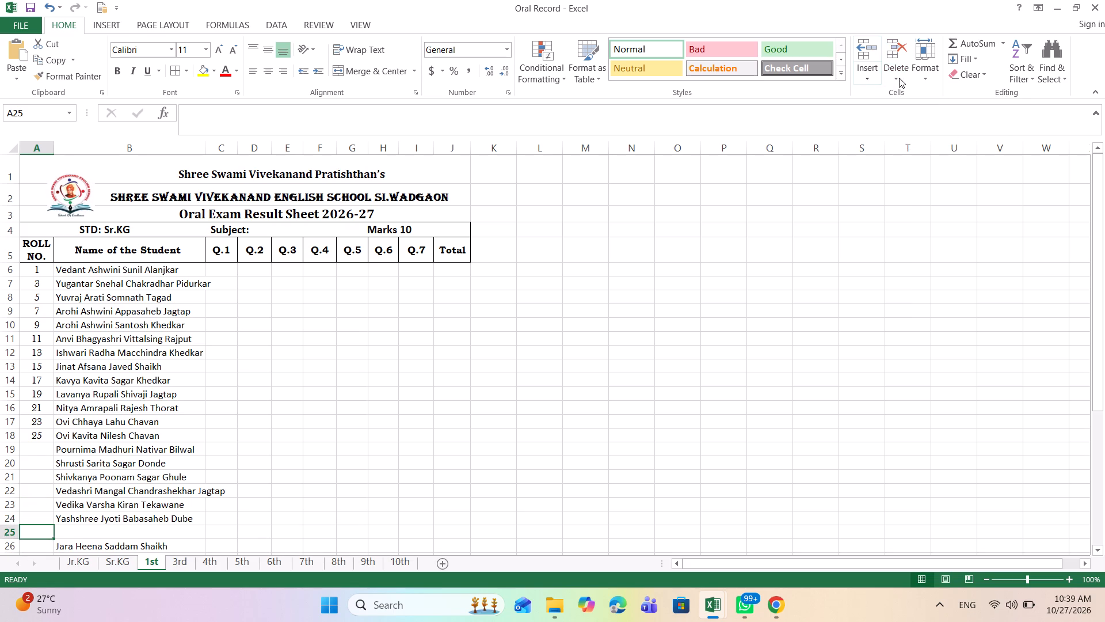
left_click(900, 78)
left_click(913, 110)
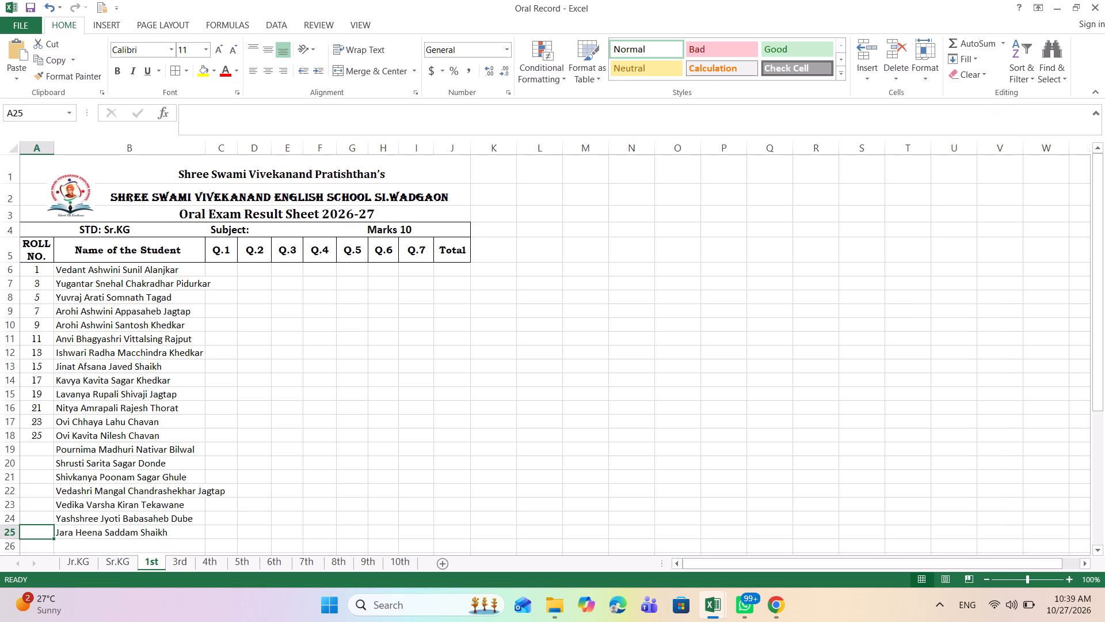
Clear all the odd-only roll numbers from cells A6 to A18 of the ROLL NO. column.
scroll(913, 110, "down", 3)
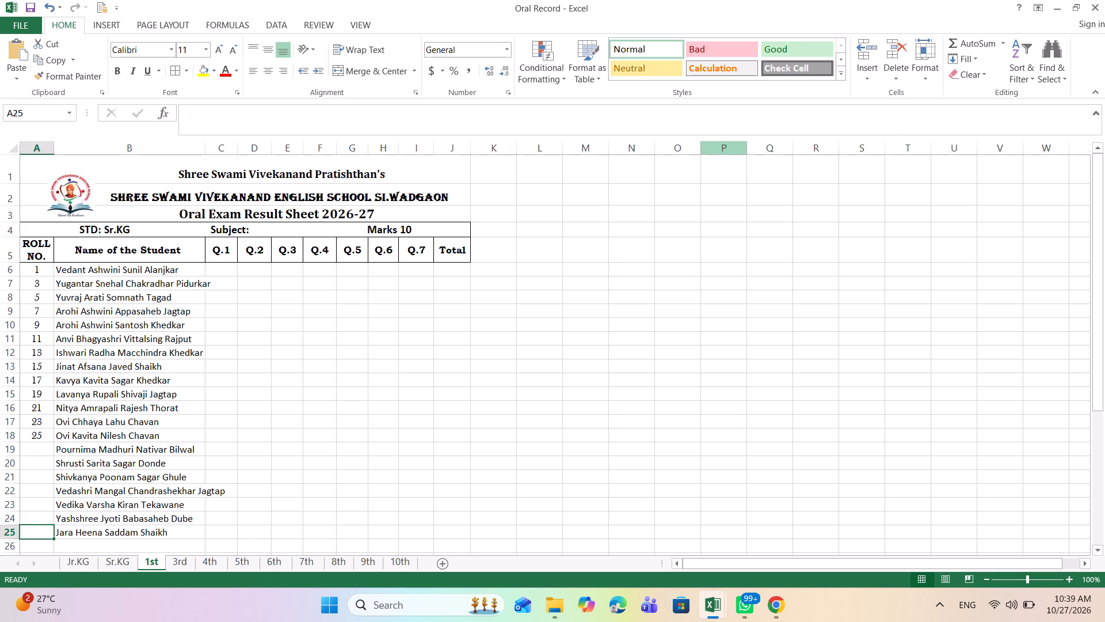
scroll(320, 363, "down", 2)
scroll(320, 363, "up", 1)
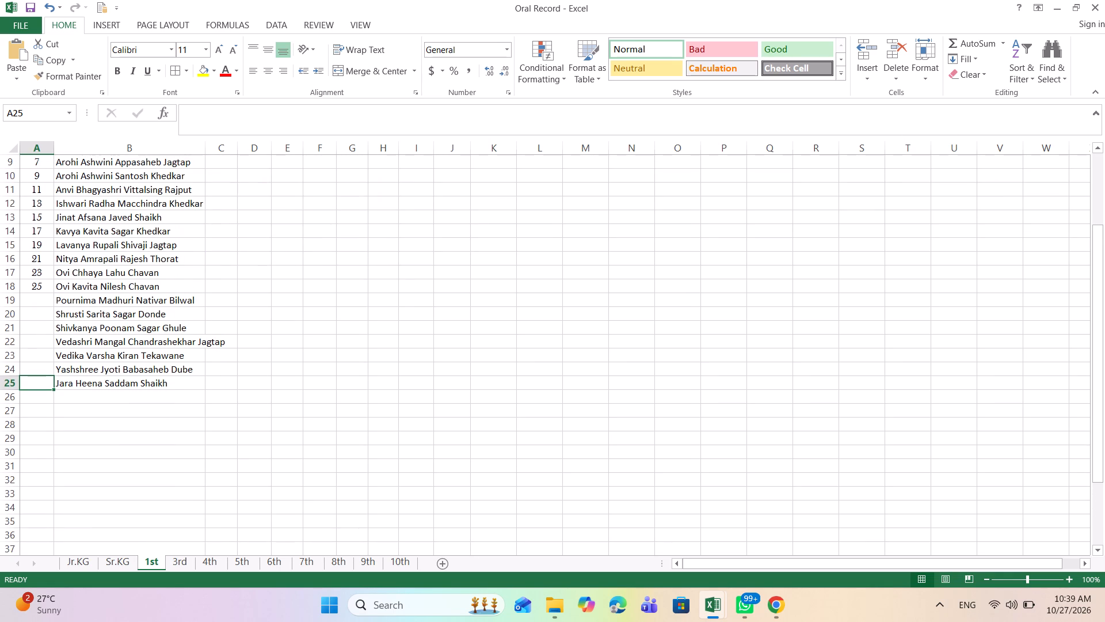
scroll(79, 253, "up", 3)
left_click_drag(42, 268, 35, 403)
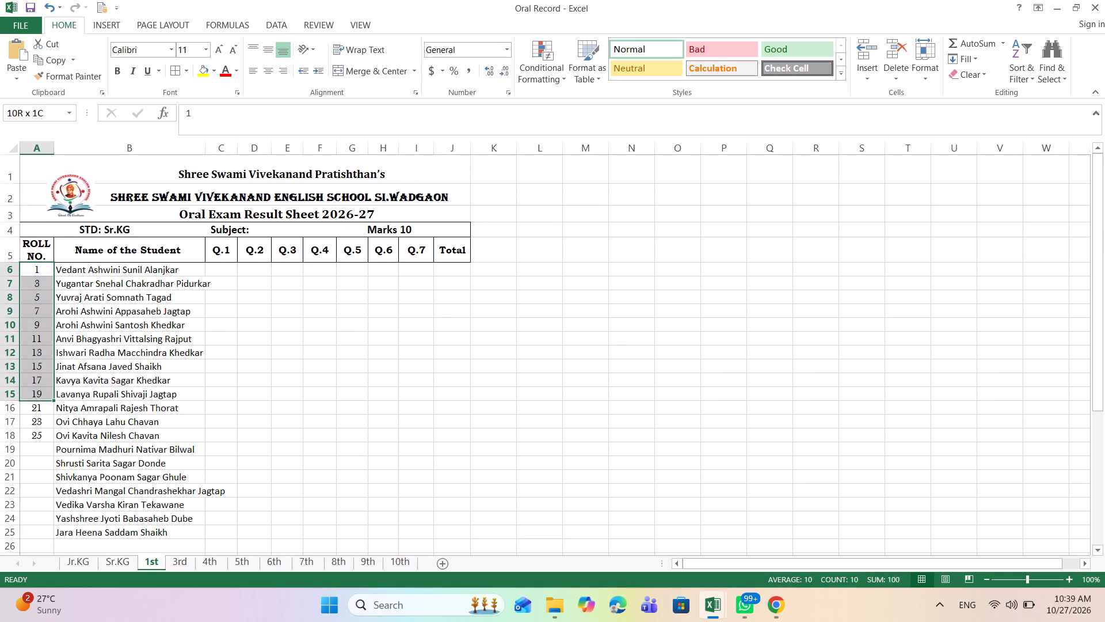
left_click_drag(35, 403, 35, 433)
key("Delete")
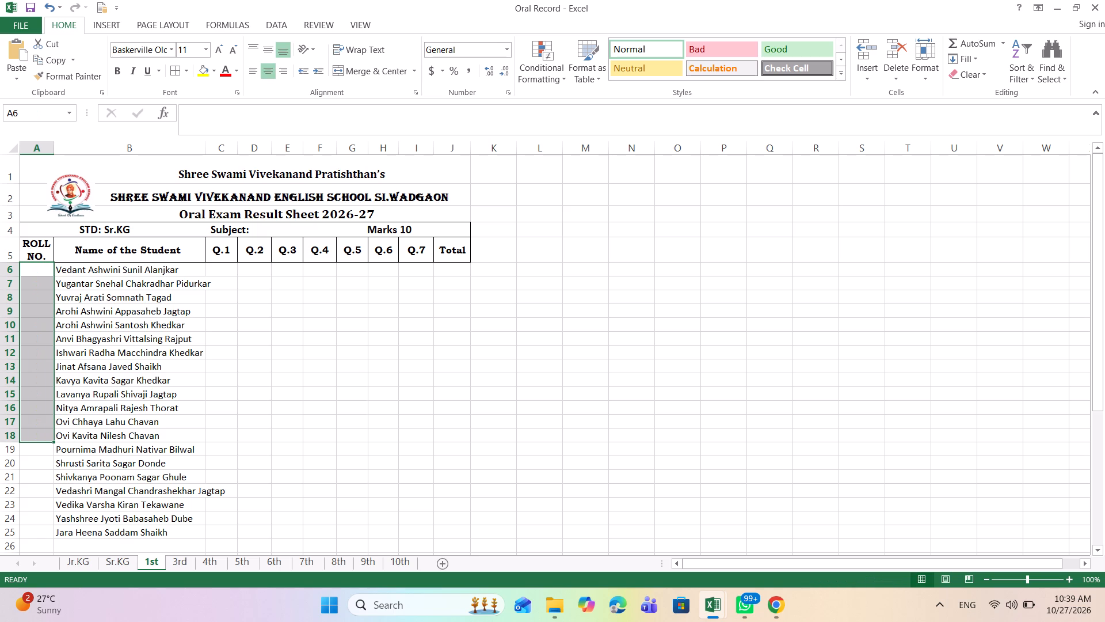
left_click(212, 459)
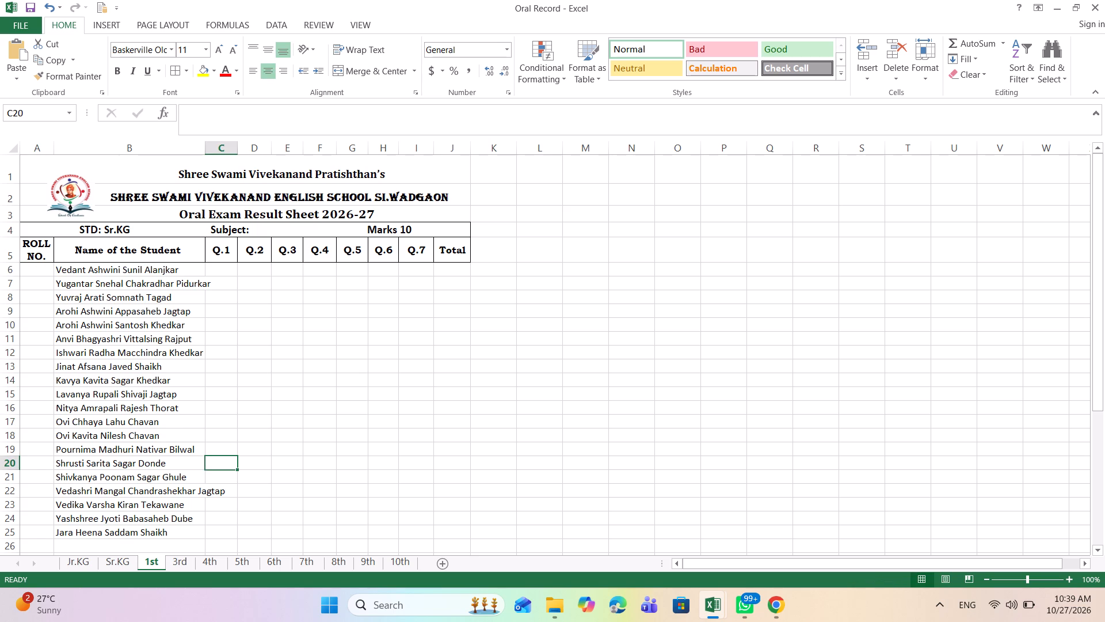
Remove the second word and its extra space from the student names in B6 and B7.
double_click(117, 273)
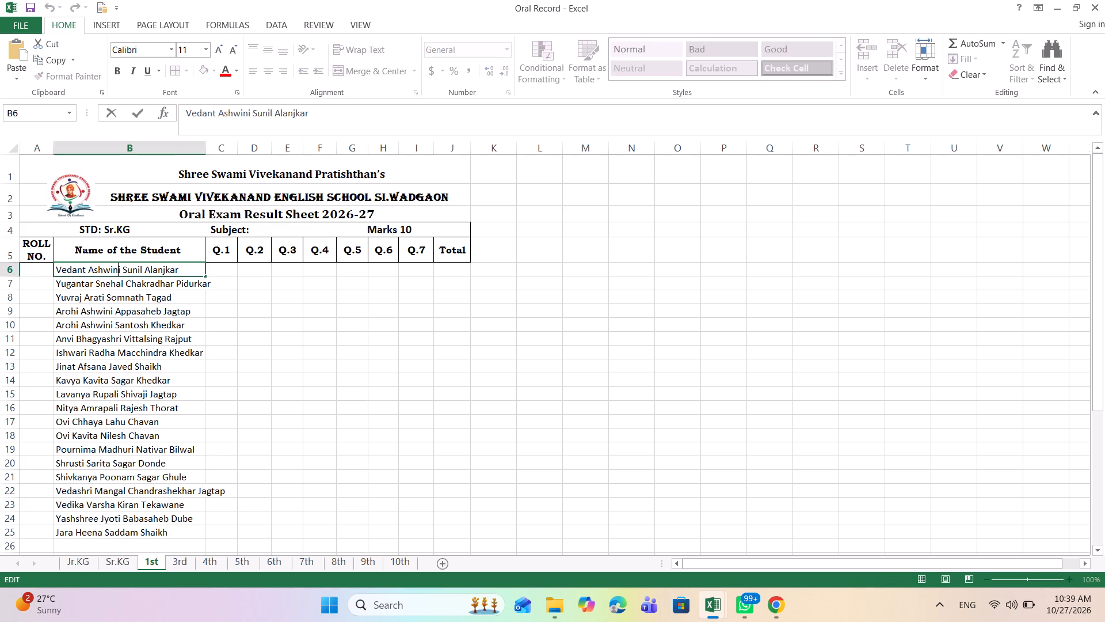
left_click_drag(120, 271, 97, 271)
left_click_drag(97, 271, 88, 271)
key("BackSpace")
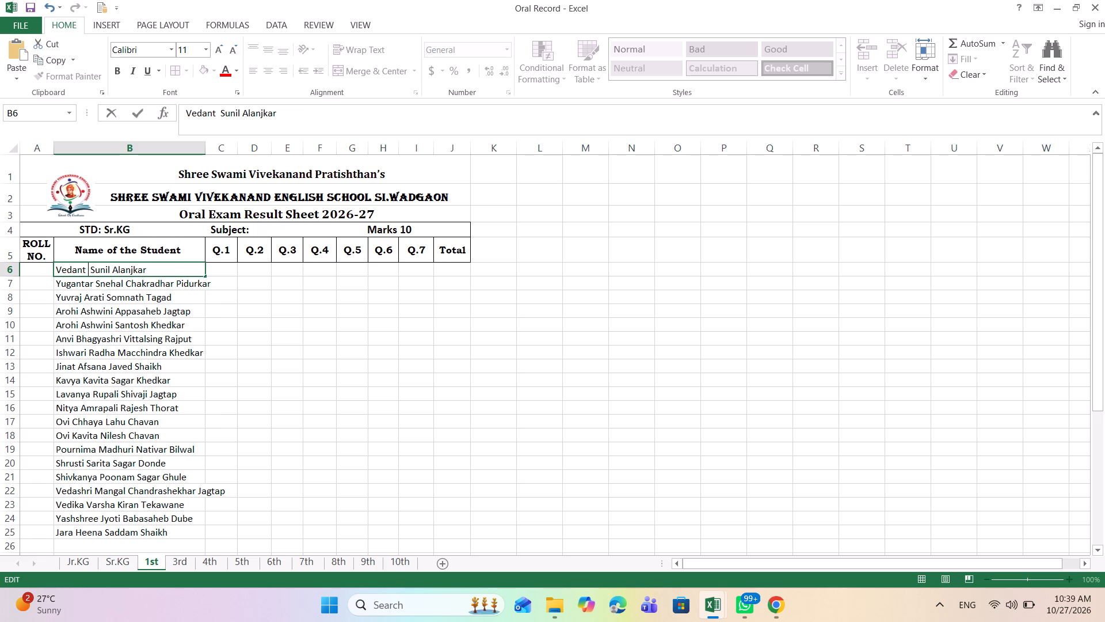
key("BackSpace")
double_click(108, 286)
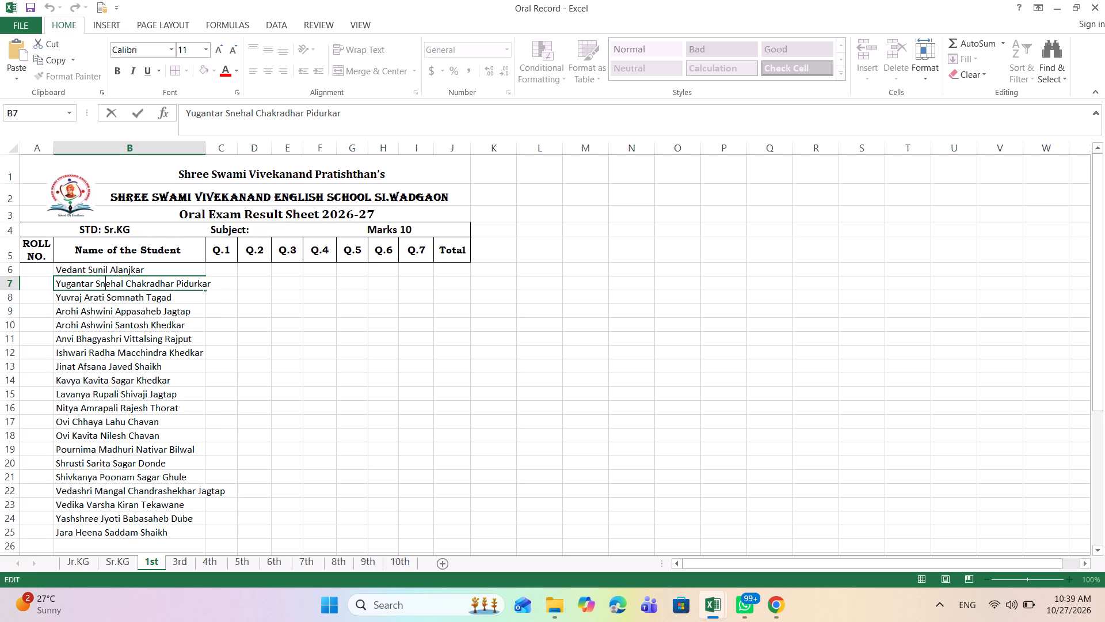
left_click_drag(124, 286, 97, 289)
key("BackSpace")
key("BackSpace")
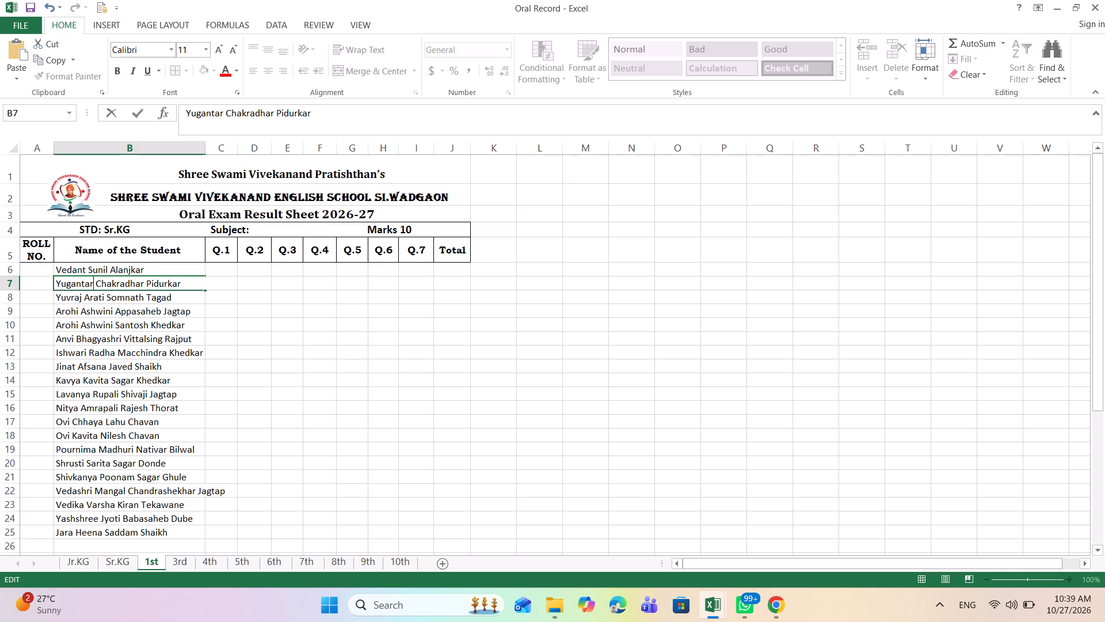
Remove the second word and its extra space from the student name in B8.
double_click(102, 295)
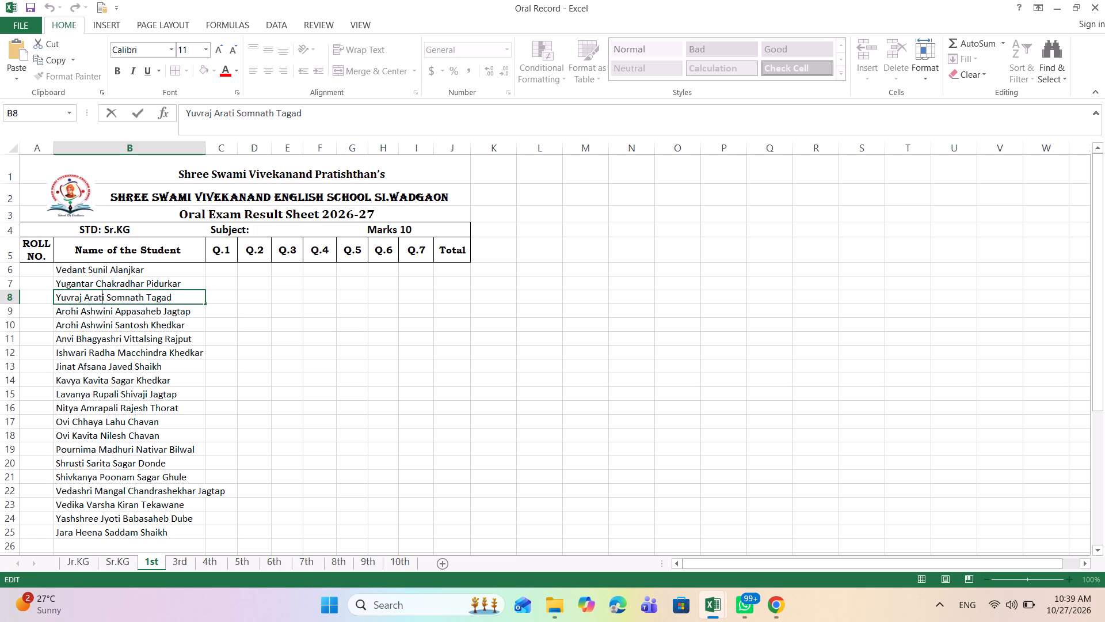
key("Right")
key("BackSpace")
key("BackSpace")
key("BackSpace")
key("BackSpace")
key("BackSpace")
key("BackSpace")
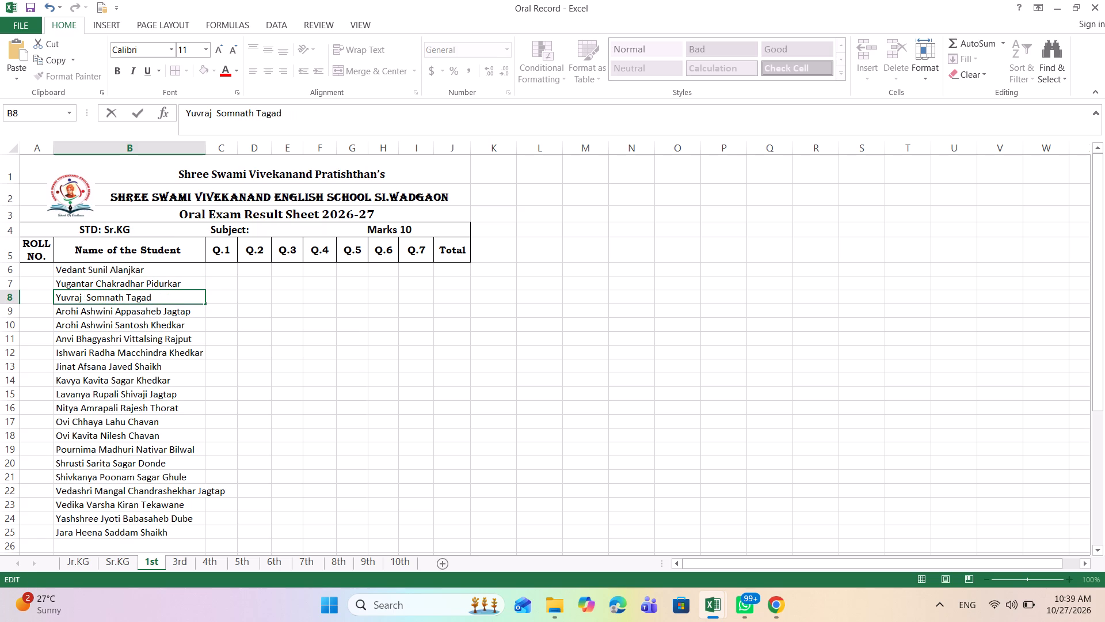
Remove the second word and its extra space from the student names in B9 and B10.
double_click(96, 314)
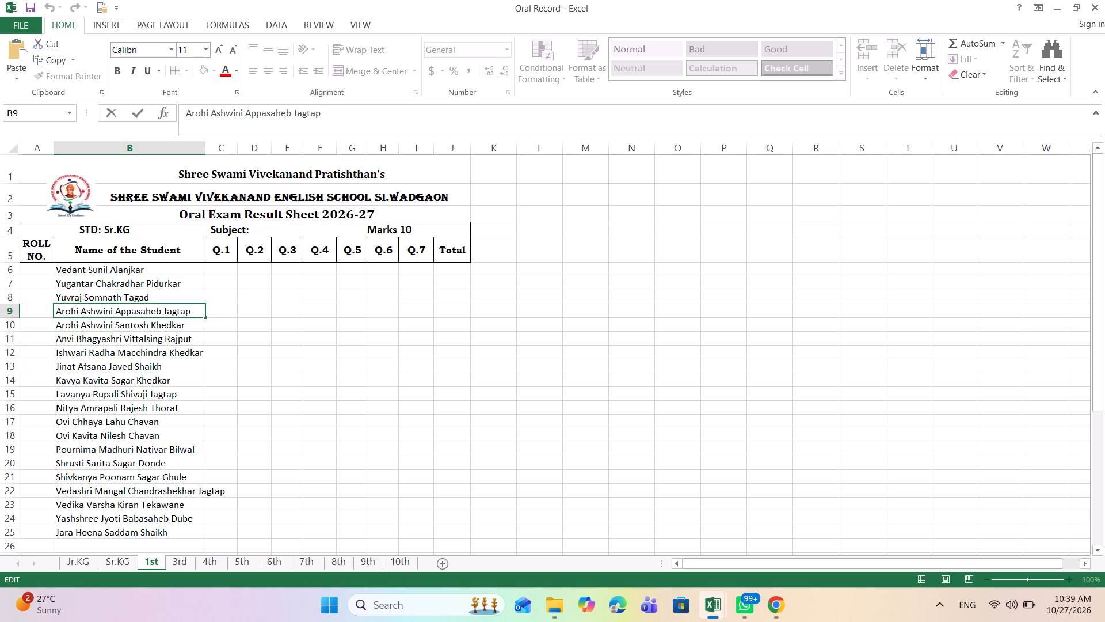
left_click_drag(113, 313, 82, 314)
key("Delete")
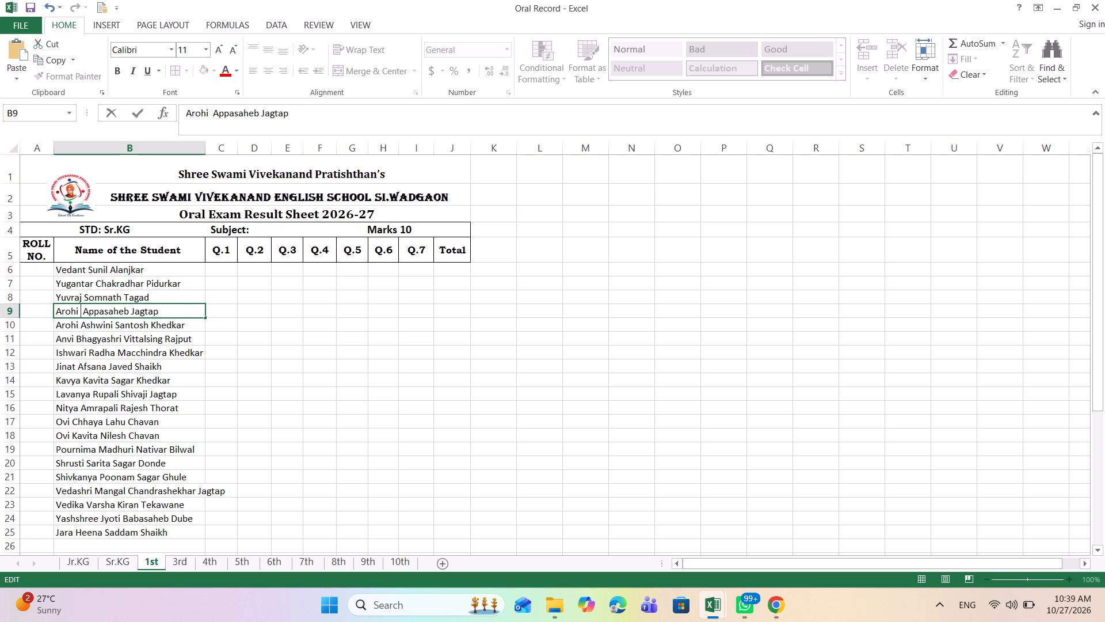
key("BackSpace")
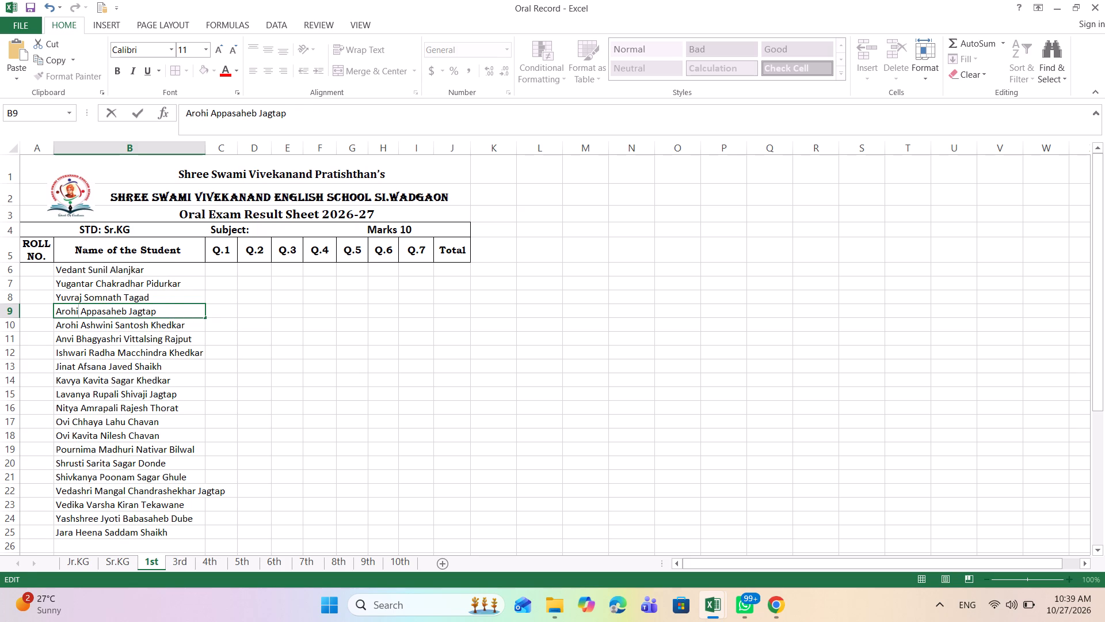
double_click(102, 327)
left_click_drag(112, 326, 94, 329)
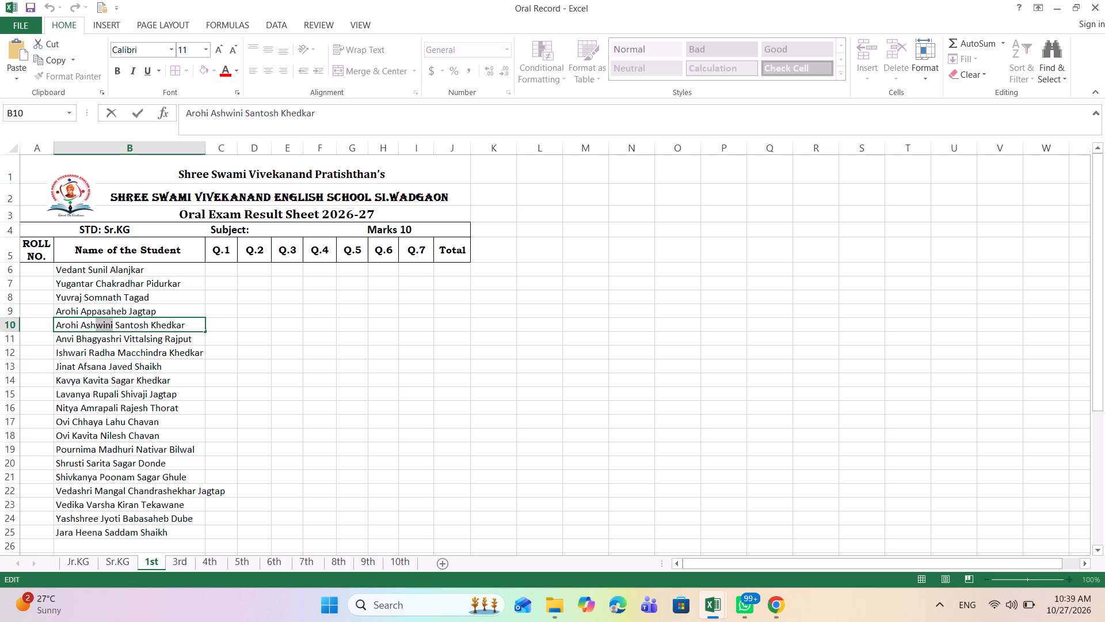
left_click_drag(94, 329, 80, 332)
left_click_drag(80, 332, 81, 332)
key("BackSpace")
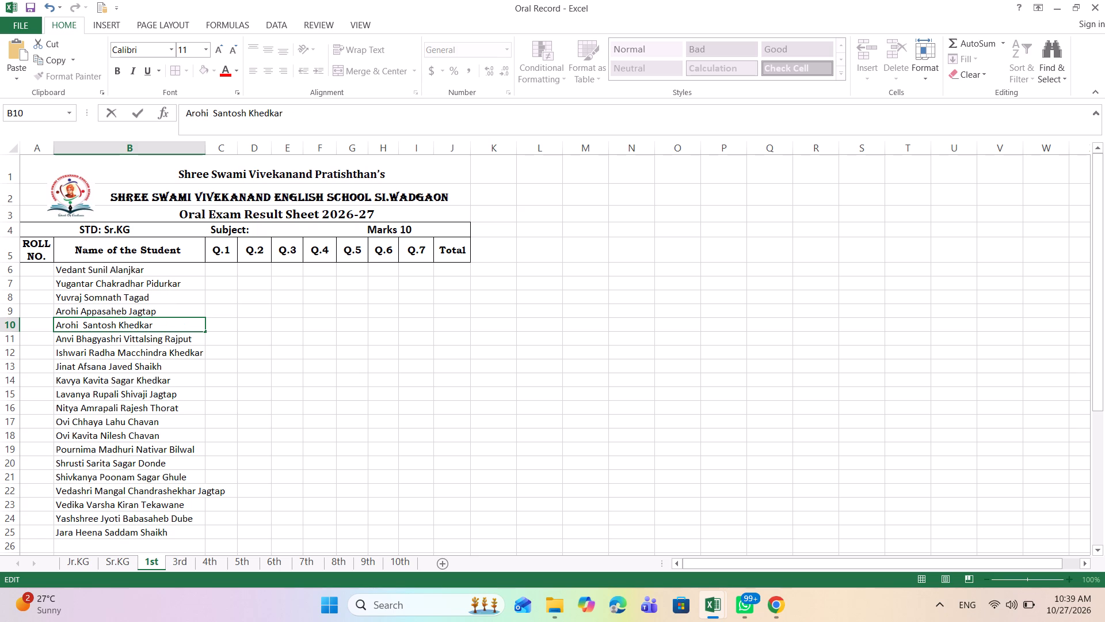
key("BackSpace")
Remove the second word and its extra space from the student names in B11 and B12.
double_click(96, 341)
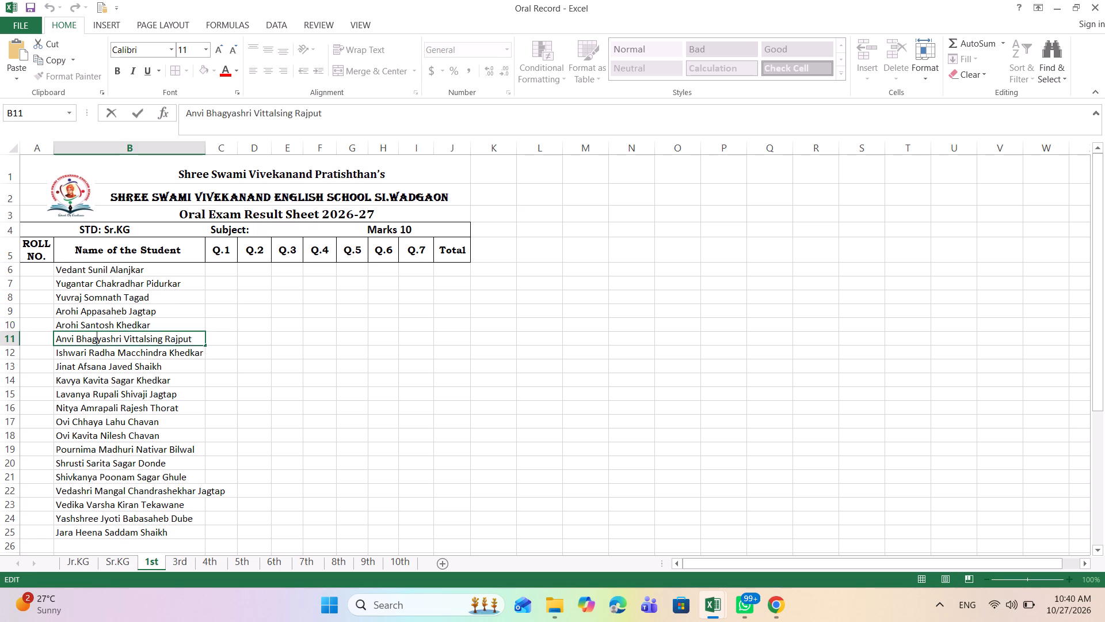
left_click_drag(118, 340, 84, 346)
left_click_drag(84, 346, 74, 343)
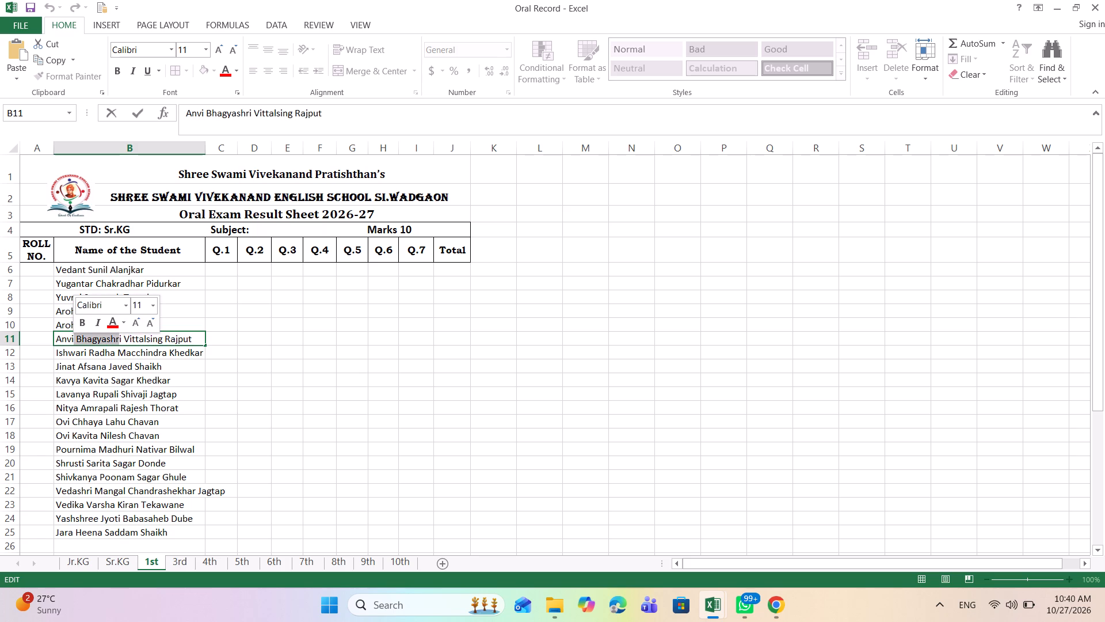
key("BackSpace")
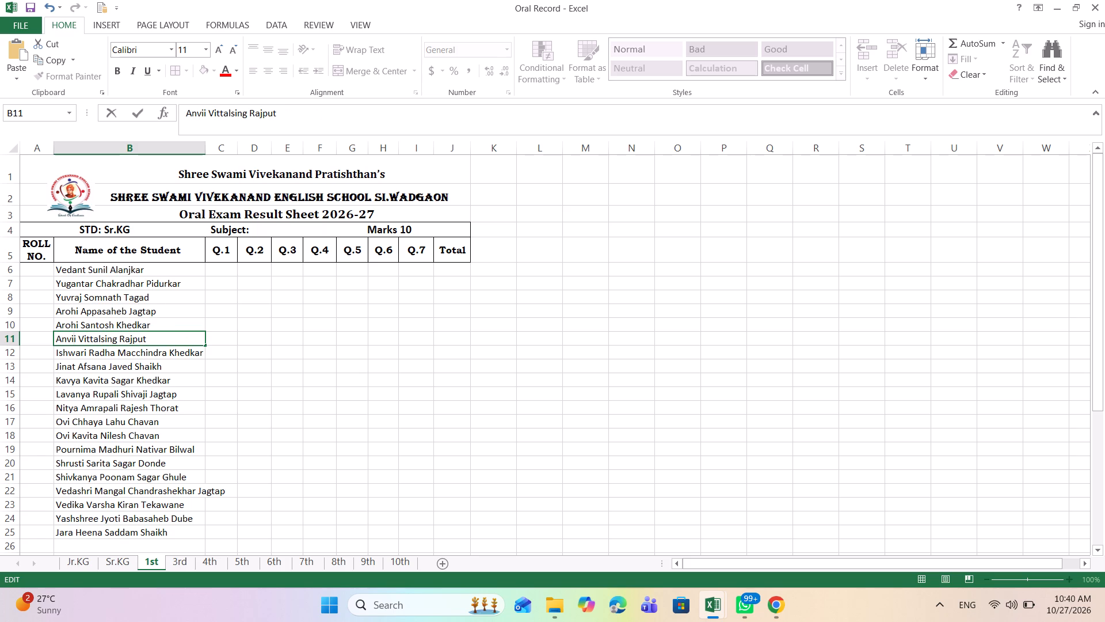
key("Right")
key("BackSpace")
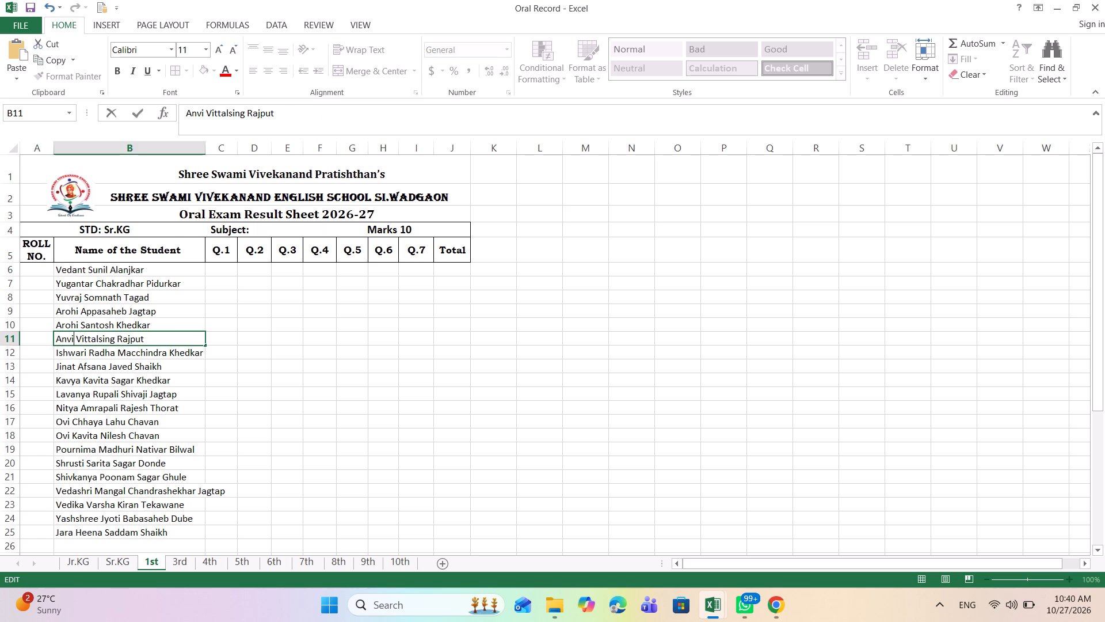
double_click(107, 355)
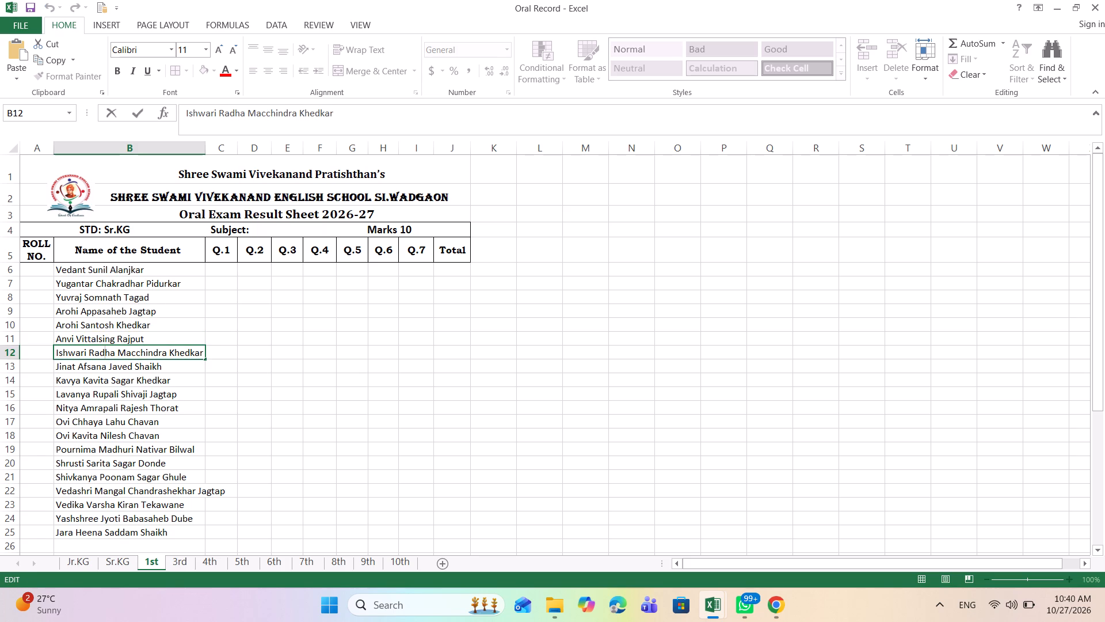
left_click_drag(113, 355, 88, 359)
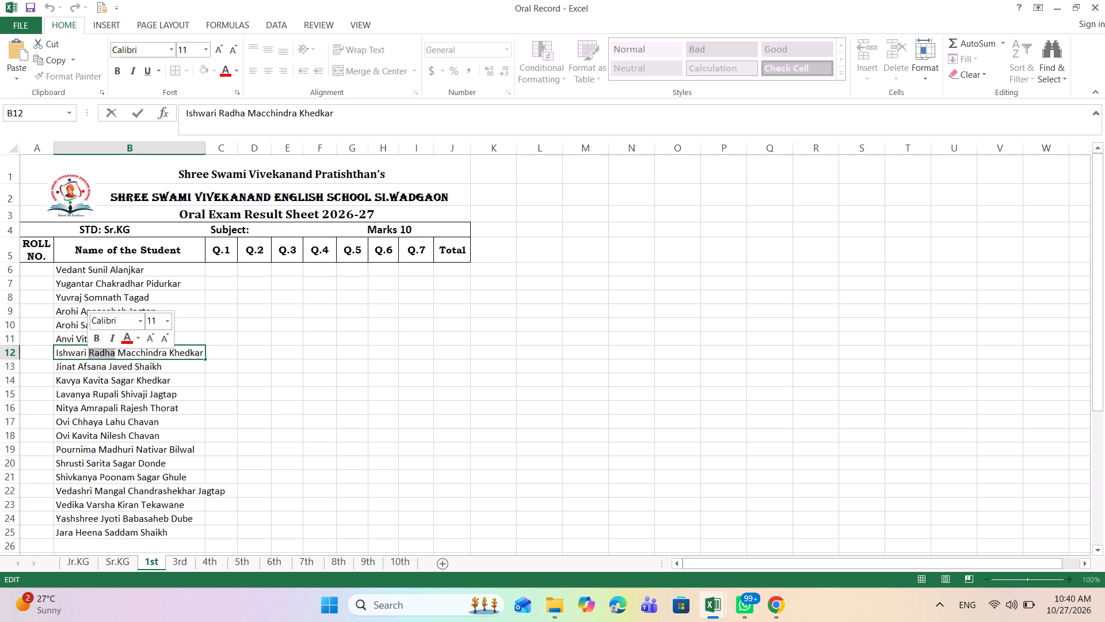
key("BackSpace")
key("BackSpace")
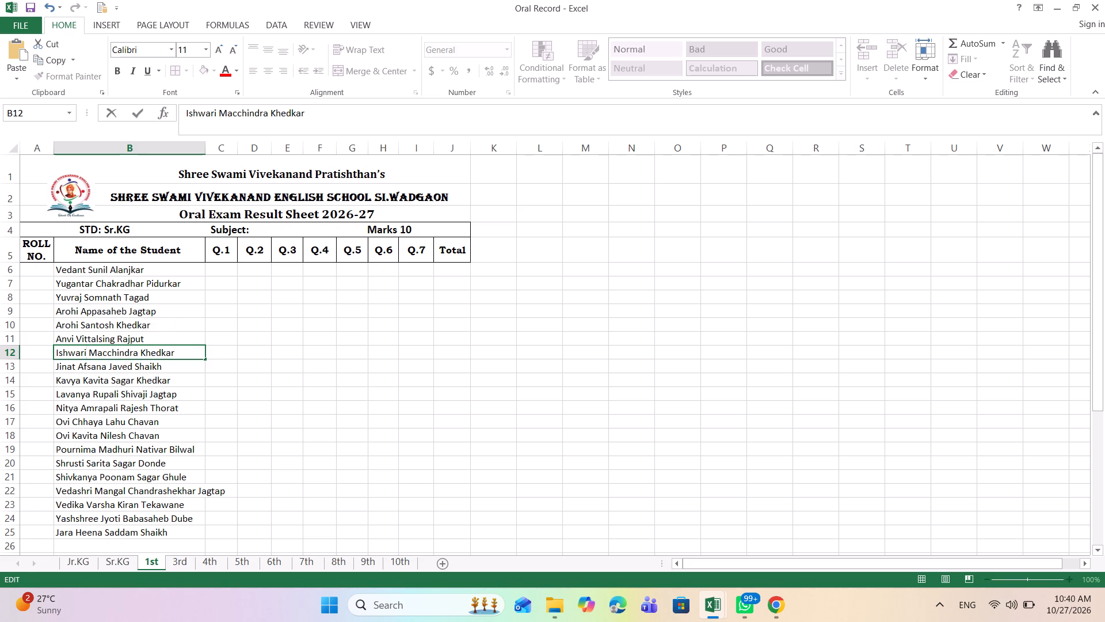
Remove the second word from the student names in B13 and B14, keeping a single space between the remaining words.
double_click(93, 369)
left_click_drag(108, 368, 78, 369)
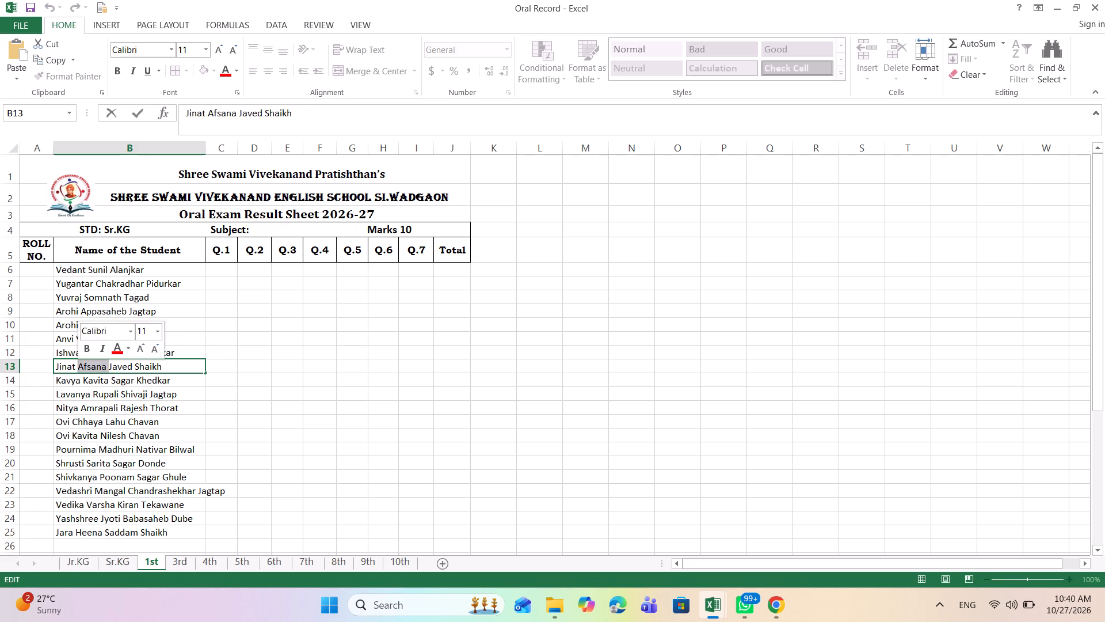
key("BackSpace")
key("BackSpace")
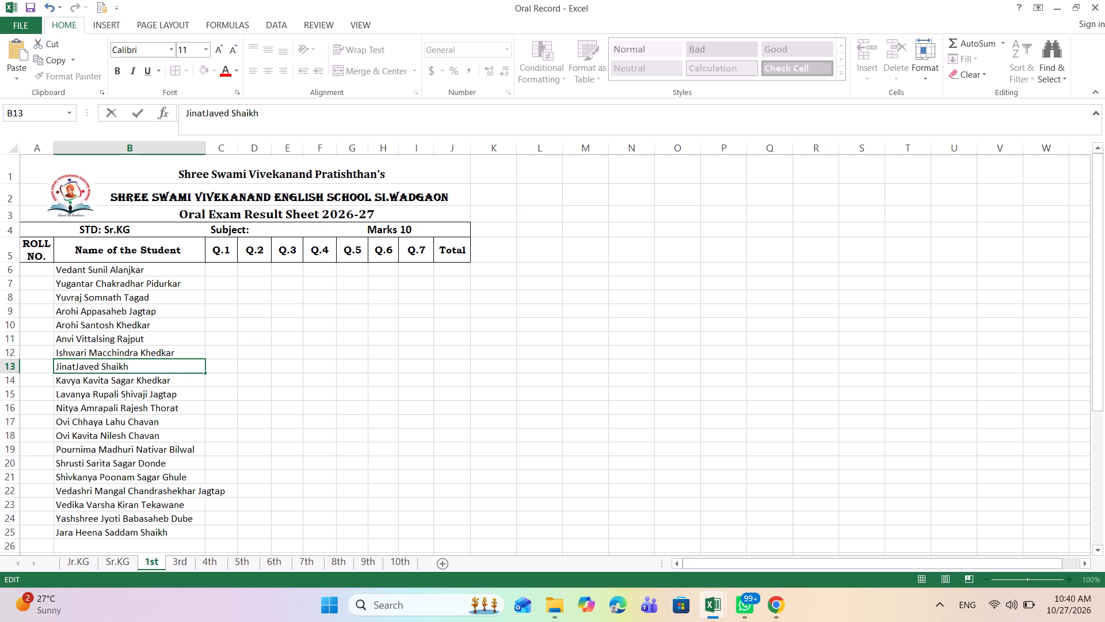
key("space")
double_click(105, 381)
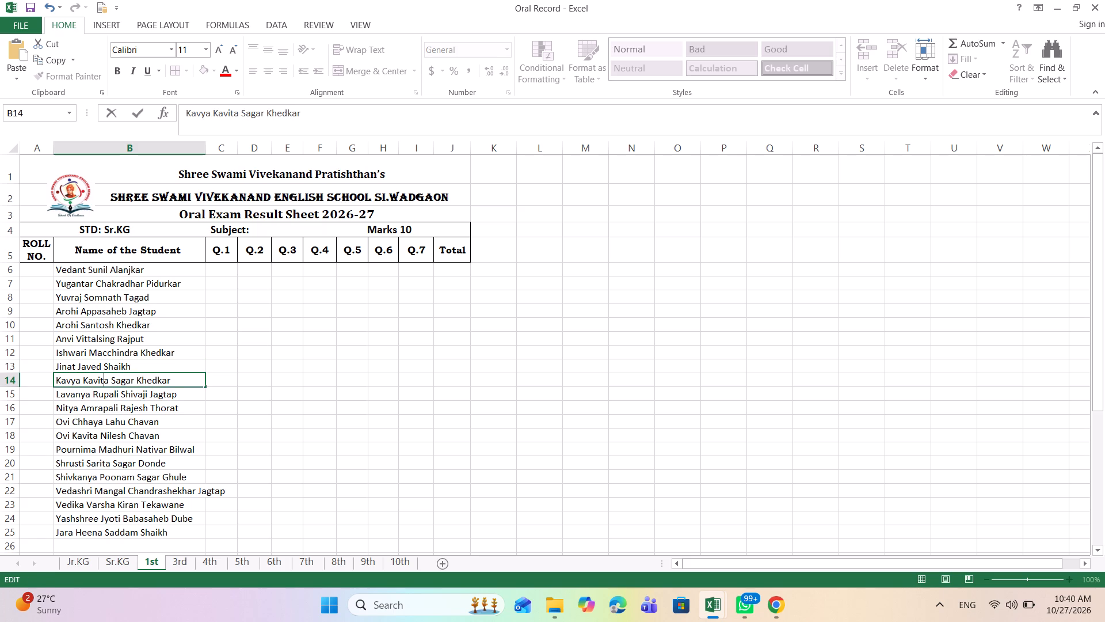
left_click_drag(108, 382, 85, 386)
key("BackSpace")
key("BackSpace")
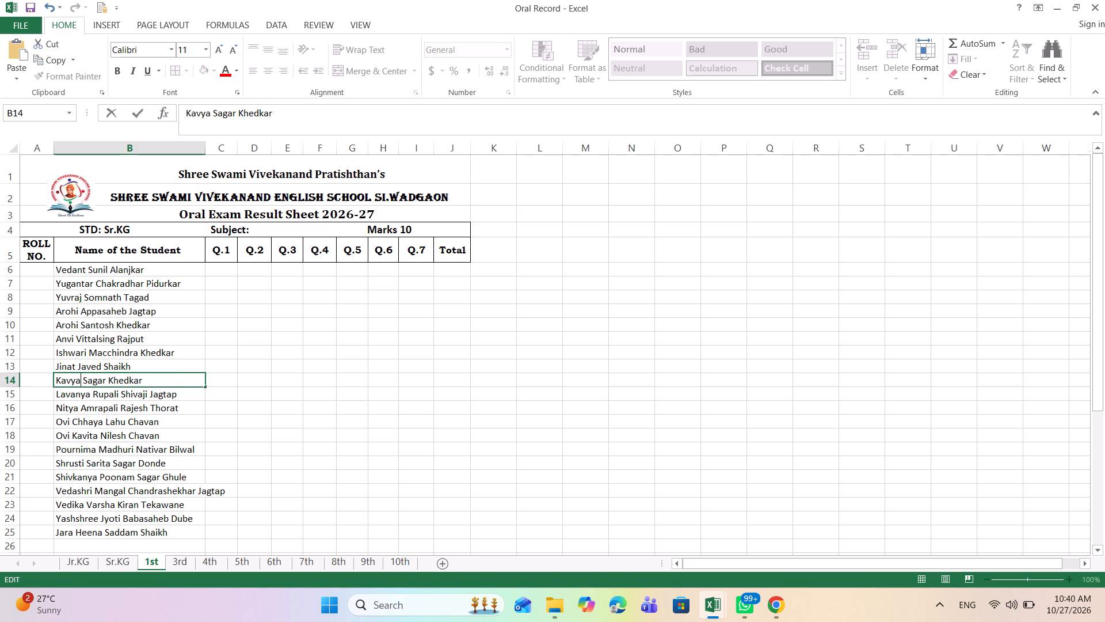
Remove the second word and its extra space from the student name in B15.
double_click(110, 396)
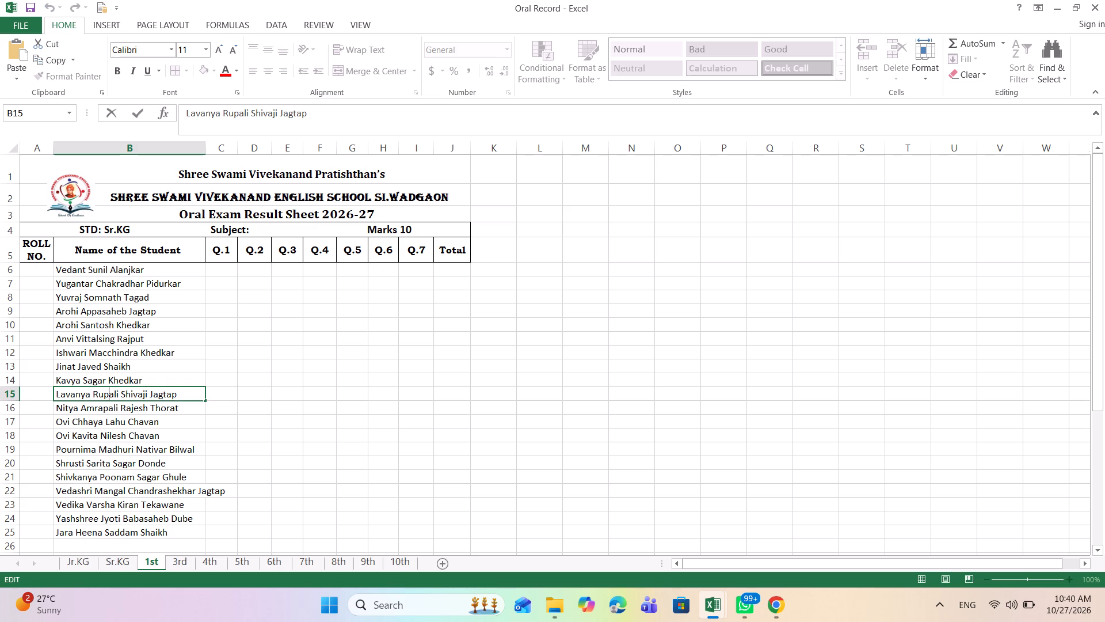
left_click_drag(119, 395, 92, 399)
left_click_drag(92, 399, 94, 397)
key("BackSpace")
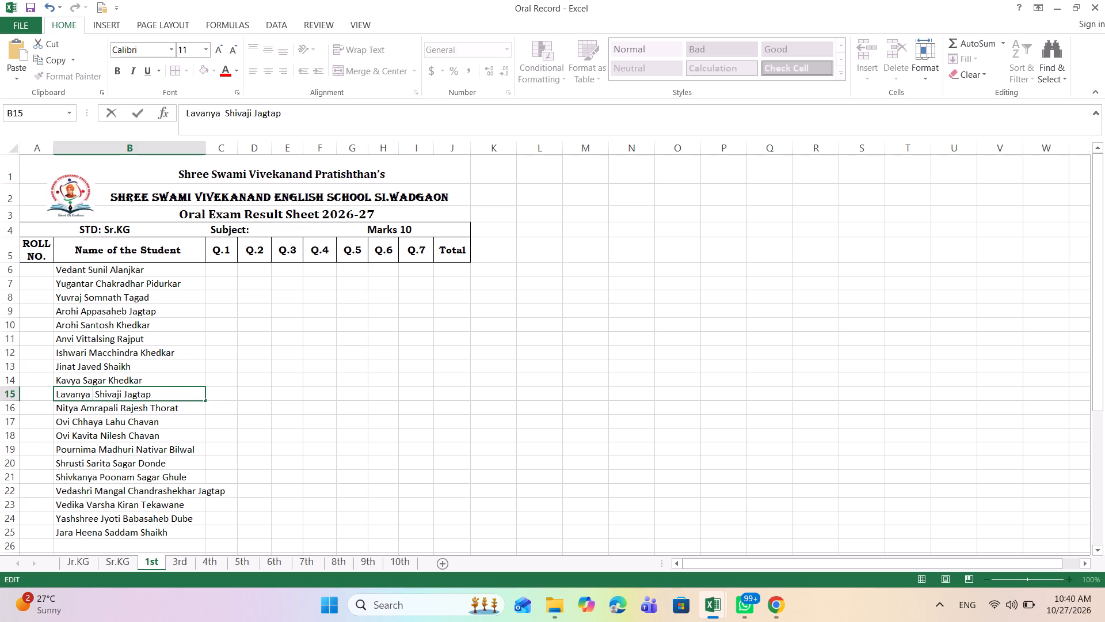
key("BackSpace")
Remove the second word and its extra space from the student name in B16.
left_click(105, 412)
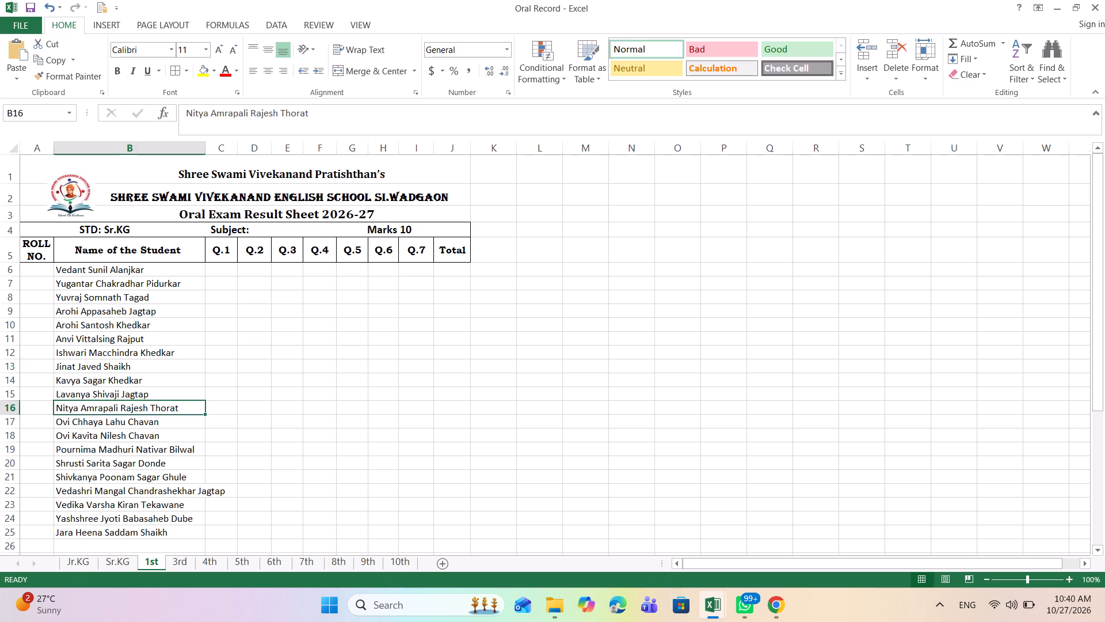
double_click(117, 408)
key("Right")
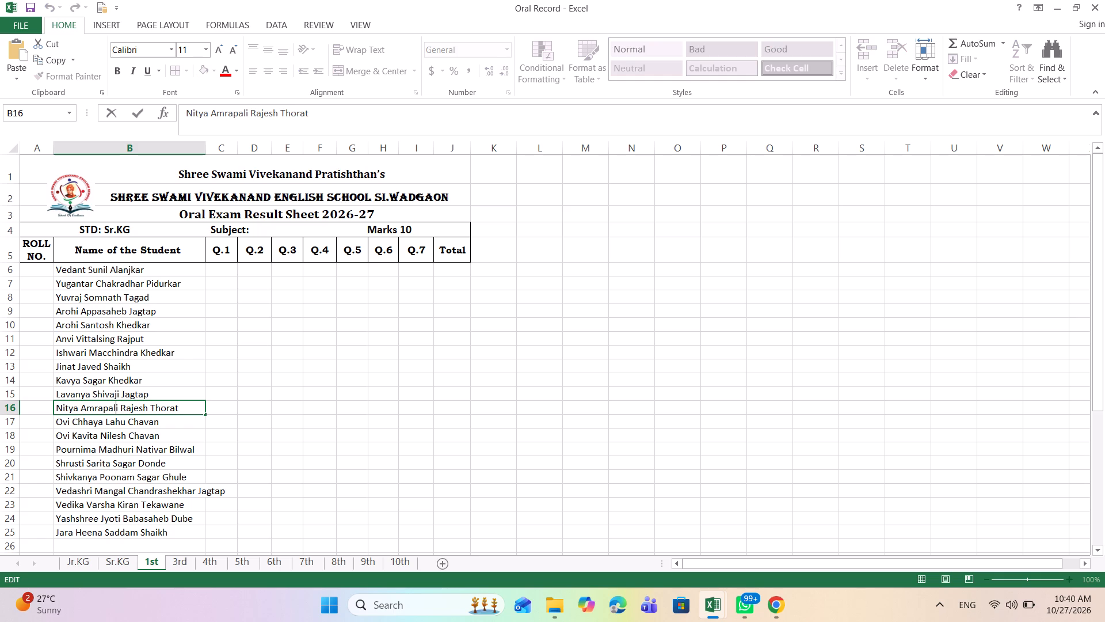
key("BackSpace")
key("BackSpace")
key("BackSpace")
key("BackSpace")
key("BackSpace")
key("BackSpace")
key("BackSpace")
key("BackSpace")
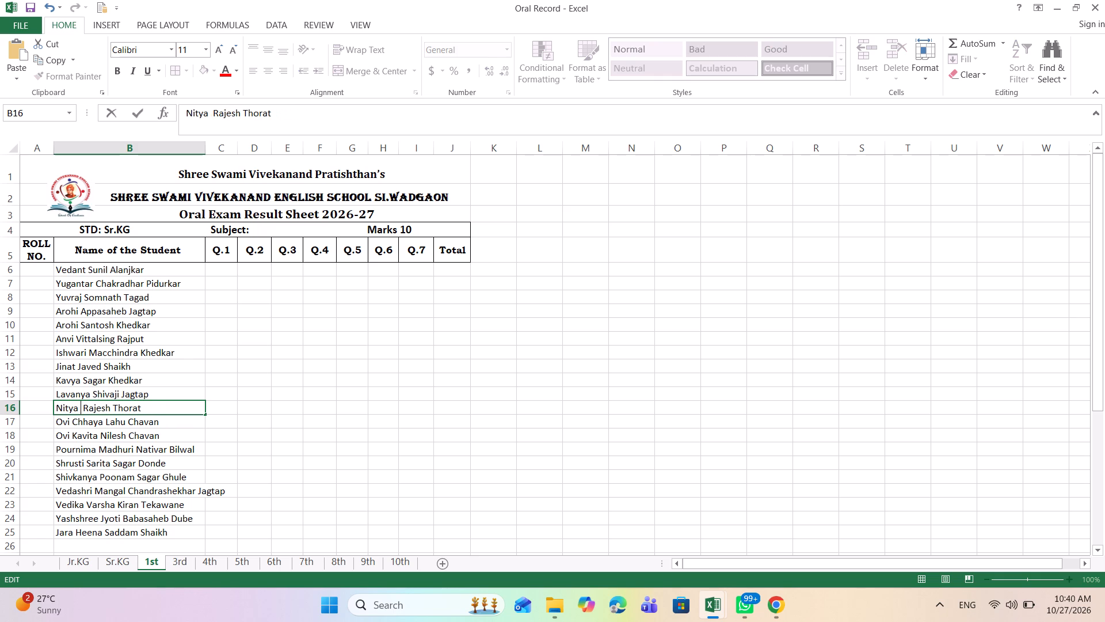
key("BackSpace")
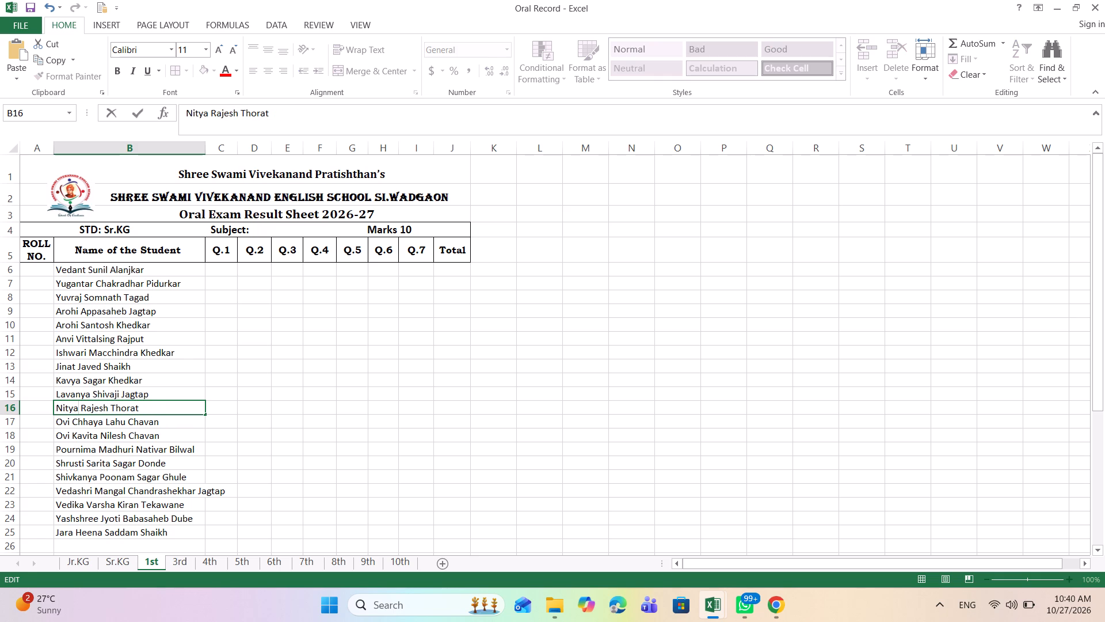
Remove the second word and its extra space from the student name in B17.
left_click(92, 422)
double_click(102, 424)
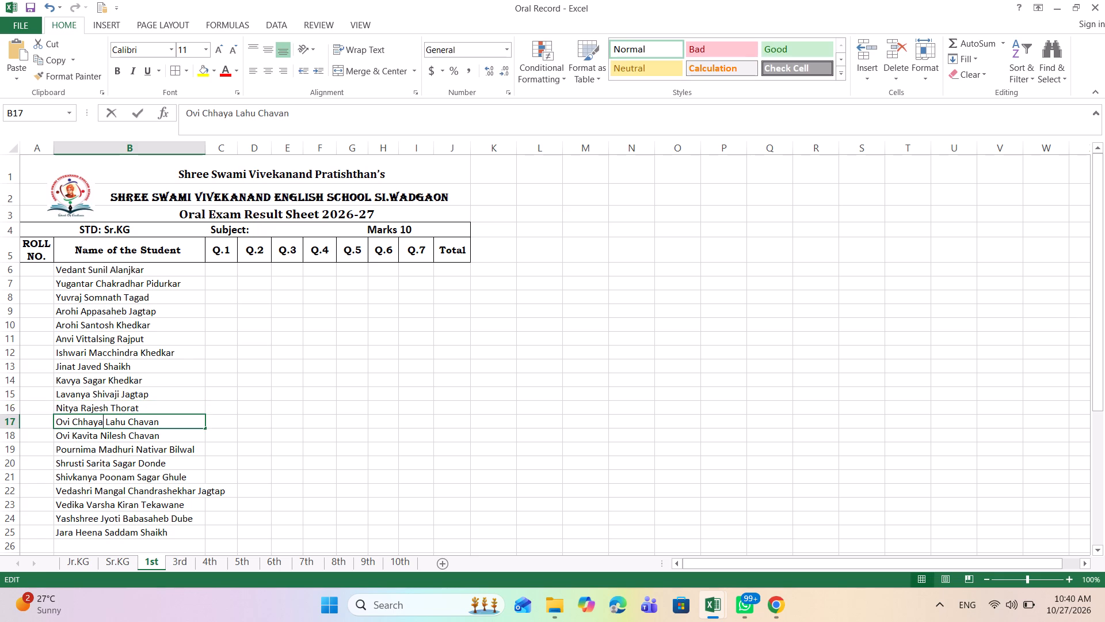
key("shift+Left")
key("shift+Left")
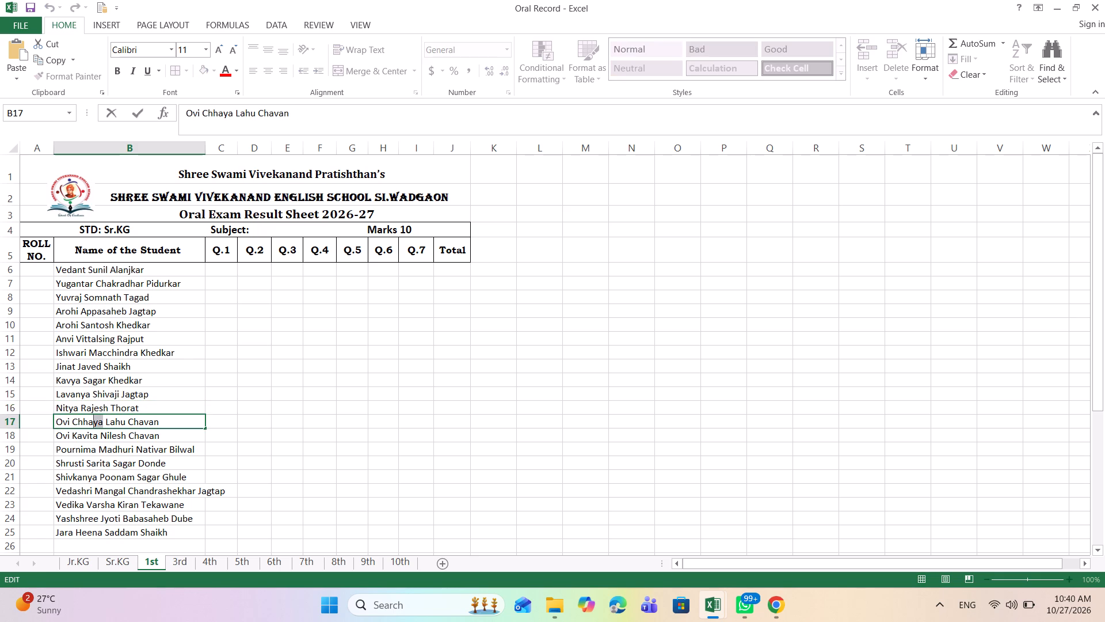
key("shift+Left")
key("shift+Left")
key("shift+Left")
key("shift+Left")
key("BackSpace")
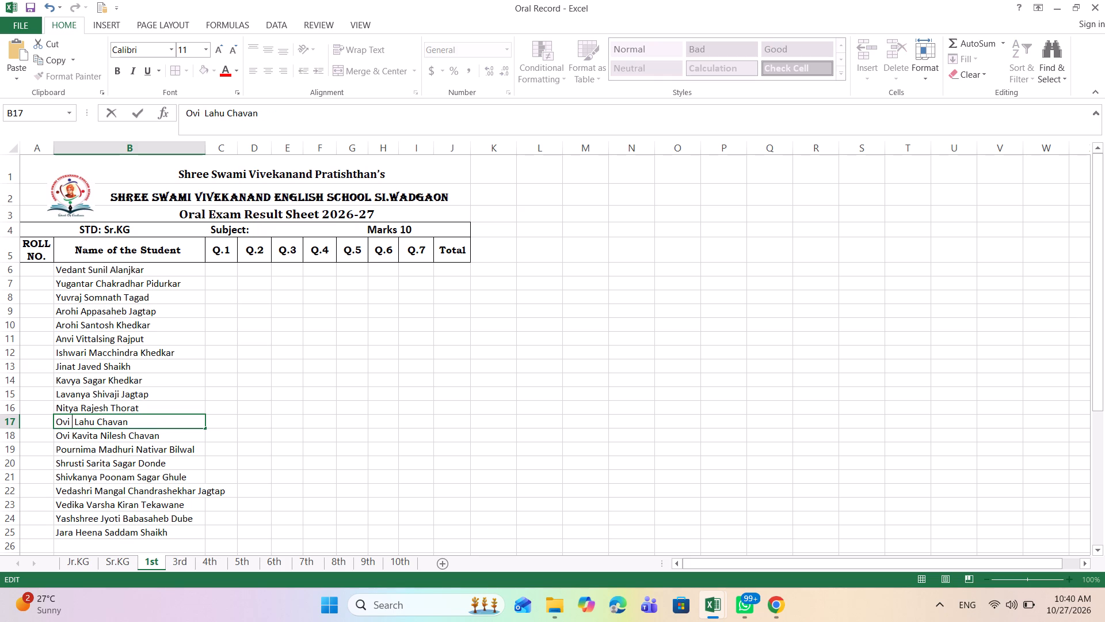
key("BackSpace")
Remove the second word and its extra space from the student names in B18 and B19.
double_click(89, 437)
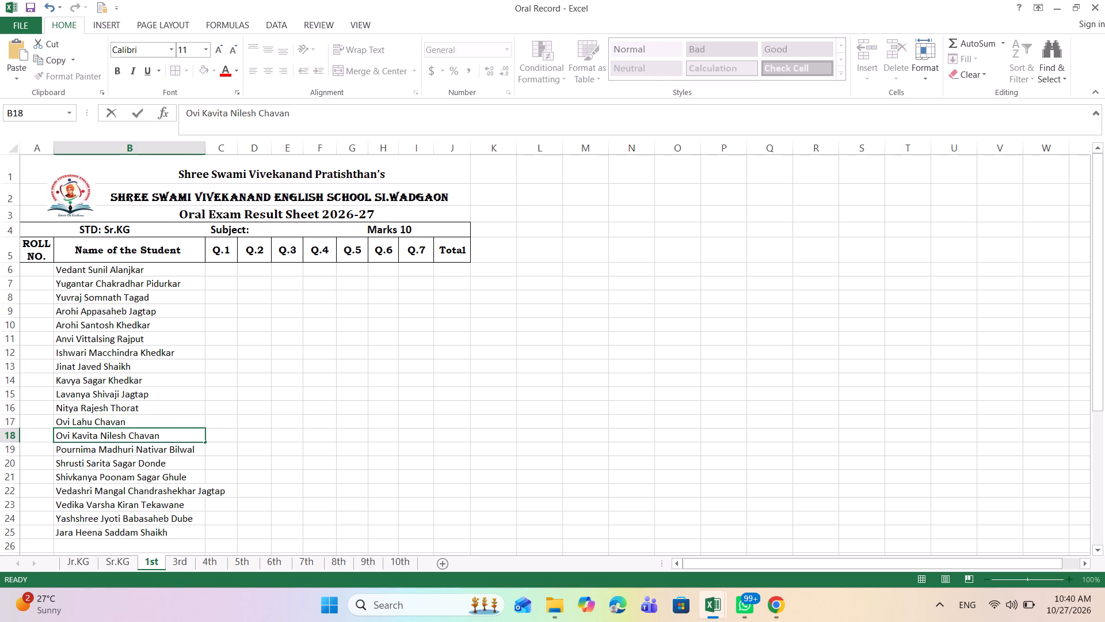
left_click_drag(96, 439, 73, 443)
left_click_drag(73, 443, 68, 440)
left_click_drag(68, 440, 74, 440)
key("BackSpace")
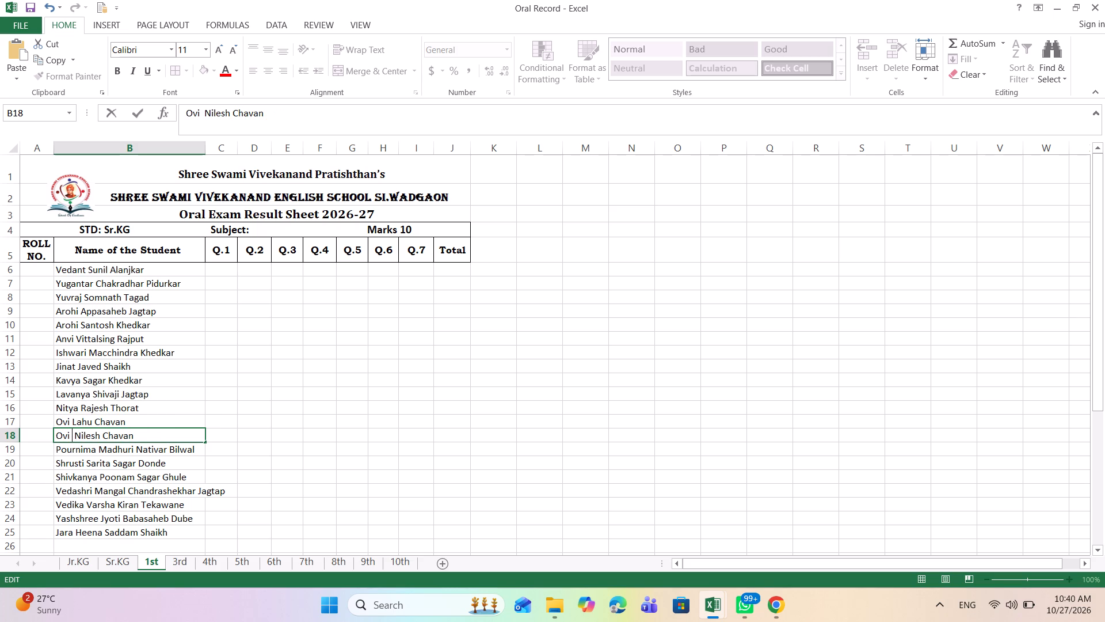
key("BackSpace")
double_click(127, 450)
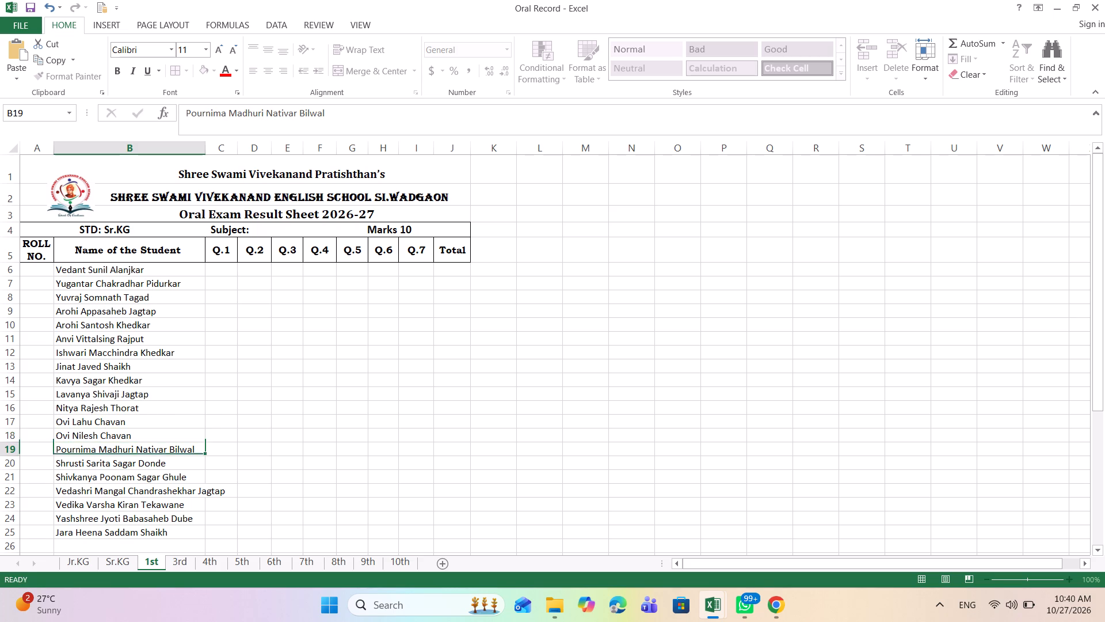
left_click_drag(133, 450, 97, 452)
key("BackSpace")
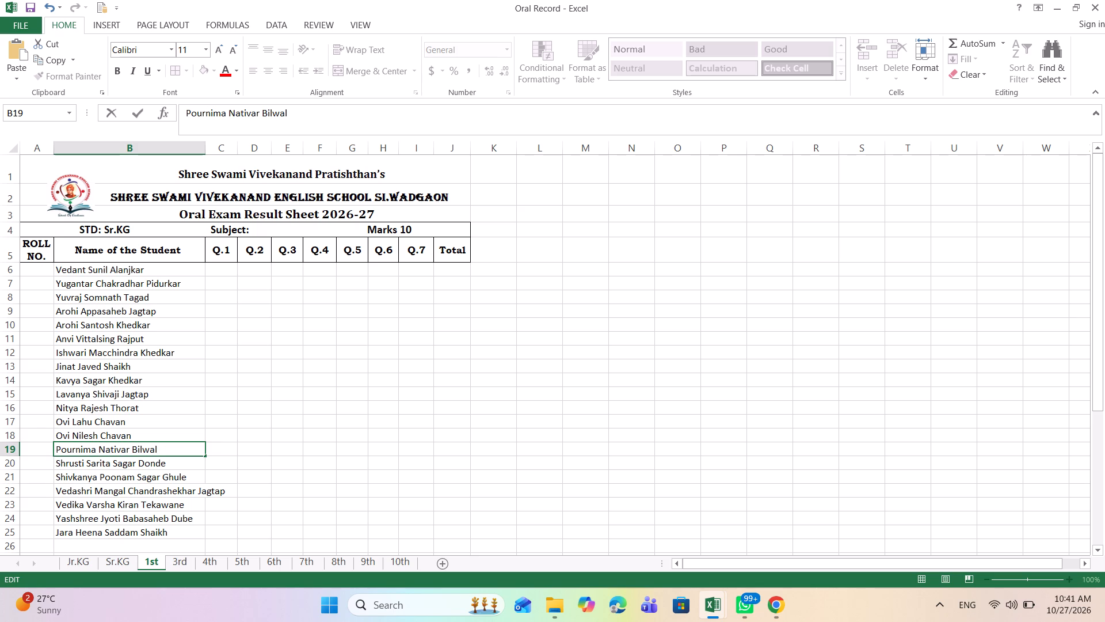
Remove the second word and its extra space from the student name in B20.
double_click(108, 464)
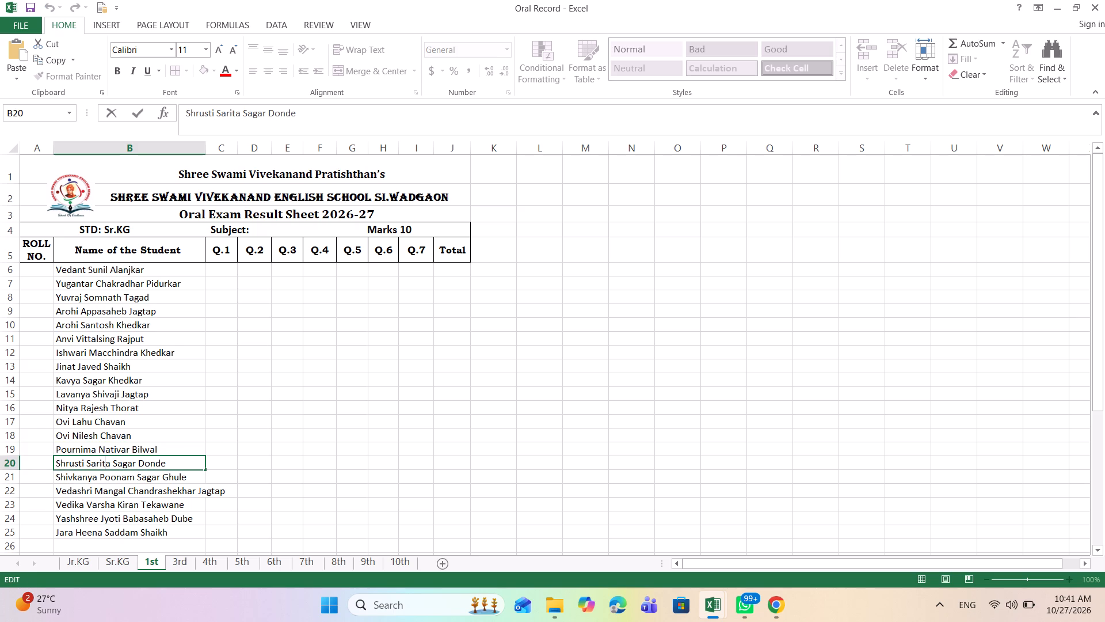
key("Right")
key("BackSpace")
key("BackSpace")
key("BackSpace")
key("BackSpace")
key("BackSpace")
key("BackSpace")
key("BackSpace")
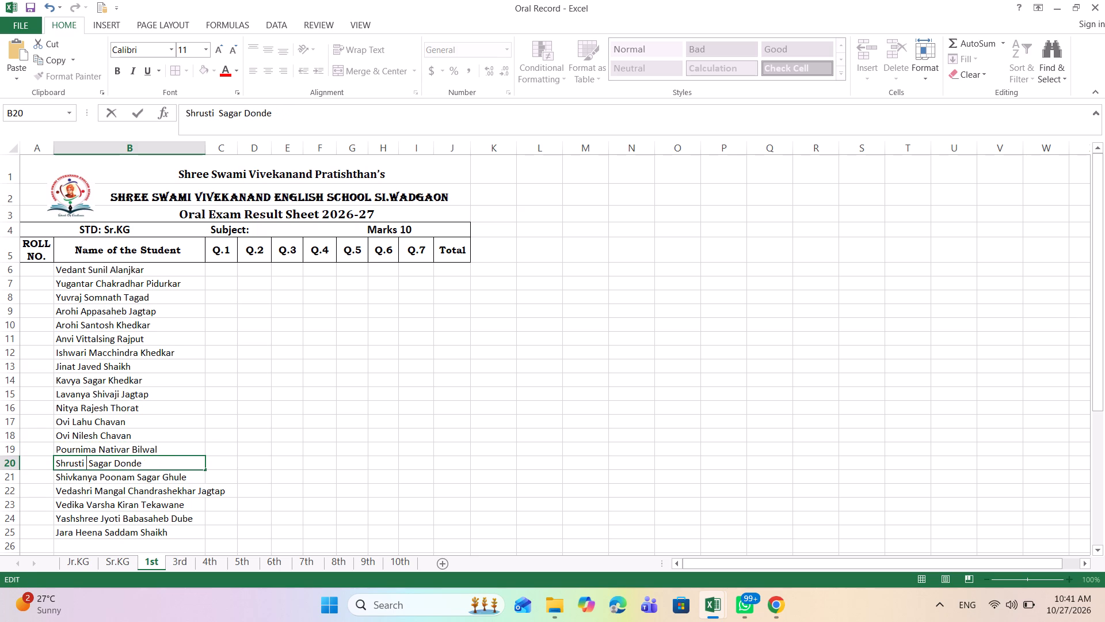
Remove the second word and its extra space from the student name in B21.
double_click(127, 480)
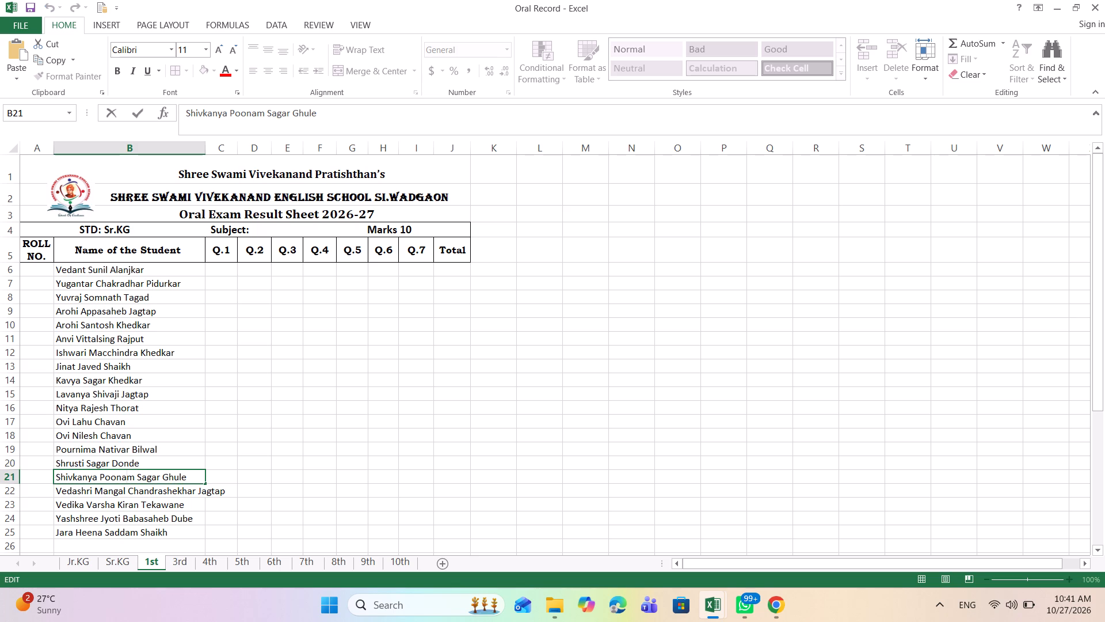
left_click_drag(136, 479, 105, 483)
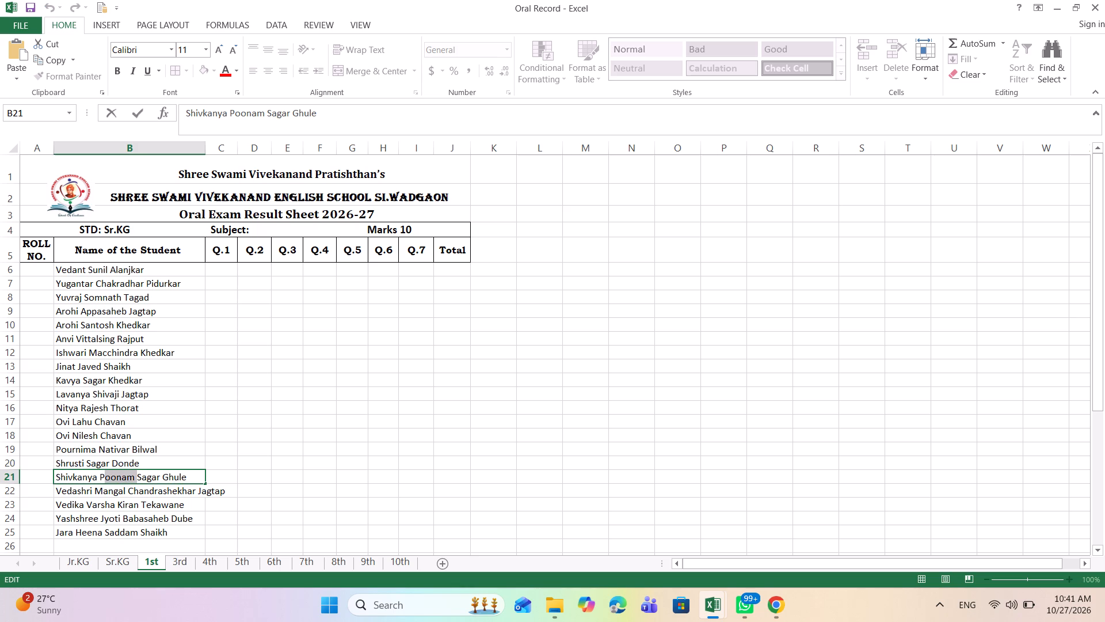
left_click_drag(105, 483, 101, 483)
key("BackSpace")
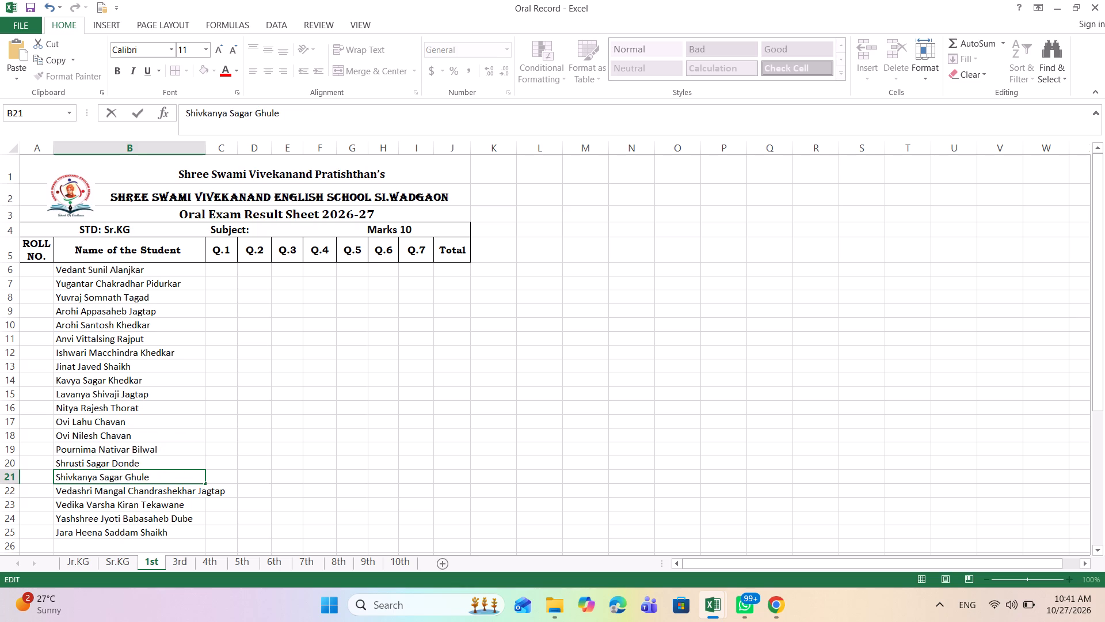
Remove the second word and its extra space from the student names in B22 and B23.
double_click(115, 494)
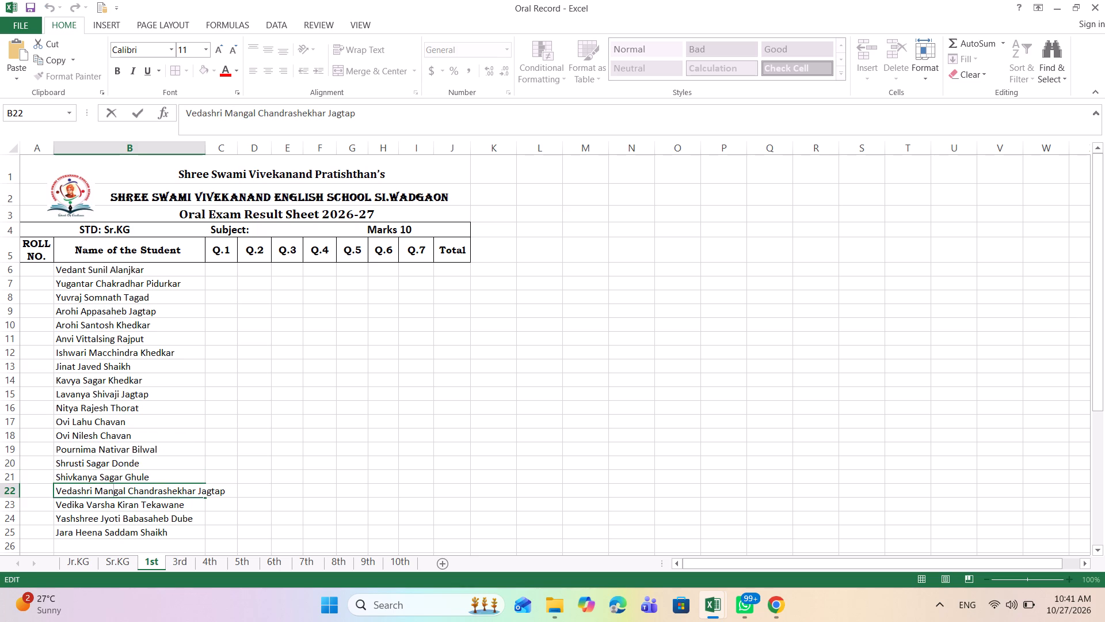
left_click_drag(125, 492, 96, 495)
key("BackSpace")
key("BackSpace")
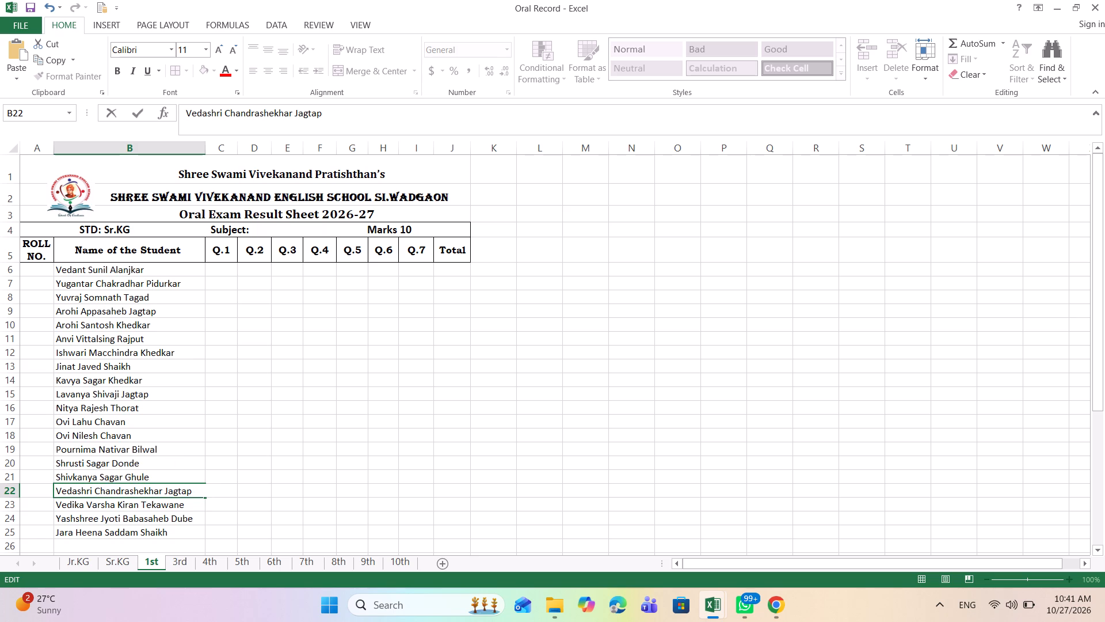
double_click(106, 505)
left_click_drag(116, 506, 85, 509)
key("BackSpace")
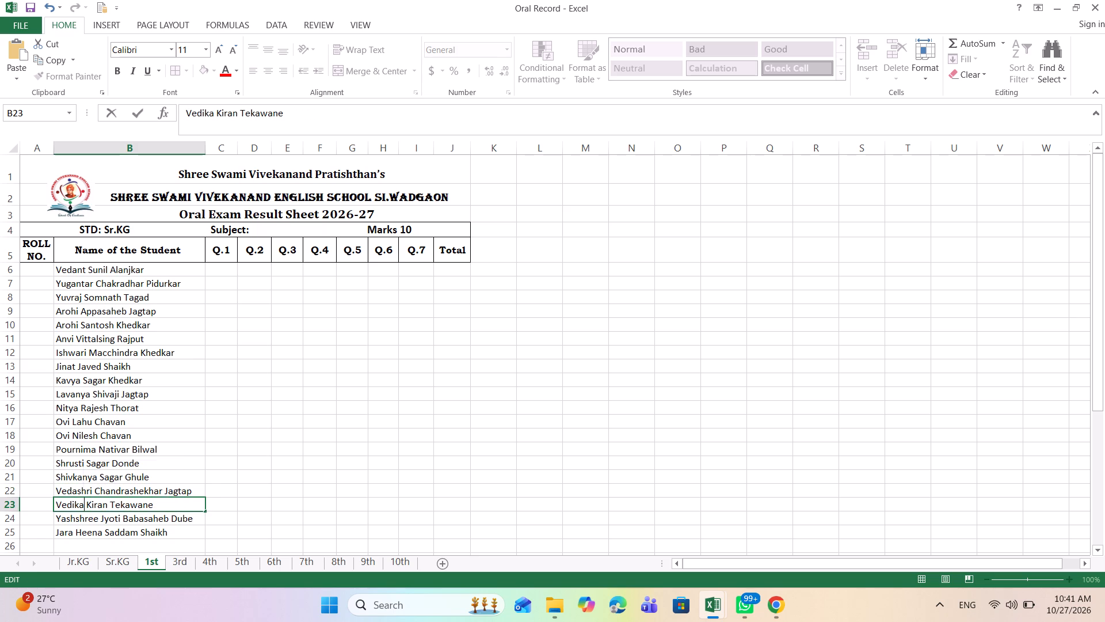
left_click(116, 521)
left_click_drag(116, 521, 101, 521)
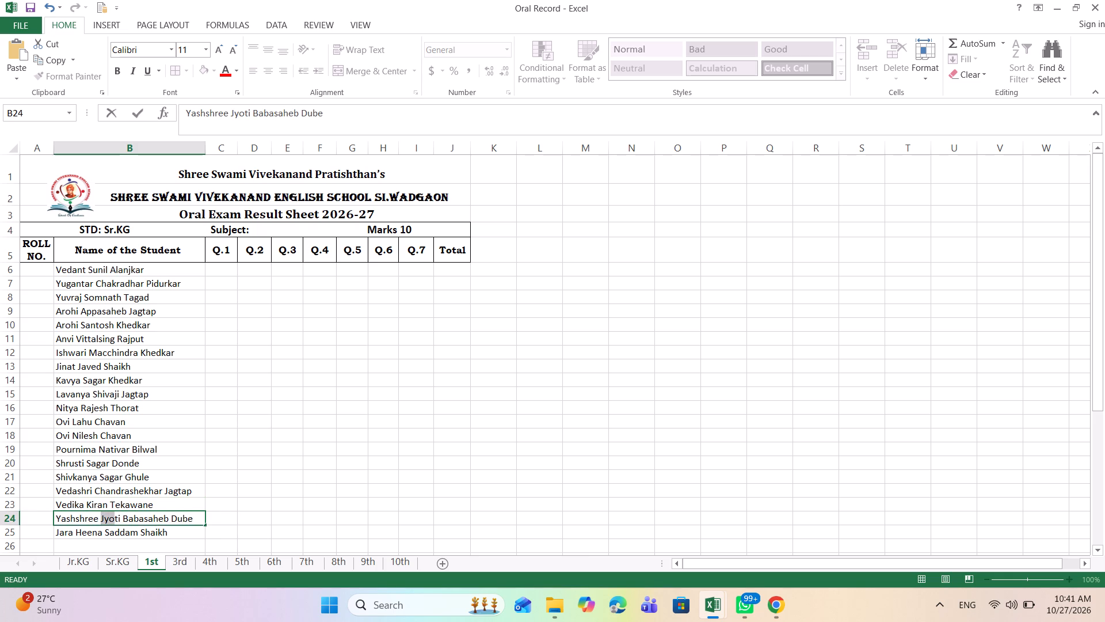
left_click_drag(101, 521, 102, 522)
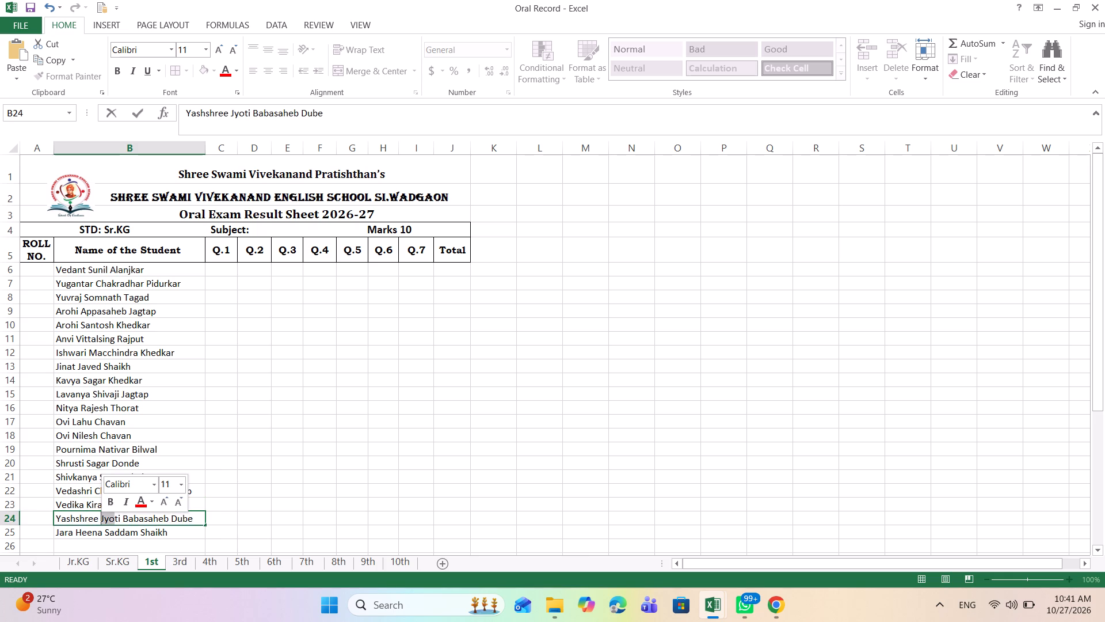
key("BackSpace")
key("Right")
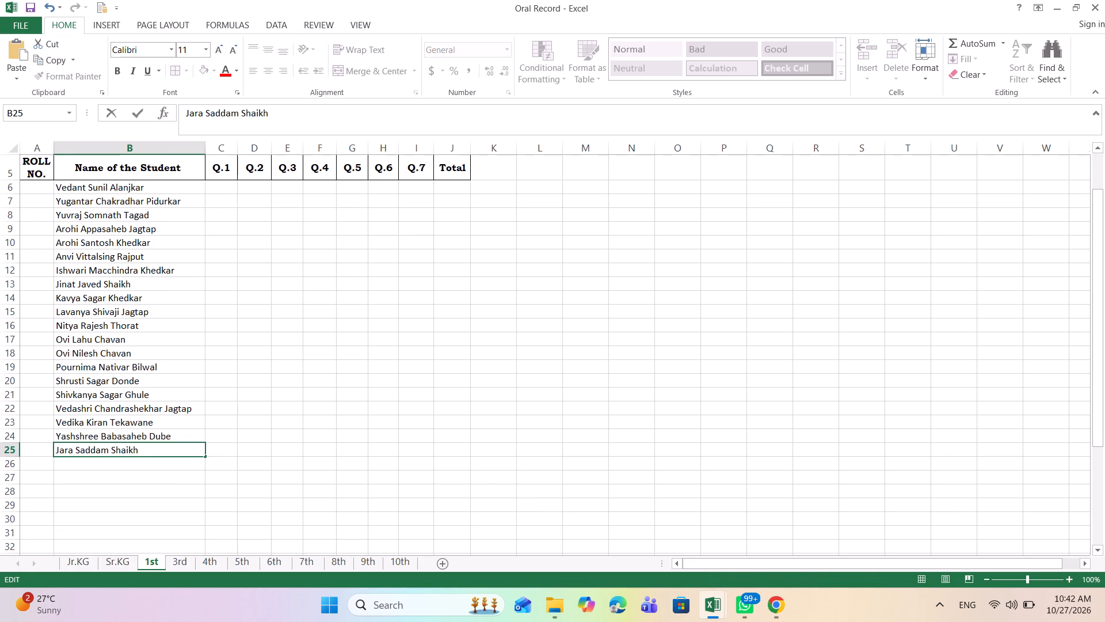
left_click(72, 465)
key("ctrl+v")
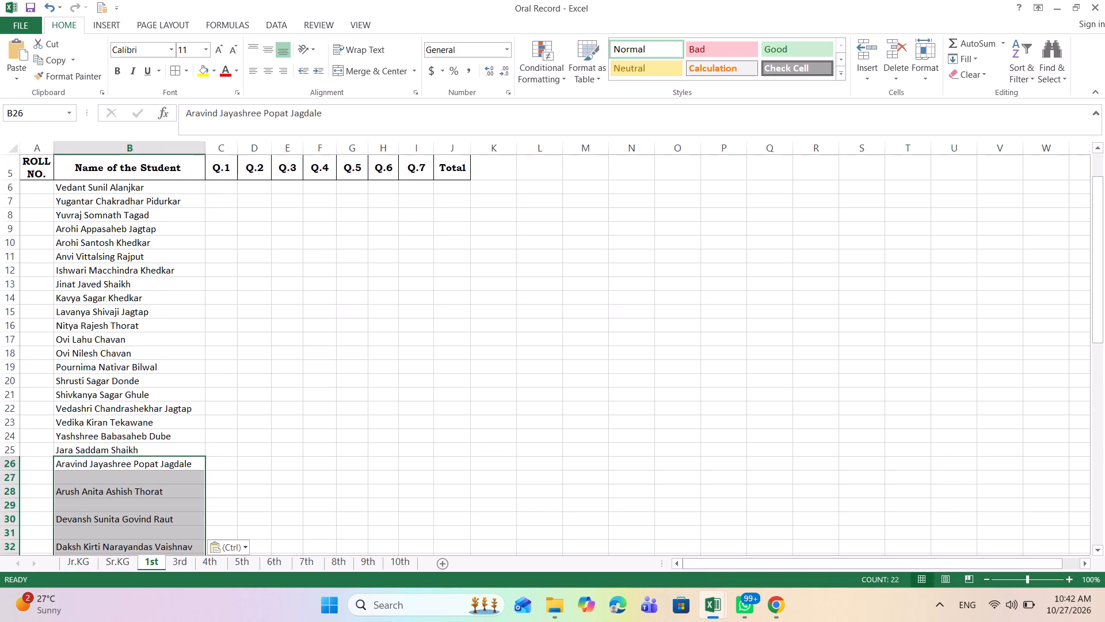
Delete the blank sheet rows between the pasted names one at a time, at rows 27, 28 and 29.
left_click(32, 479)
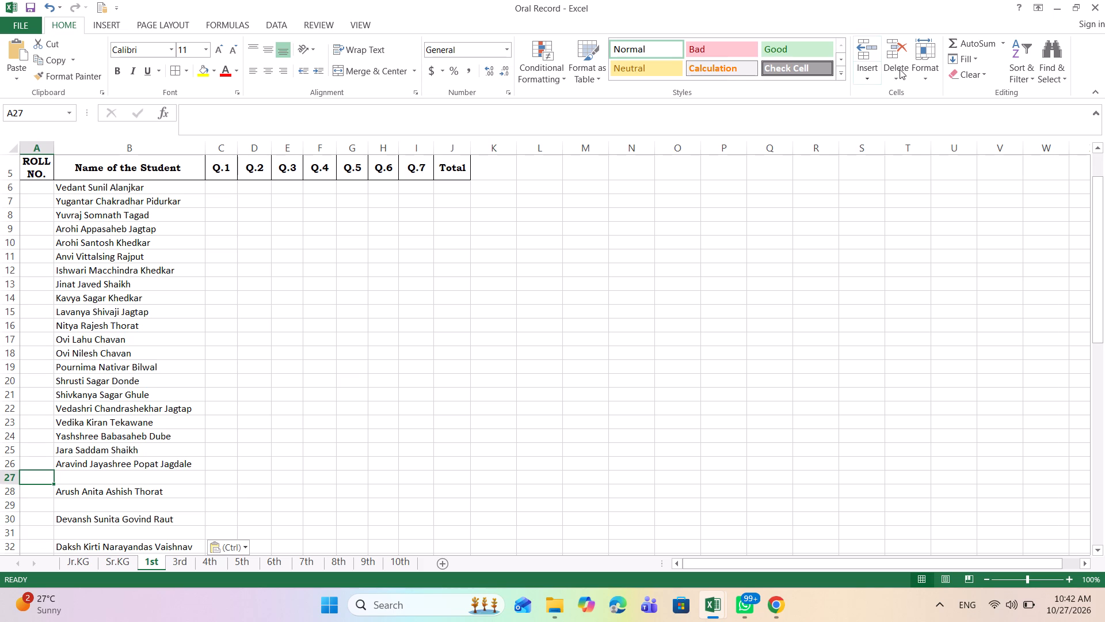
left_click(898, 71)
left_click(924, 111)
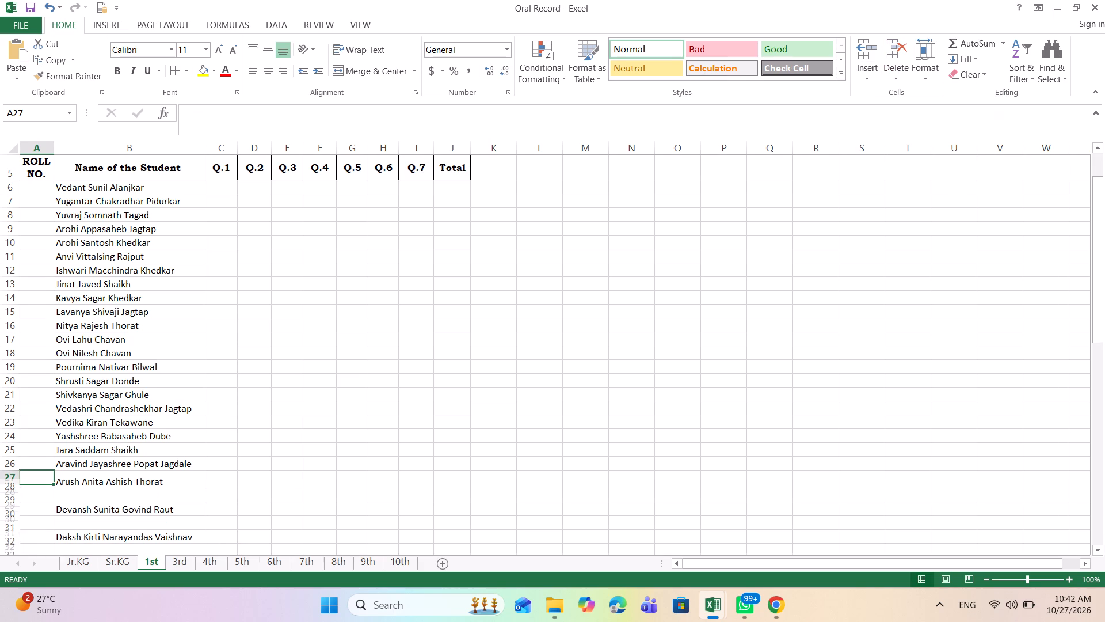
scroll(489, 339, "down", 3)
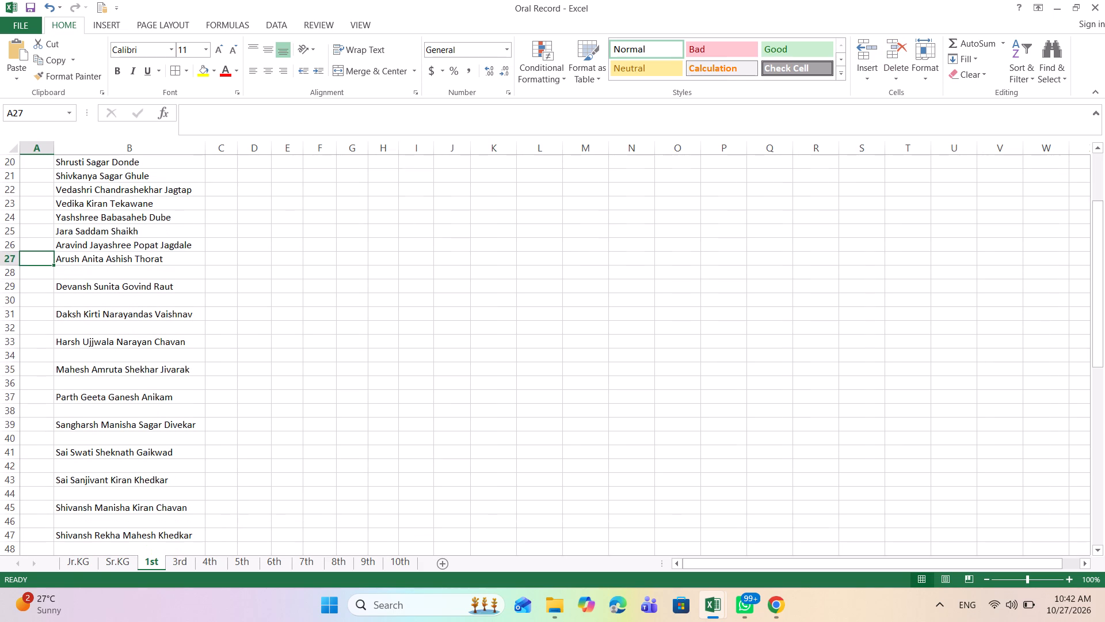
key("Down")
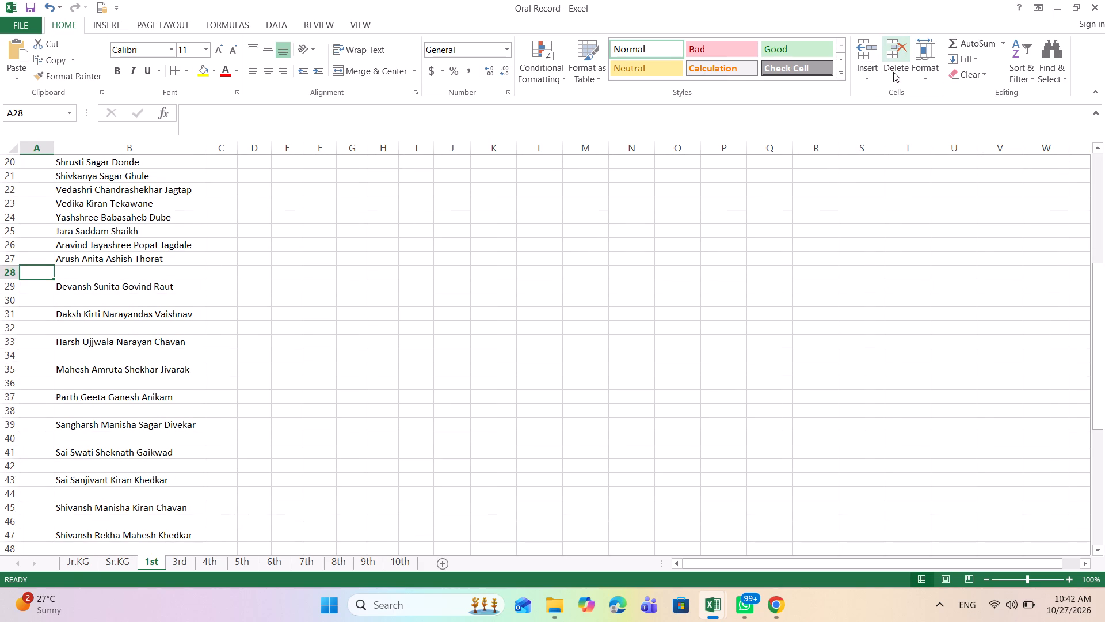
left_click(897, 73)
left_click(931, 115)
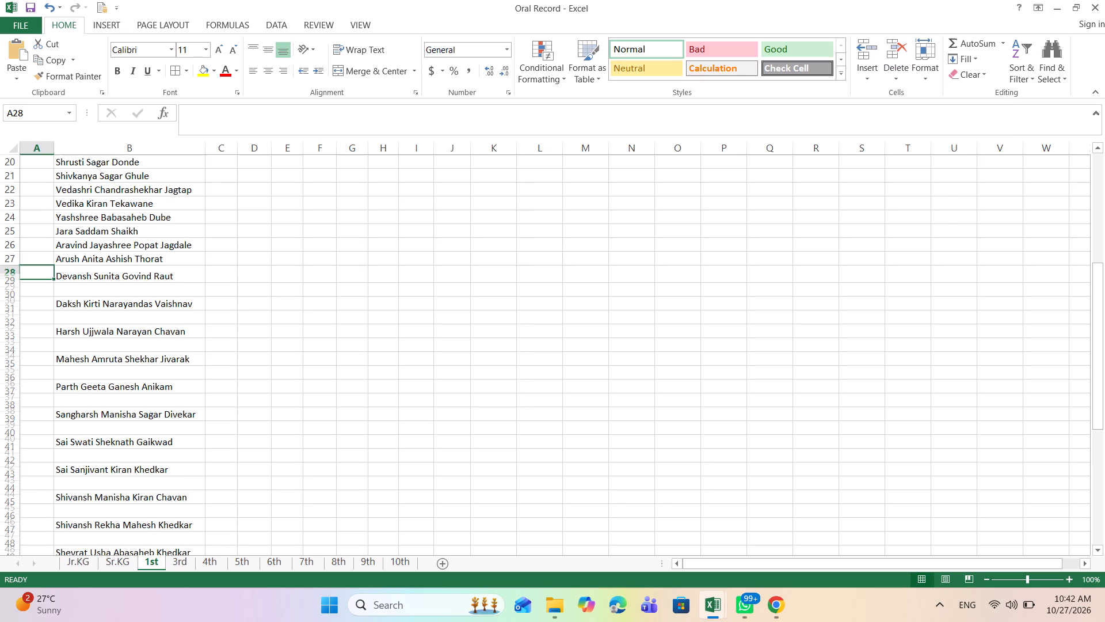
key("Down")
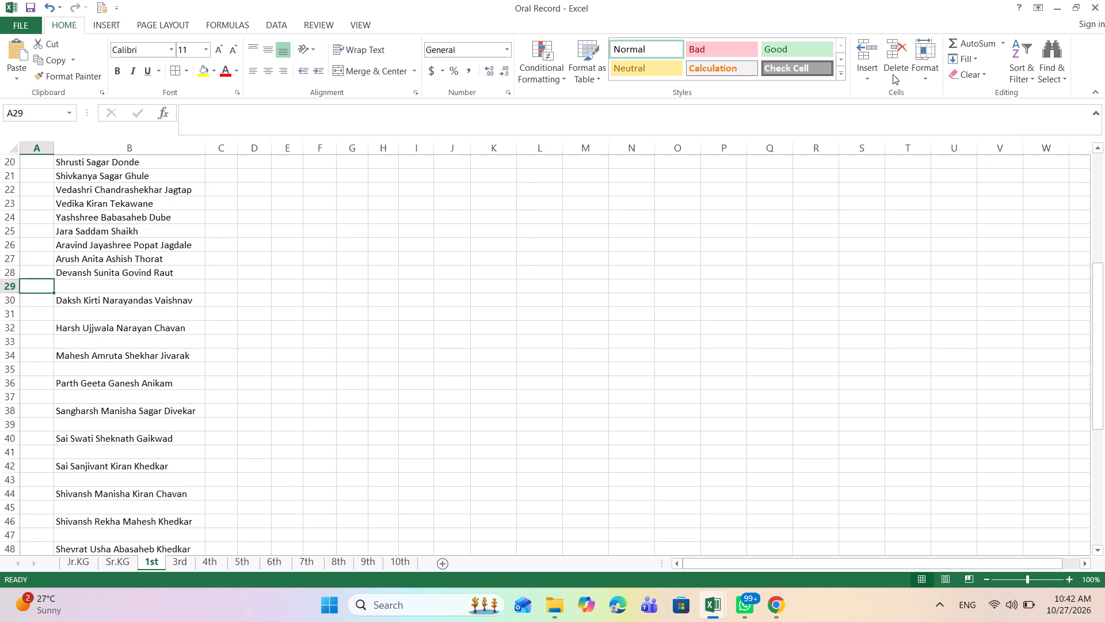
left_click(893, 74)
left_click(908, 111)
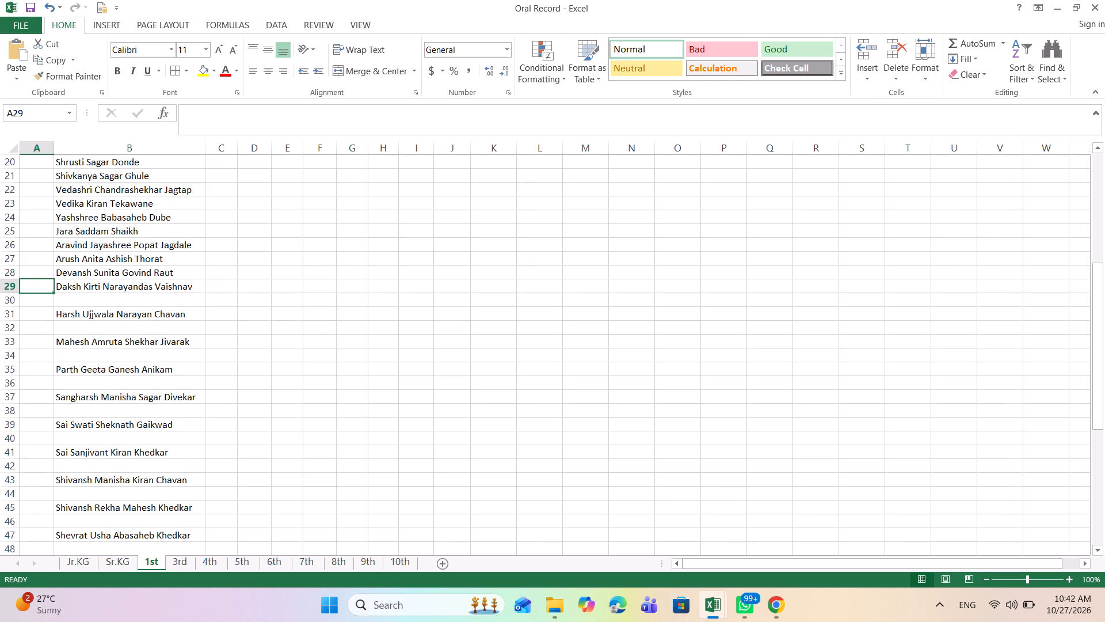
Delete the blank sheet rows between the pasted names one at a time, at rows 30, 31, 32 and 33.
key("Down")
left_click(888, 77)
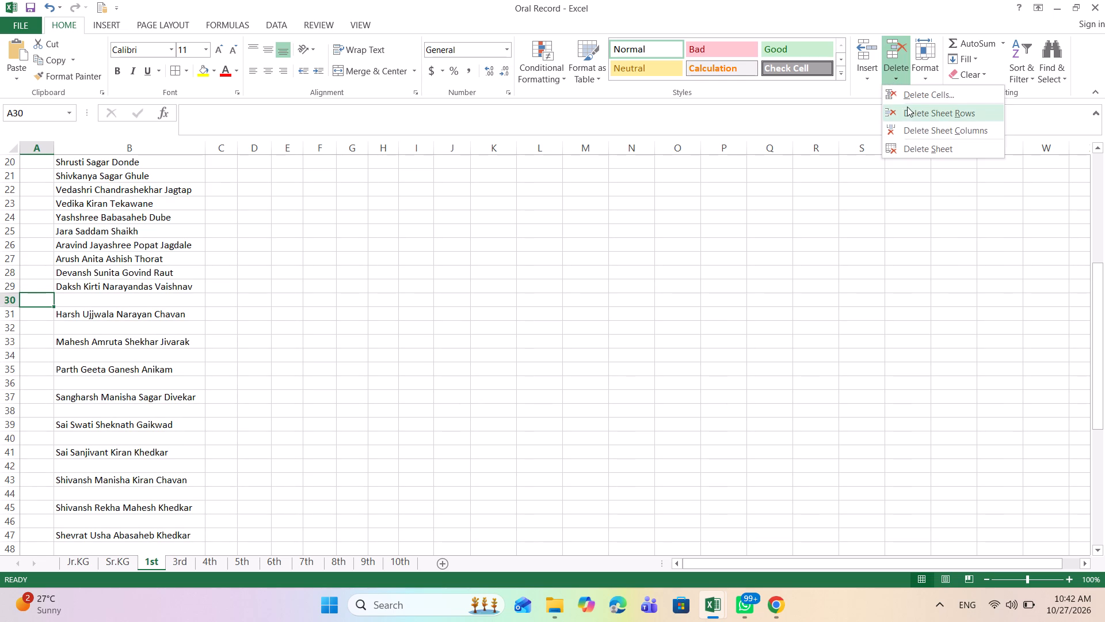
left_click(915, 112)
key("Down")
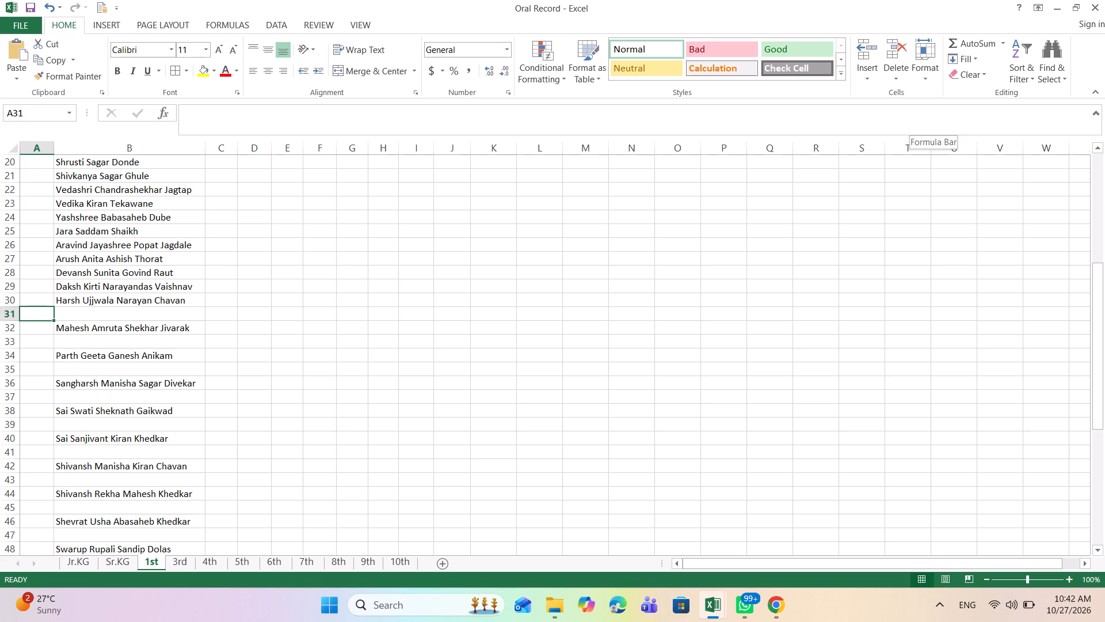
left_click(898, 78)
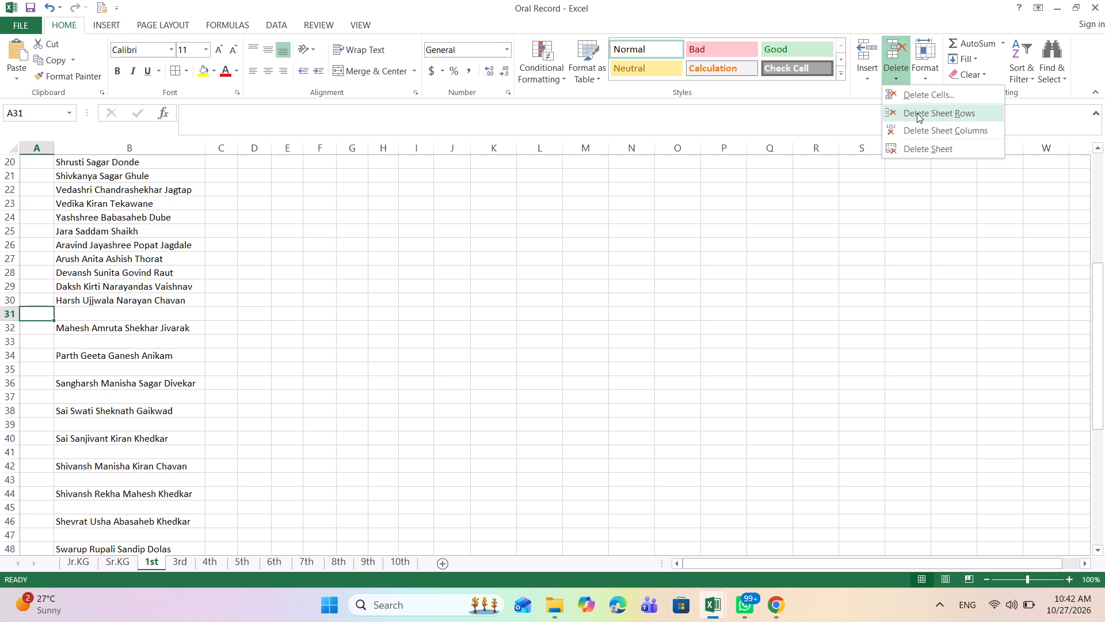
left_click(917, 113)
key("Down")
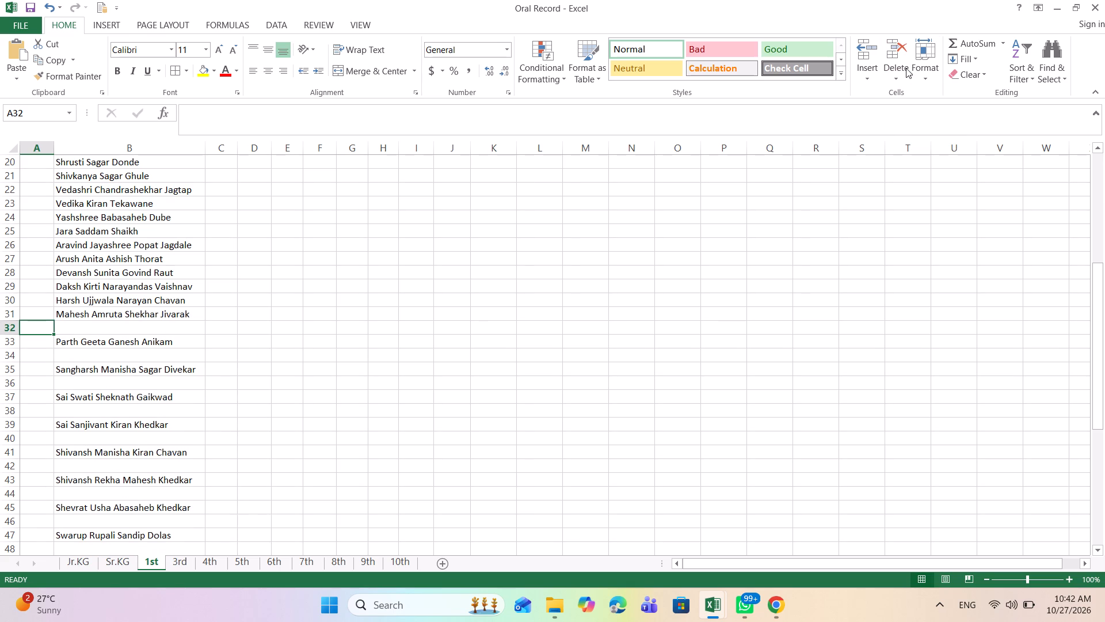
left_click(896, 77)
left_click(907, 115)
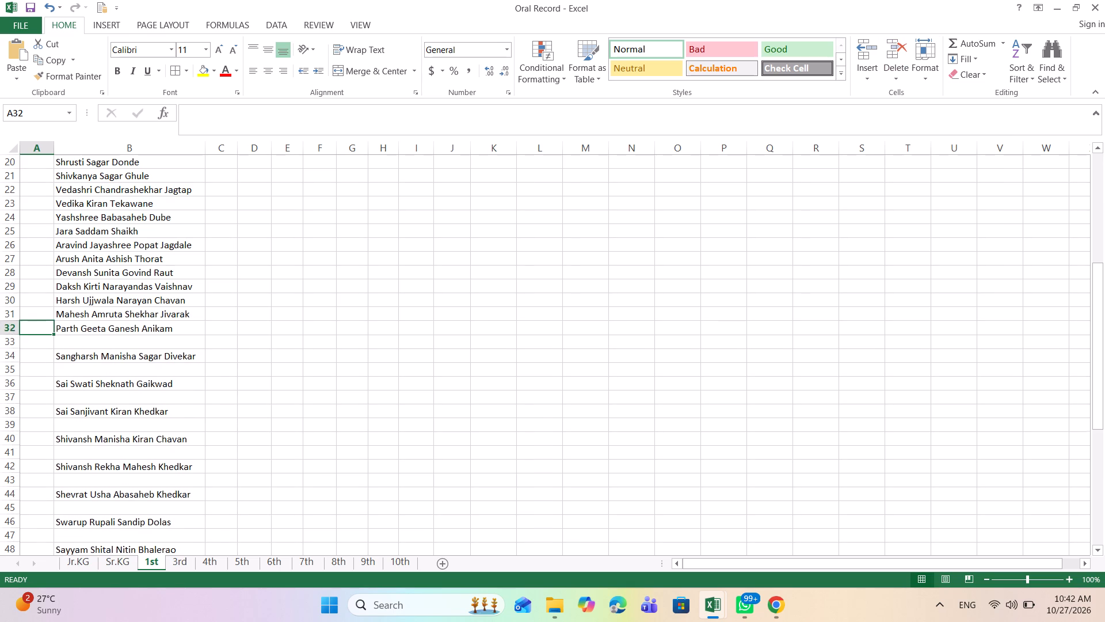
key("Down")
left_click(896, 68)
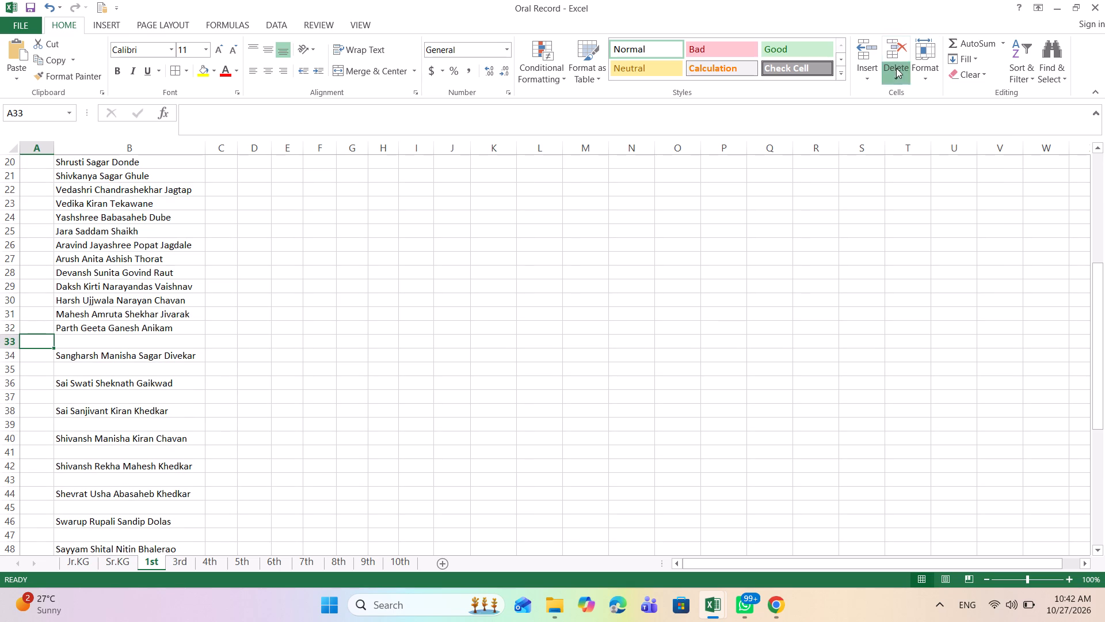
left_click(909, 109)
Delete the blank sheet rows between the student names one at a time, at rows 34, 35, 36 and 37.
key("Down")
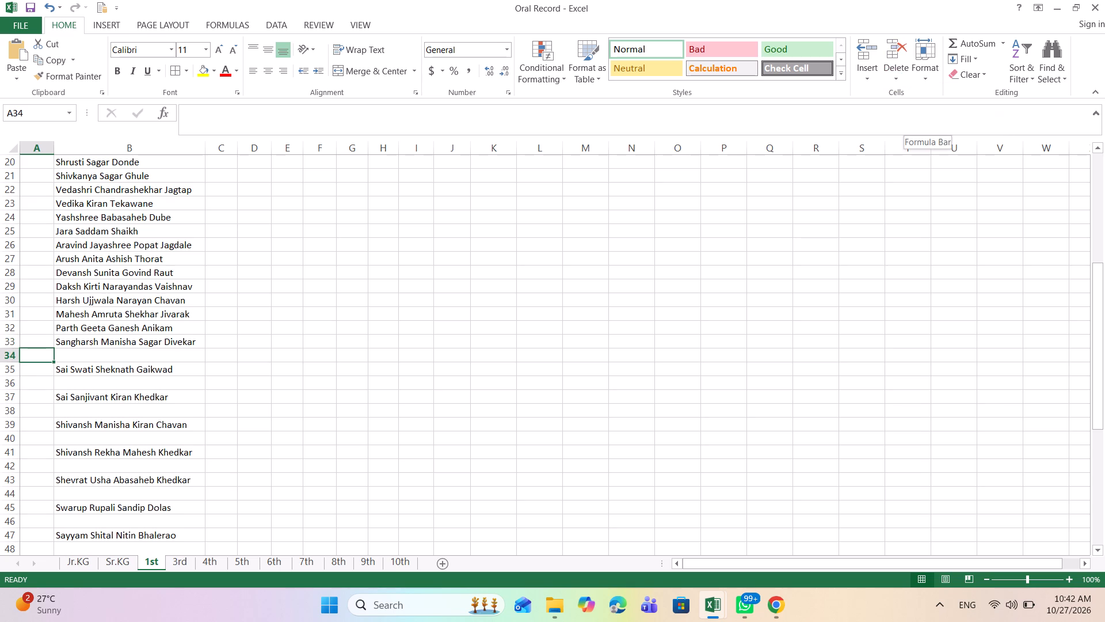
left_click(891, 78)
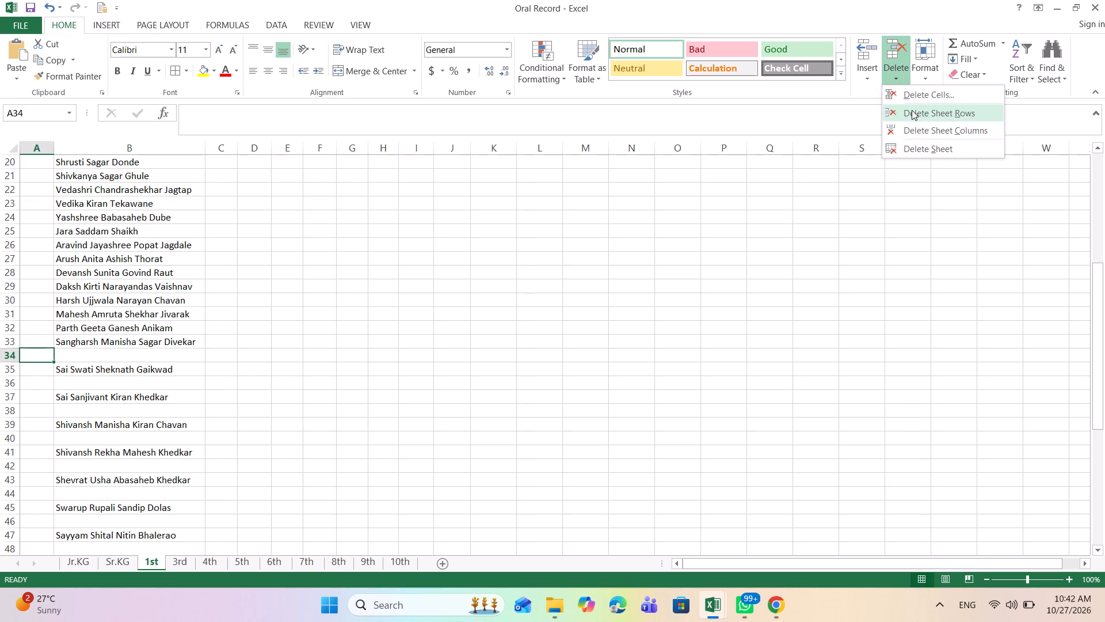
left_click(912, 110)
key("Down")
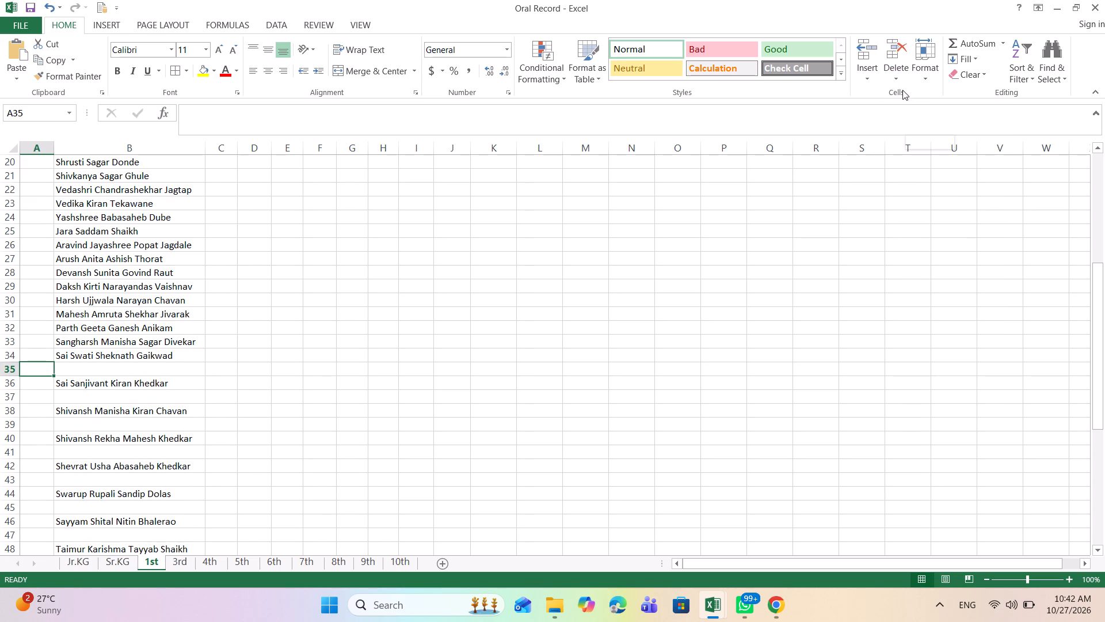
left_click_drag(896, 73, 915, 110)
left_click(915, 110)
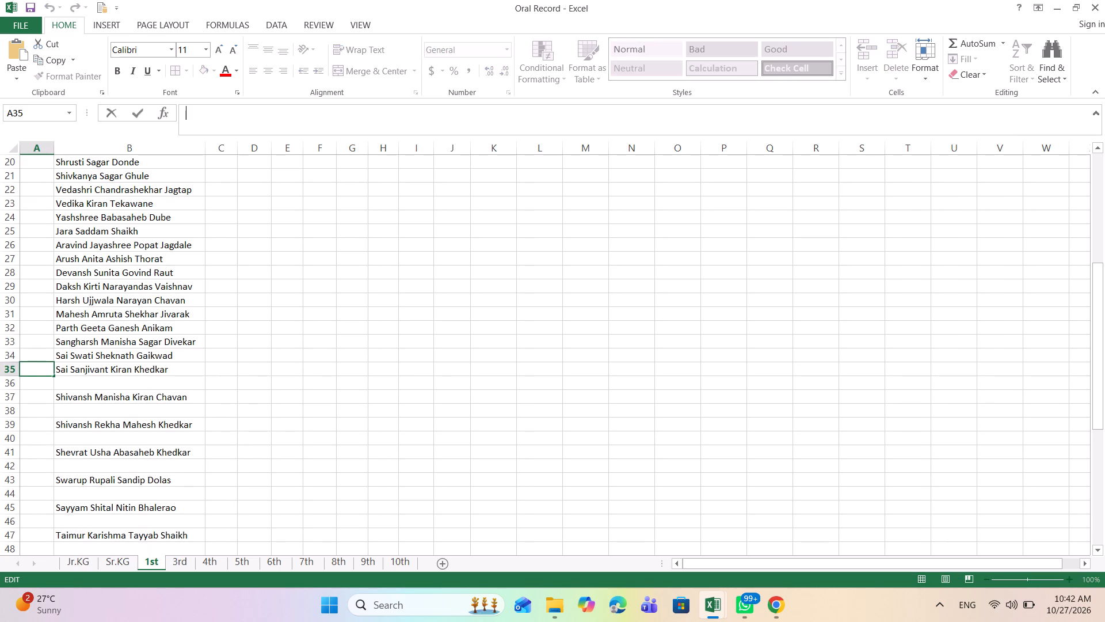
left_click(40, 382)
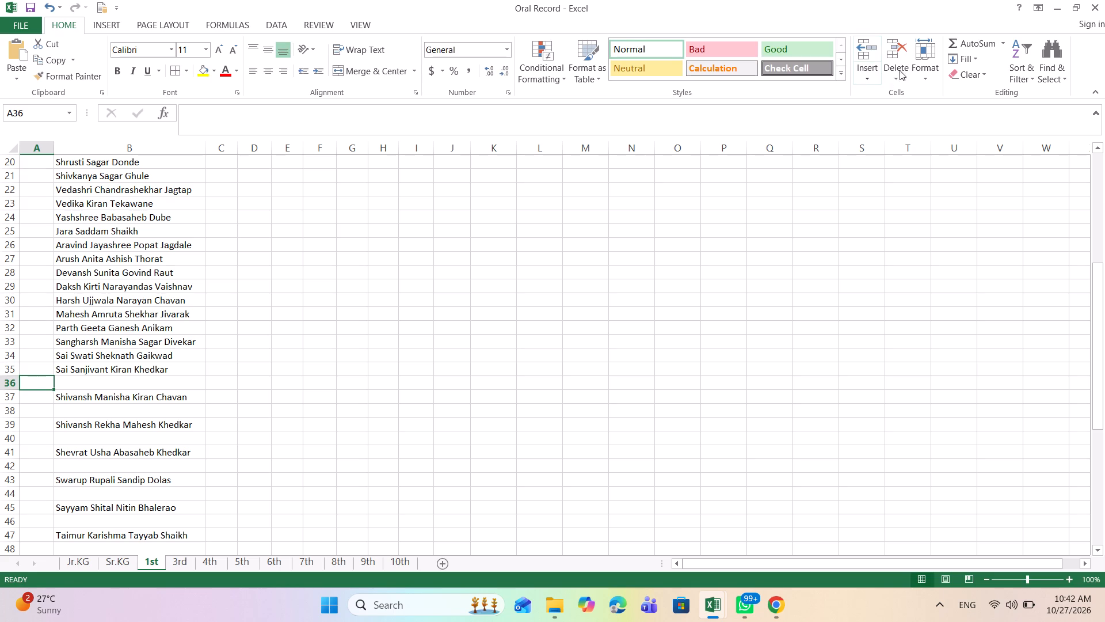
left_click(897, 74)
left_click(928, 115)
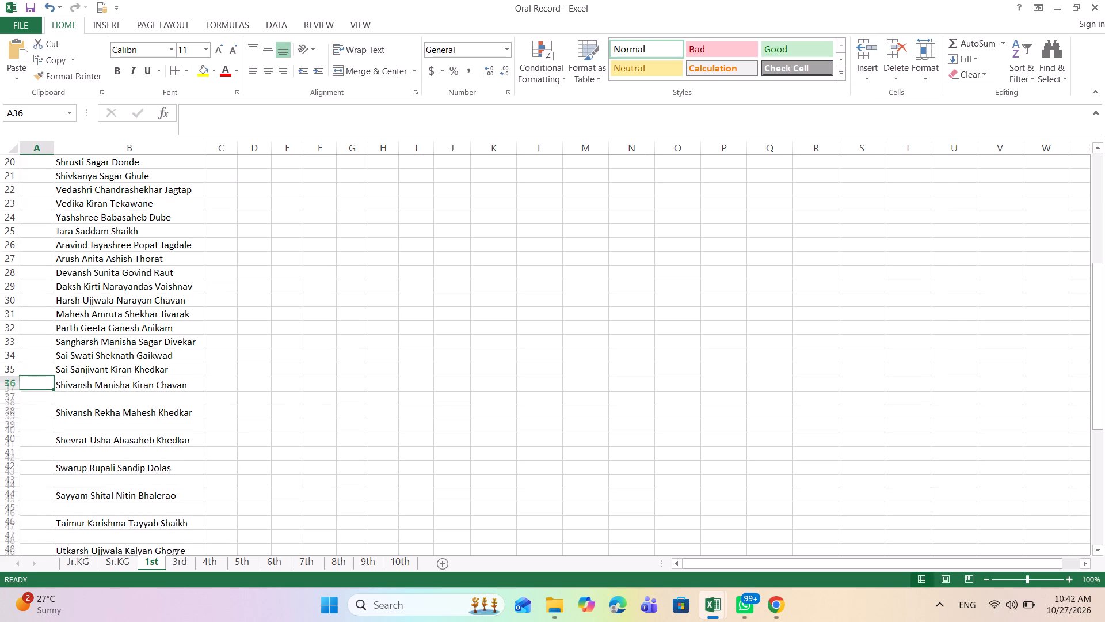
key("Down")
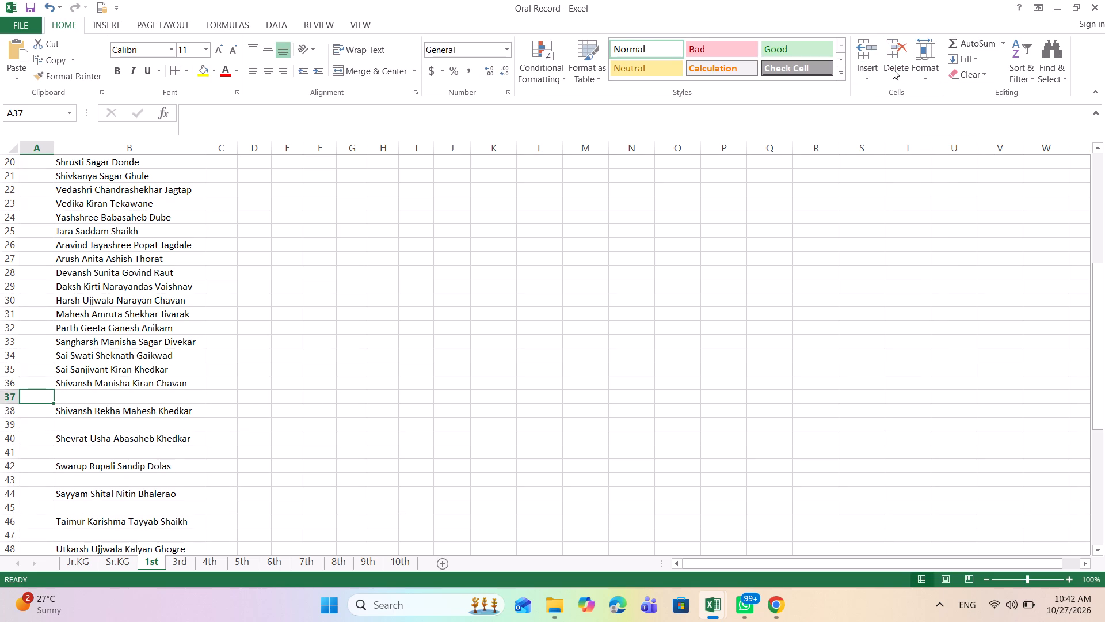
left_click(896, 75)
left_click(913, 109)
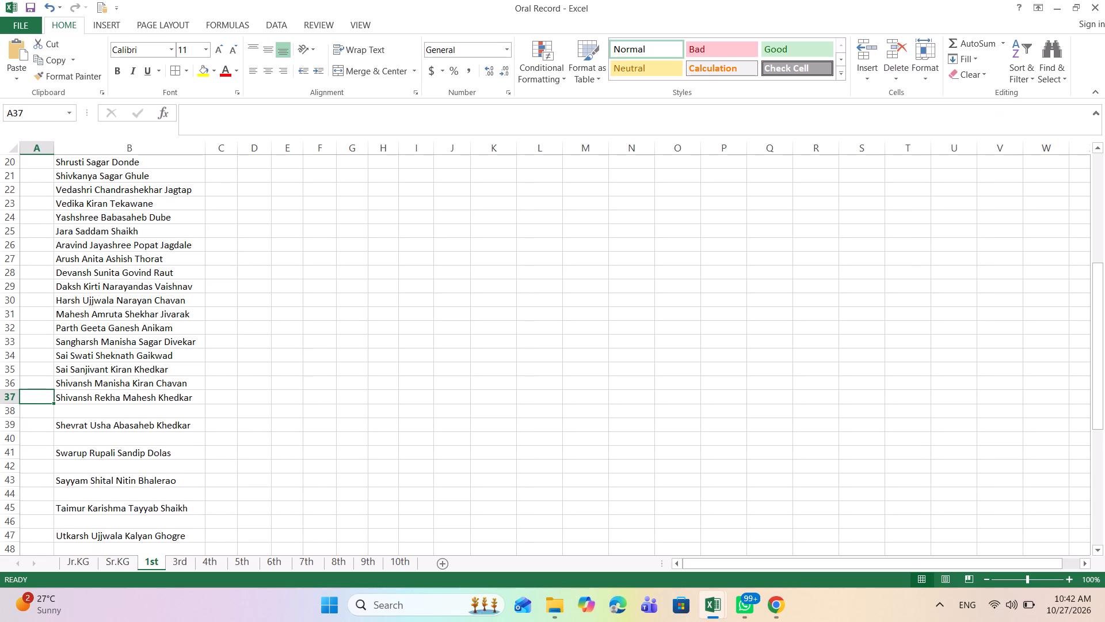
Delete the blank sheet rows between the student names one at a time, at rows 38, 39, 40 and 41.
key("Down")
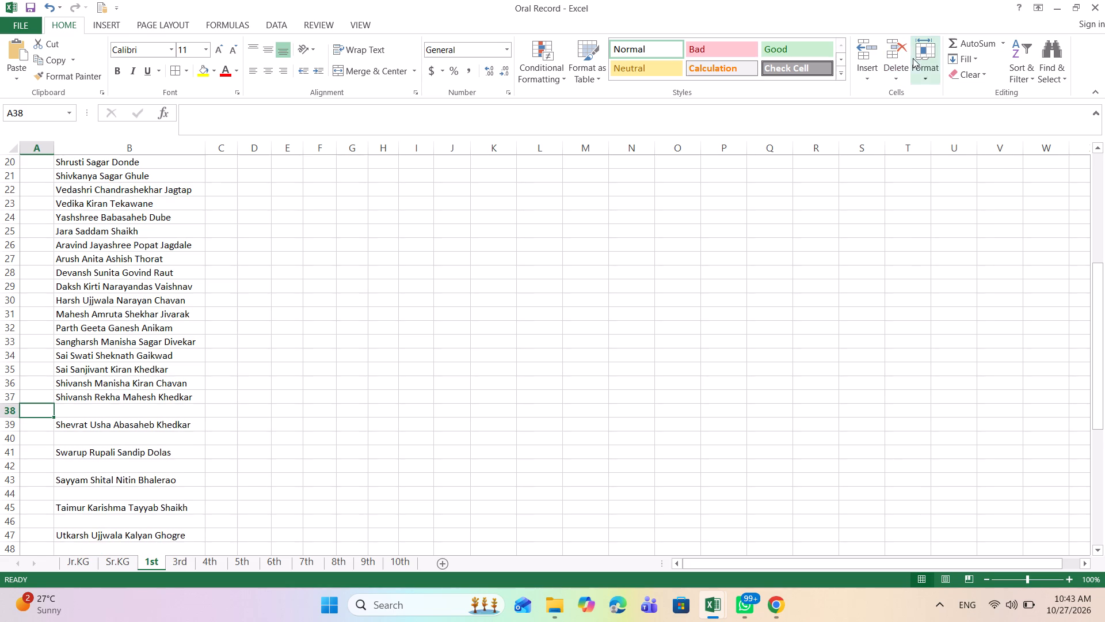
left_click(897, 75)
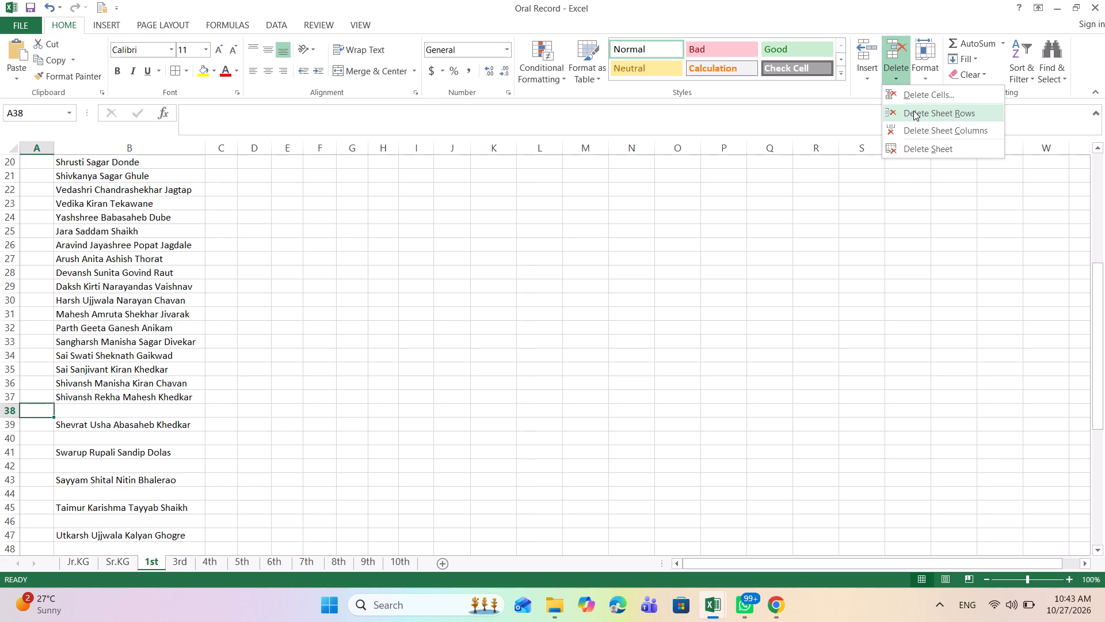
left_click(913, 111)
key("Down")
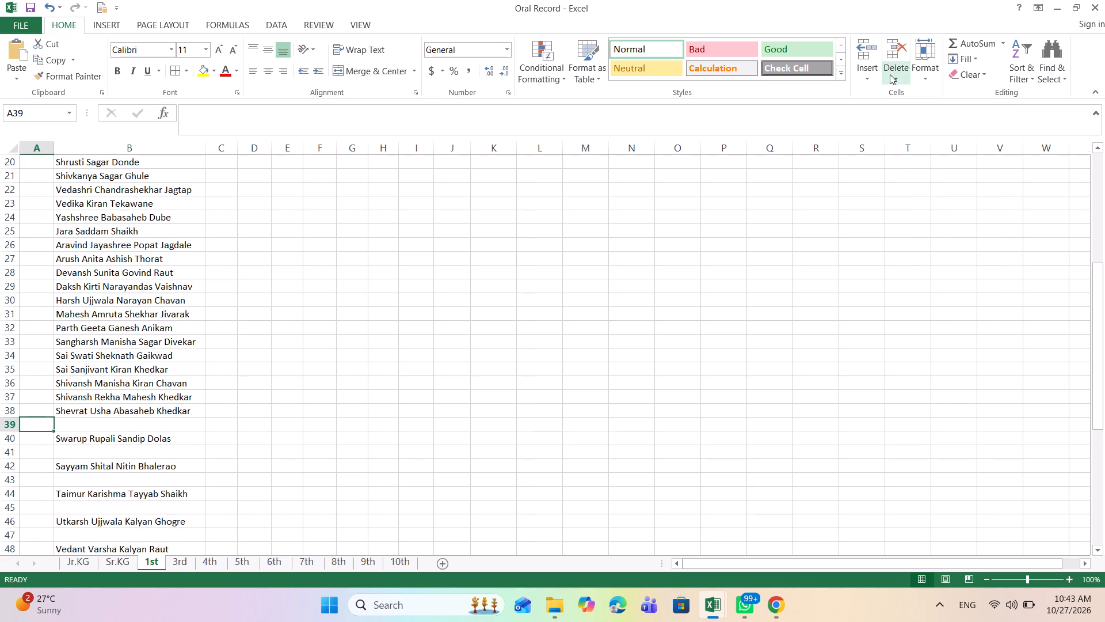
left_click_drag(893, 74, 918, 114)
left_click(918, 114)
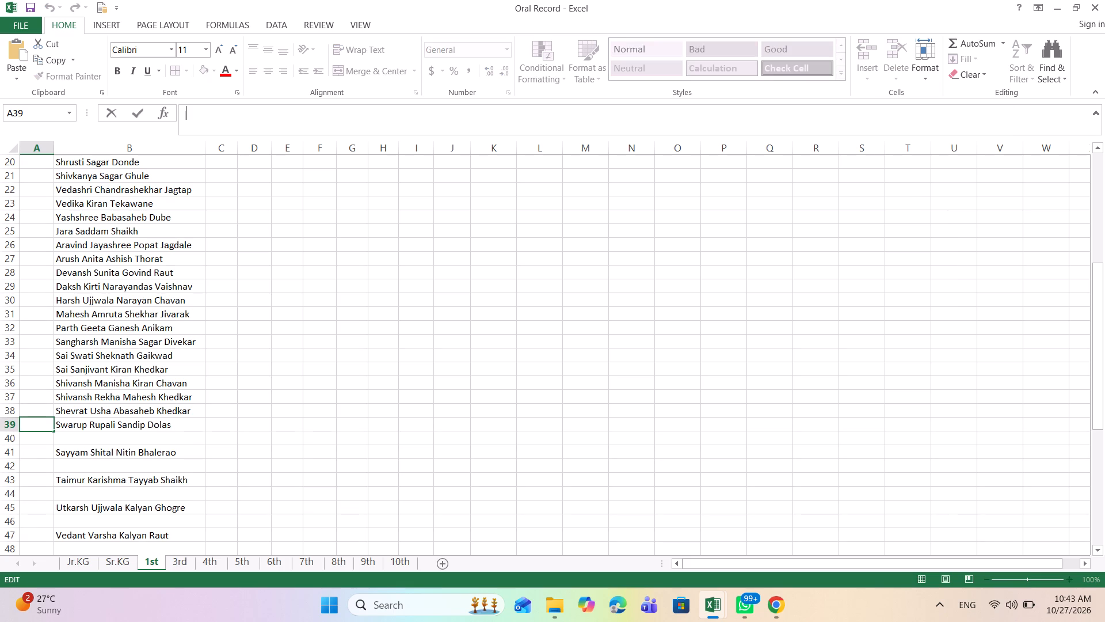
left_click(38, 442)
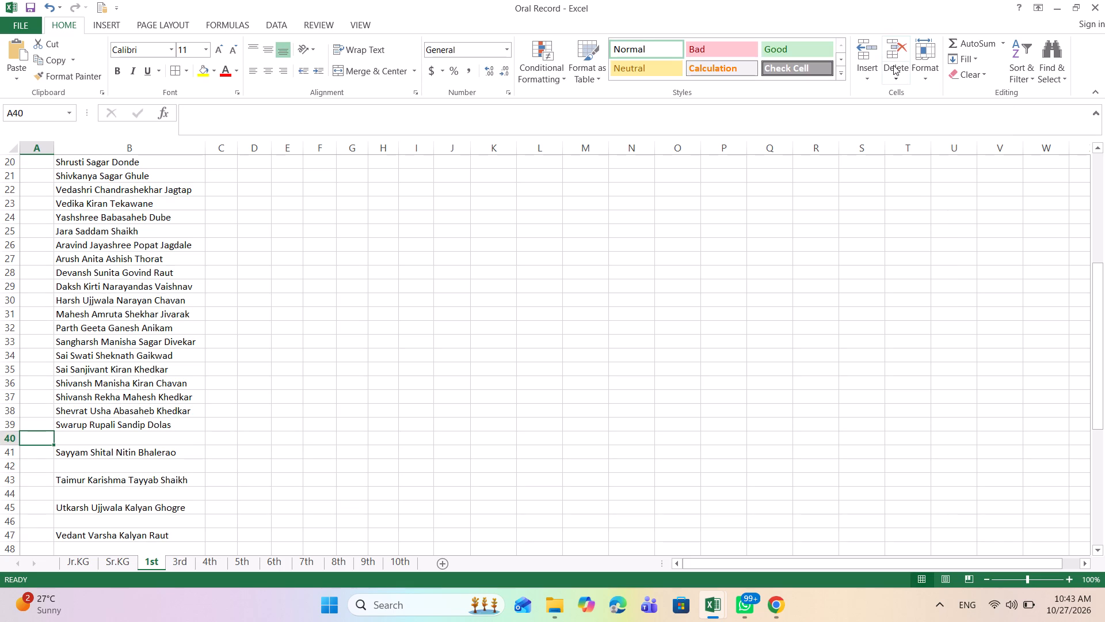
left_click(897, 75)
left_click(915, 113)
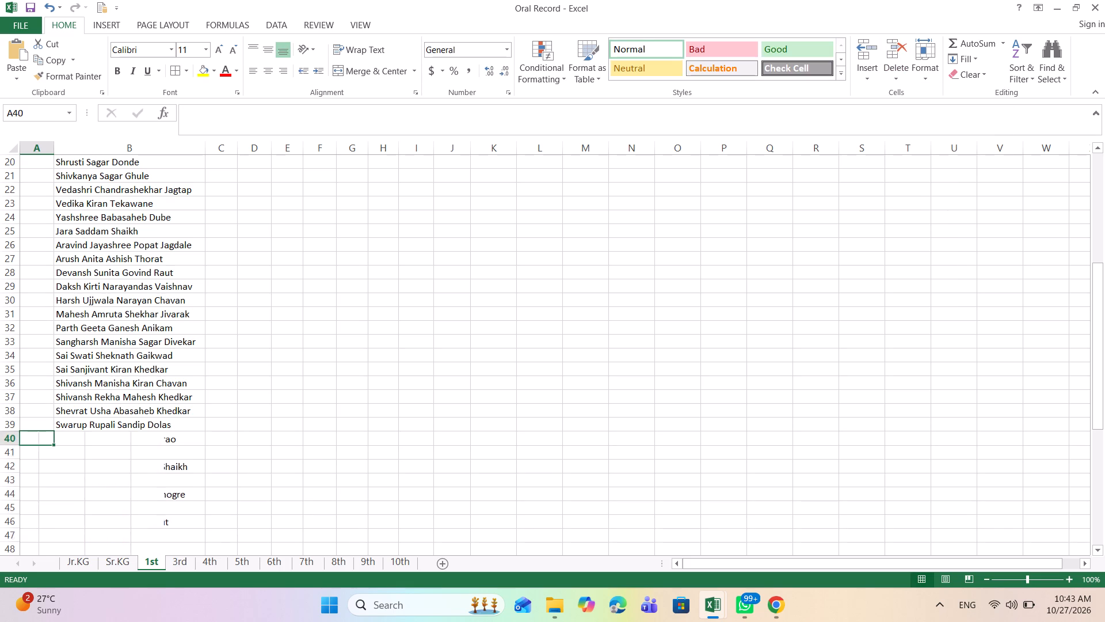
key("Down")
left_click(892, 75)
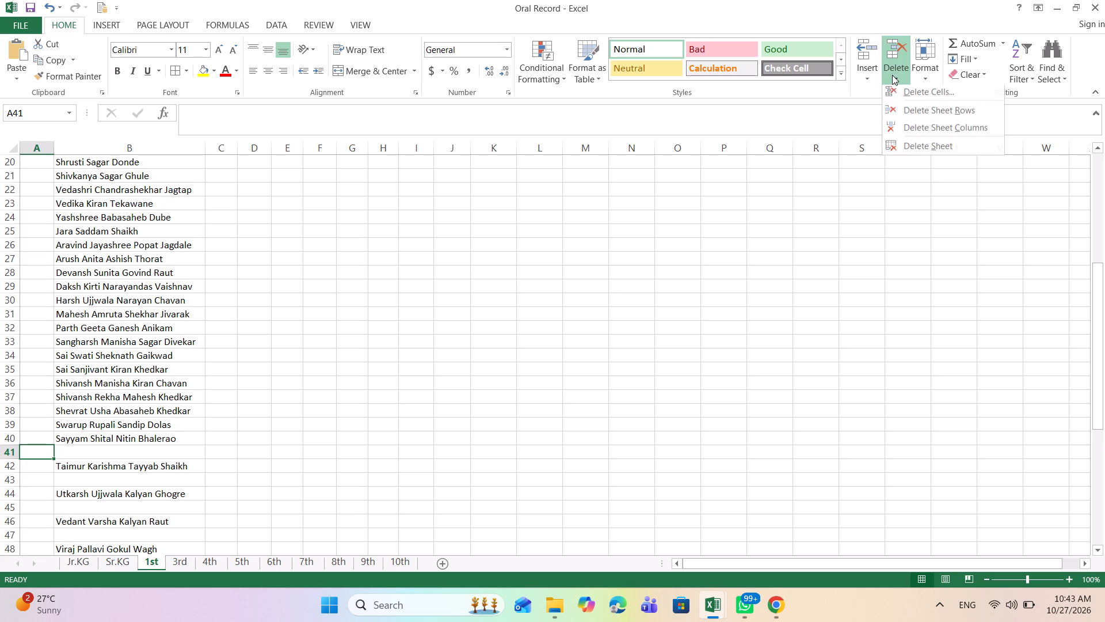
left_click(909, 115)
Delete the blank sheet rows between the student names one at a time, at rows 42, 43 and 44.
key("Down")
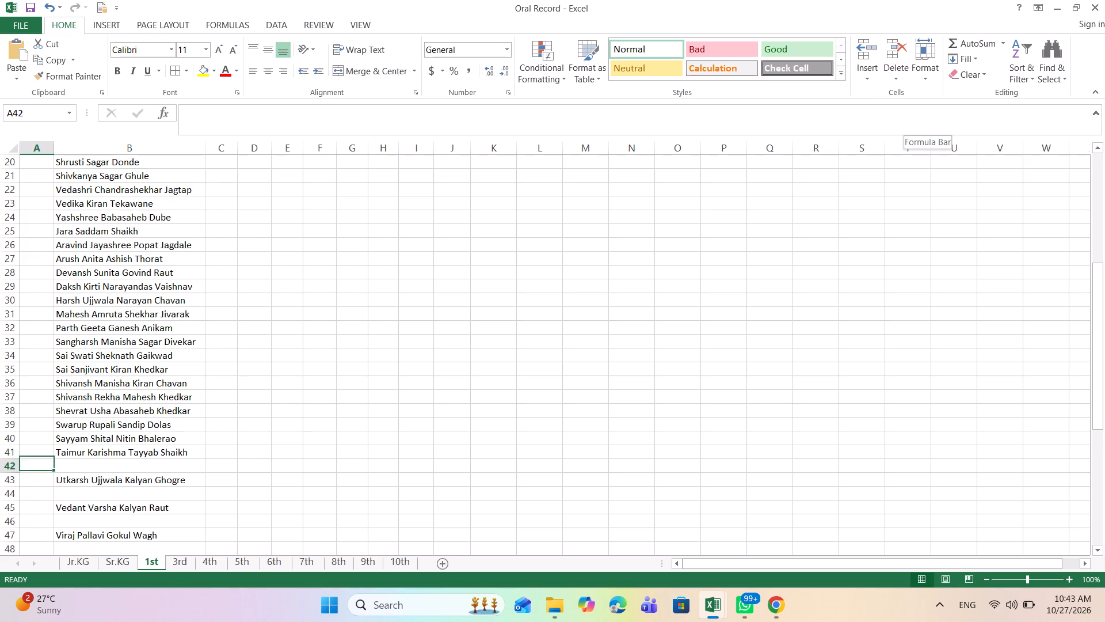
left_click(889, 74)
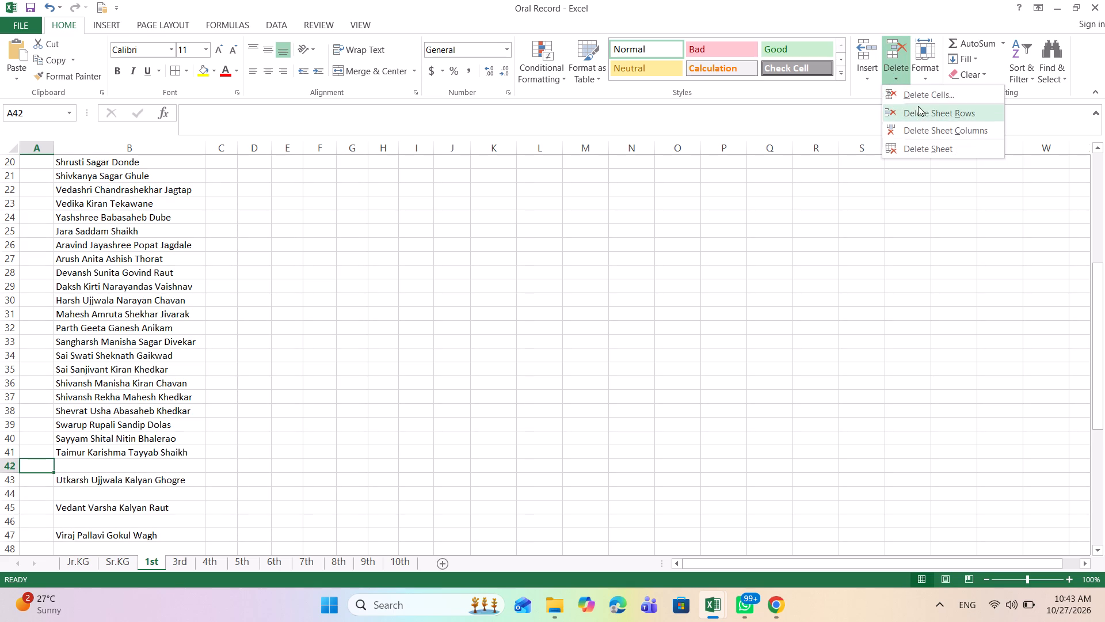
left_click(919, 113)
key("Down")
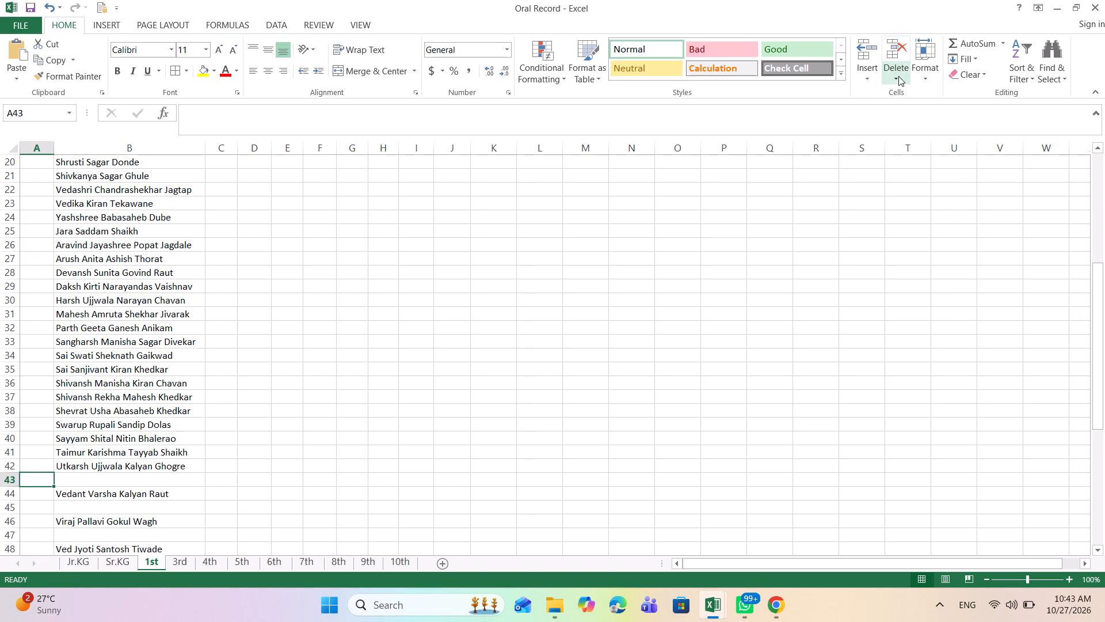
left_click(898, 78)
left_click(910, 107)
key("Down")
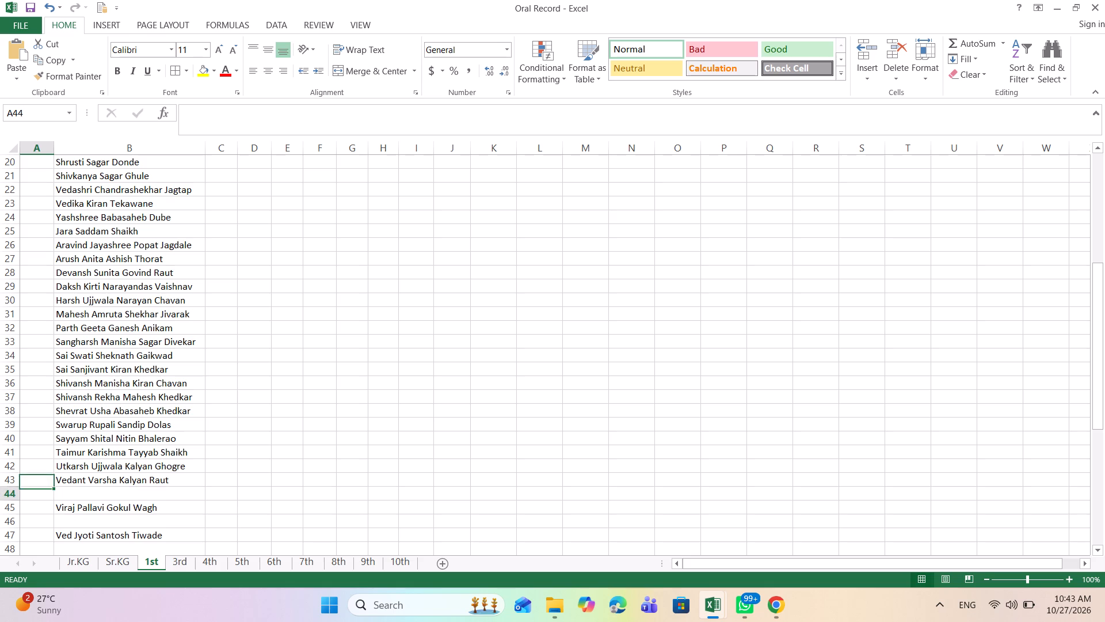
left_click(900, 72)
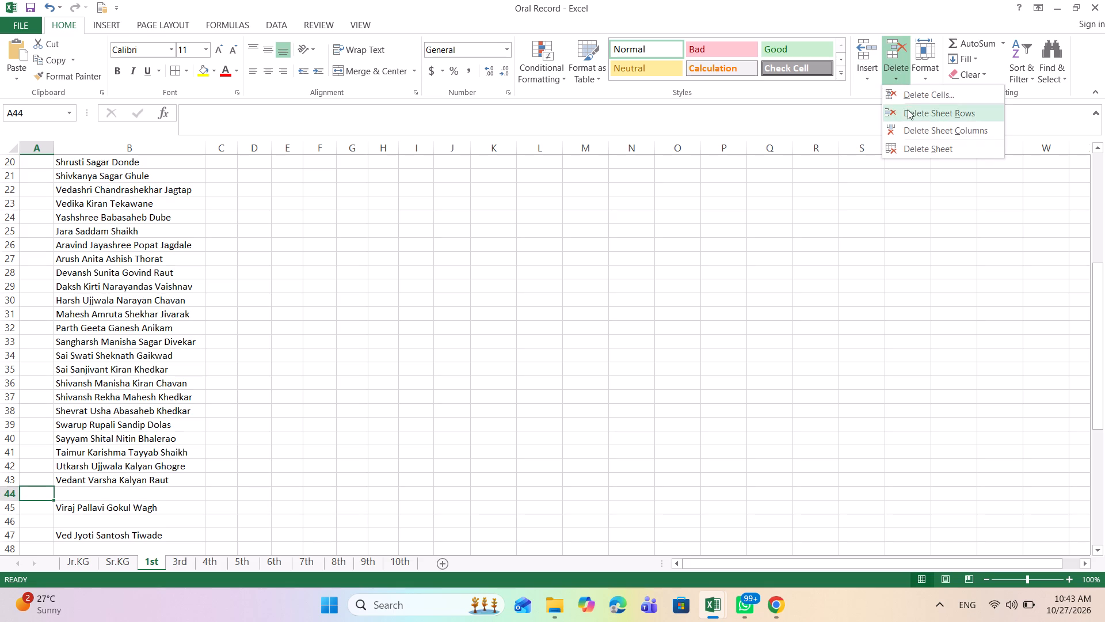
left_click(908, 112)
Delete the last blank sheet rows between the student names one at a time, at rows 45, 46 and 47.
key("Down")
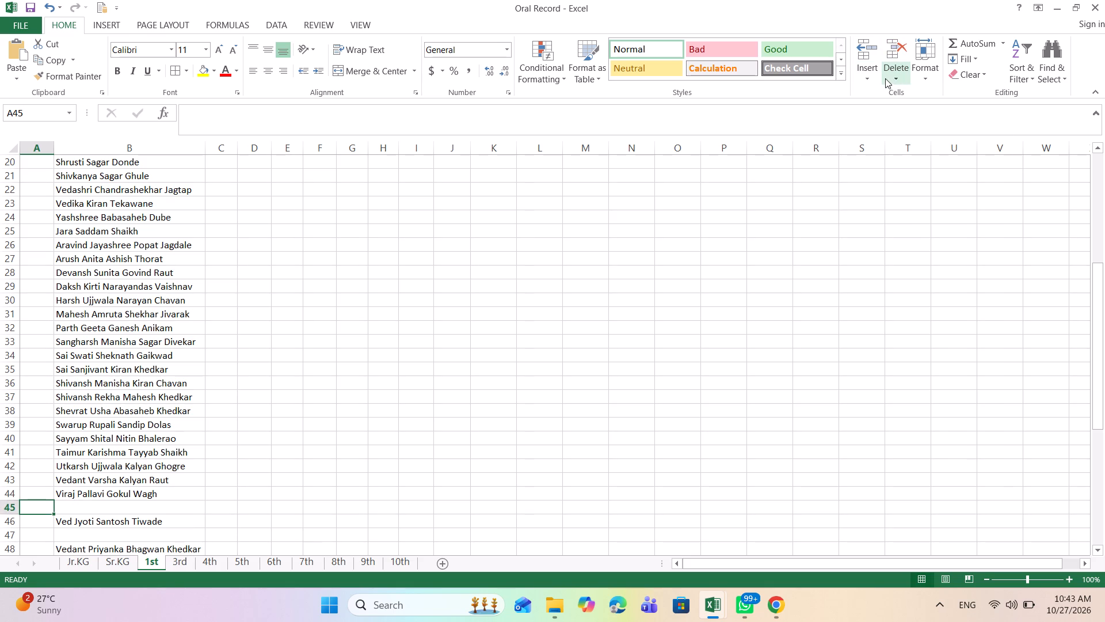
left_click(890, 75)
left_click(910, 114)
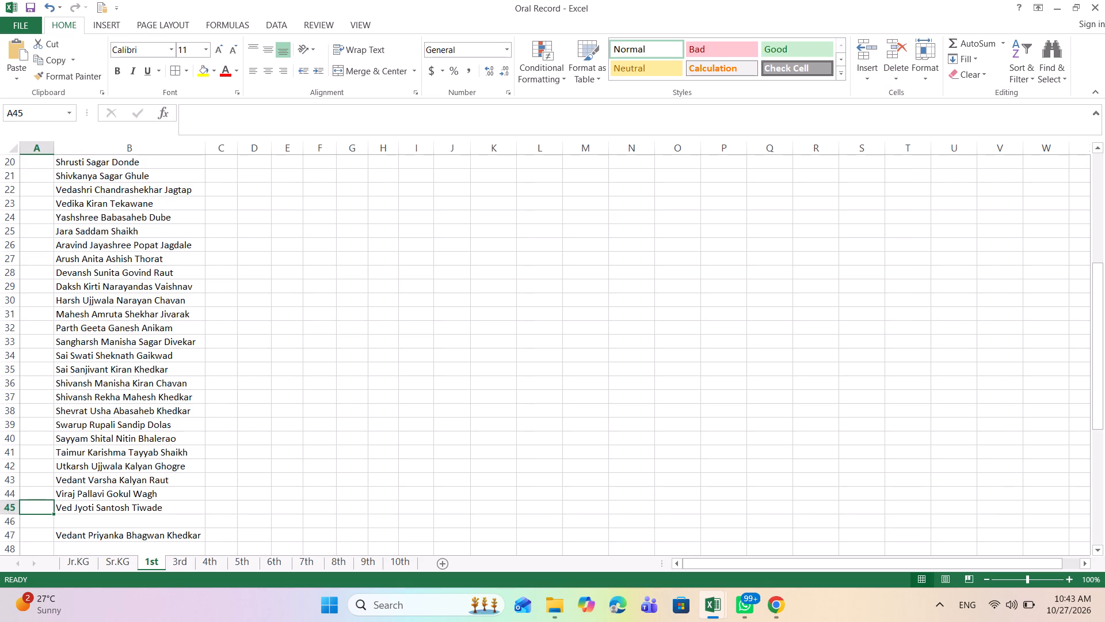
key("Down")
left_click(903, 78)
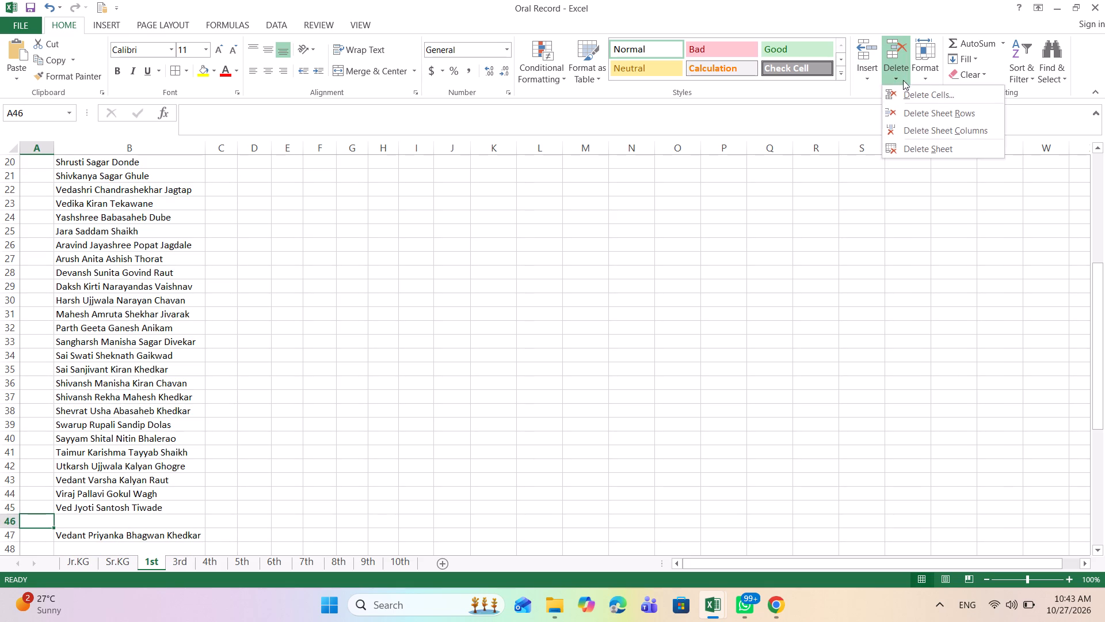
left_click(910, 111)
scroll(529, 248, "down", 3)
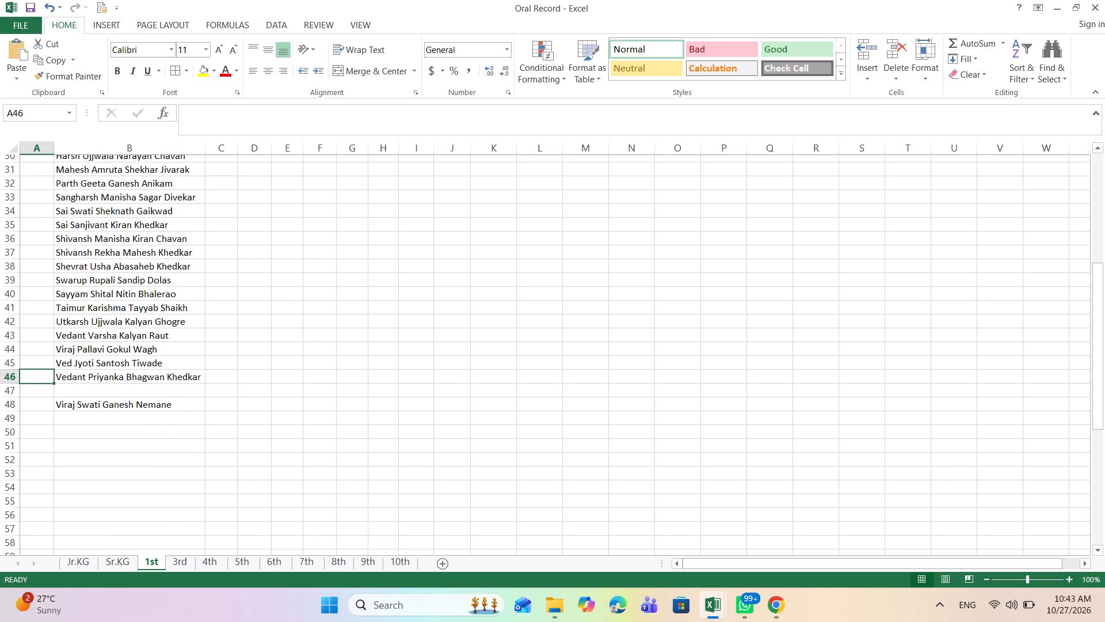
key("Down")
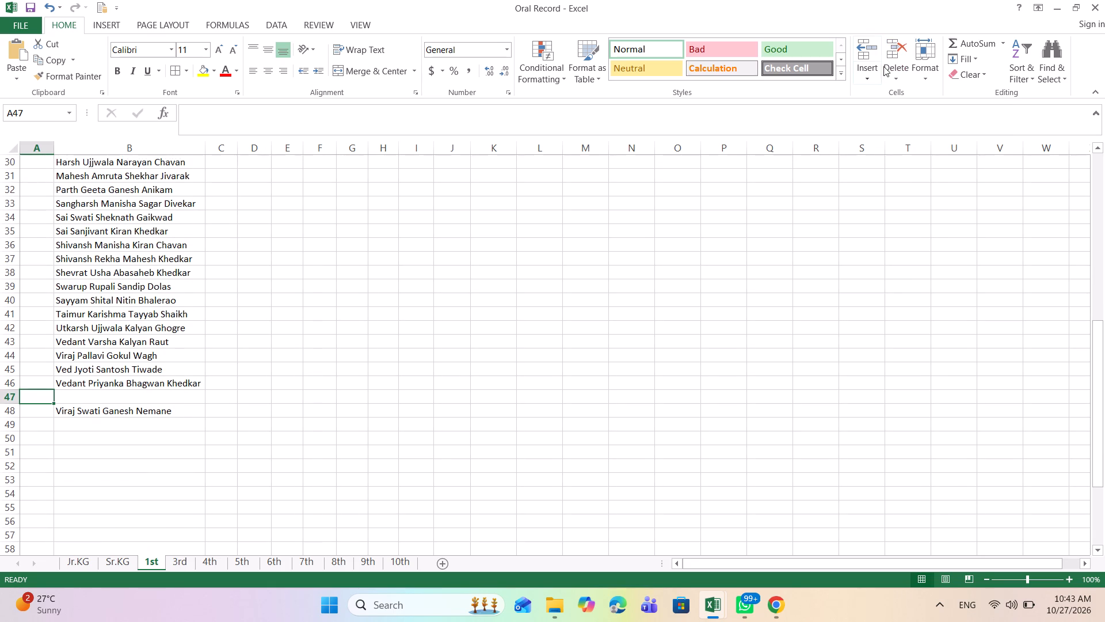
left_click(893, 74)
left_click(932, 113)
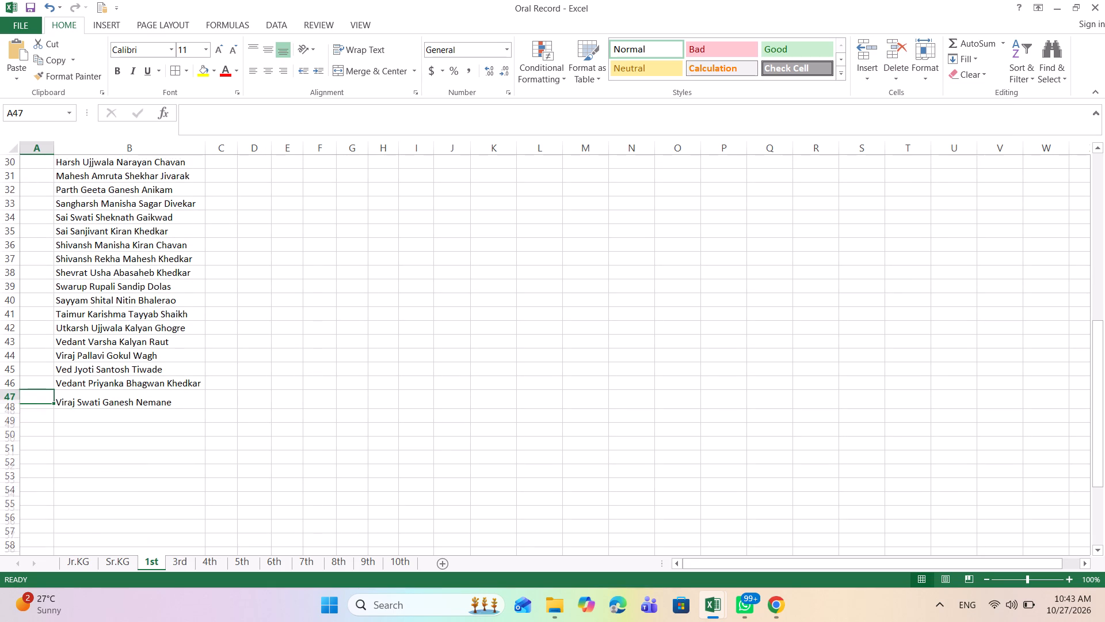
Enter the roll numbers 1, 2 and 3 in cells A6, A7 and A8 beside the first three students.
scroll(162, 354, "up", 6)
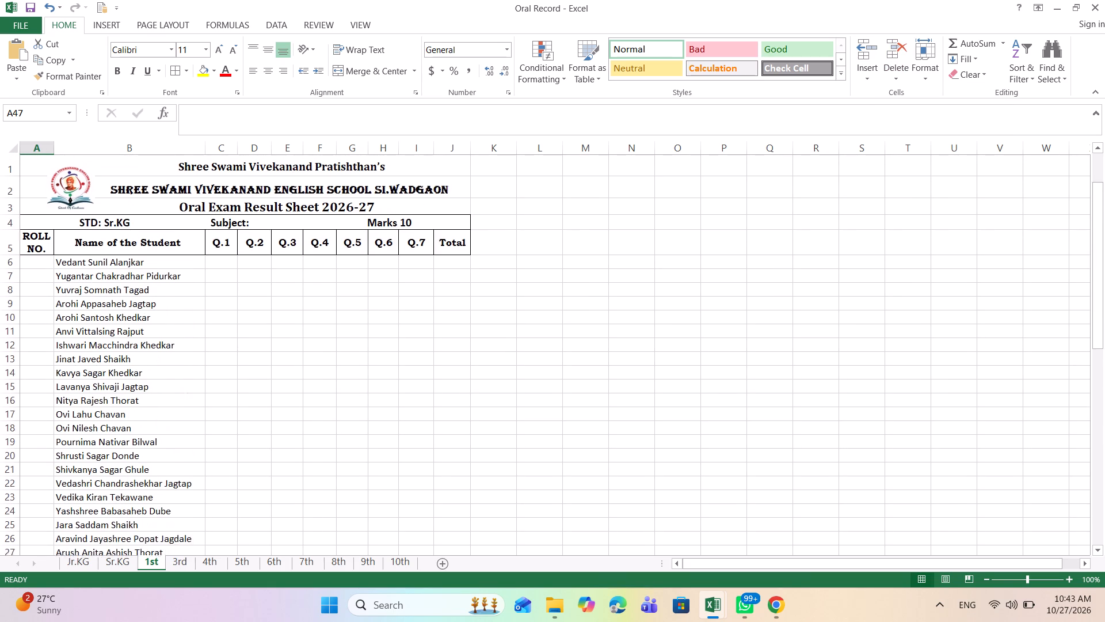
scroll(162, 354, "up", 1)
left_click(40, 274)
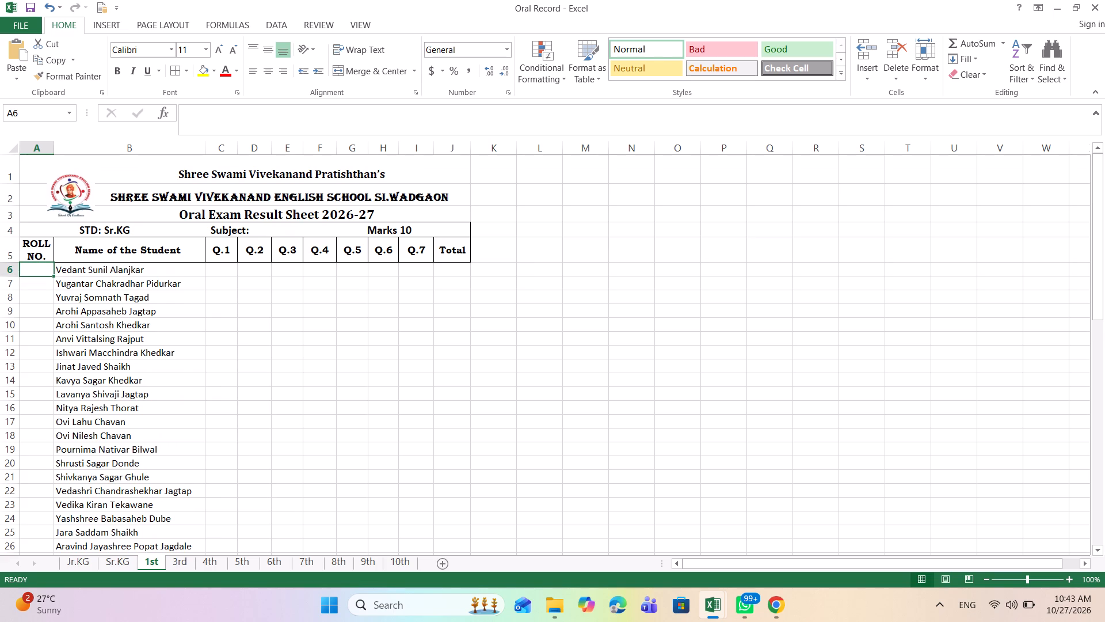
key("1")
key("Down")
key("2")
key("Down")
key("3")
key("Down")
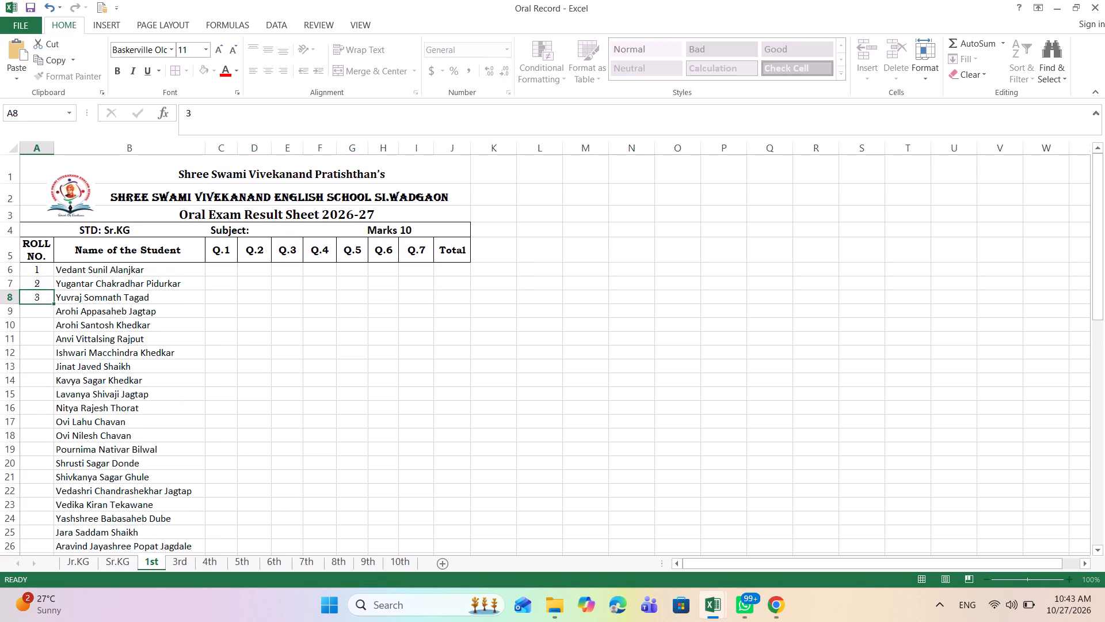
Enter the roll numbers 4, 5, 6, 7, 8 and 9 in cells A9 to A14.
key("4")
key("Down")
key("5")
key("Down")
key("6")
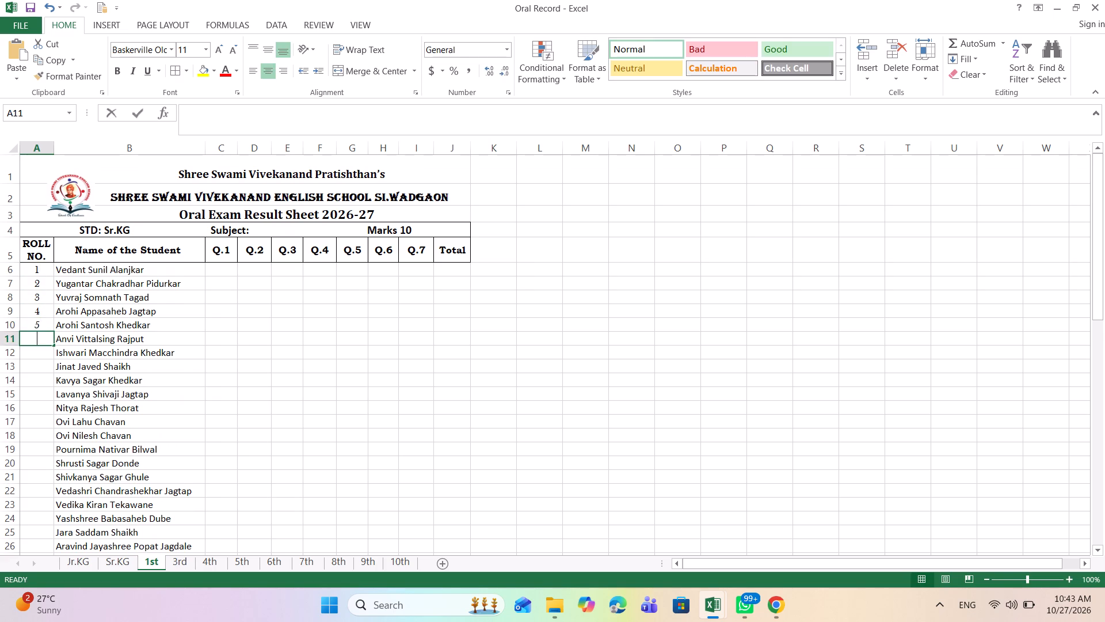
key("Down")
key("7")
key("Down")
key("8")
key("Down")
key("9")
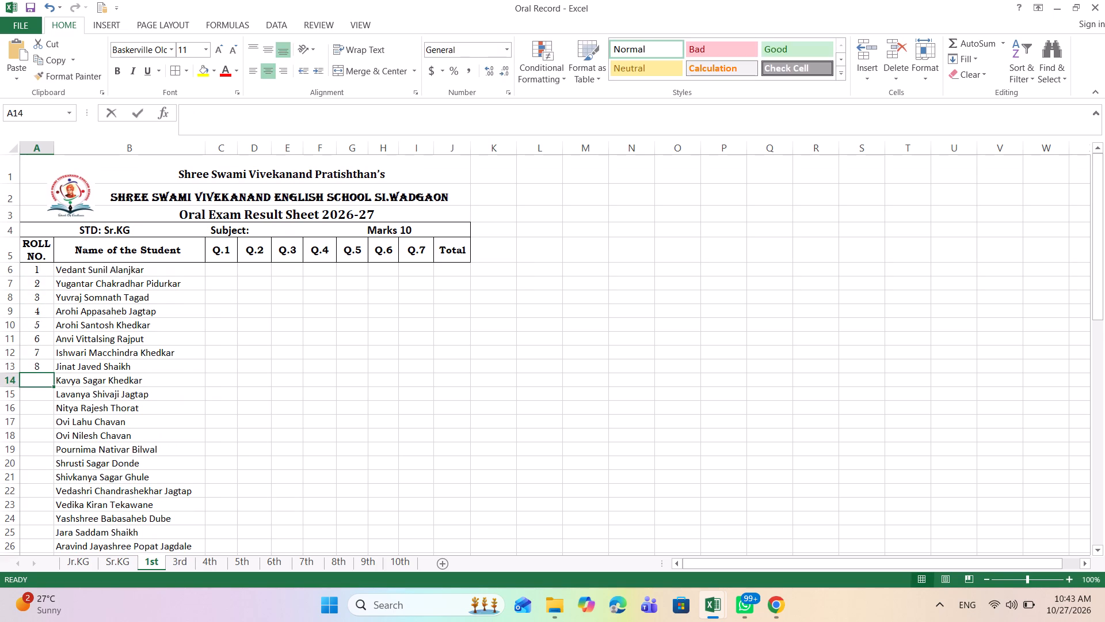
key("Down")
Enter roll number 10 in cell A15 and 11 in cell A16, correcting any mistyped number.
type("10")
key("Down")
type("12")
key("Down")
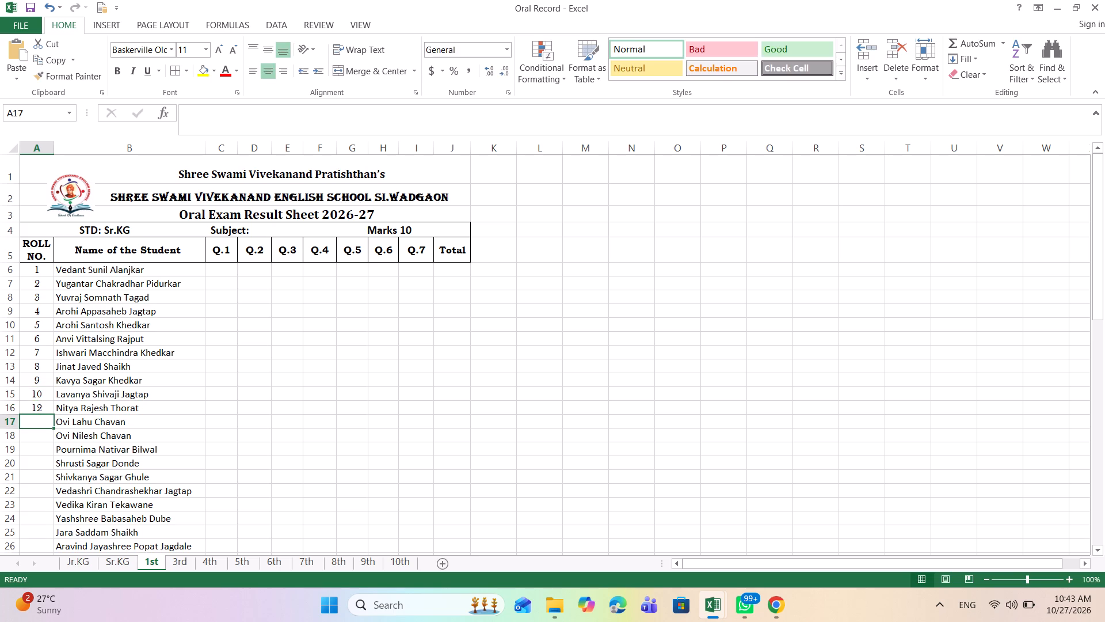
key("BackSpace")
key("BackSpace")
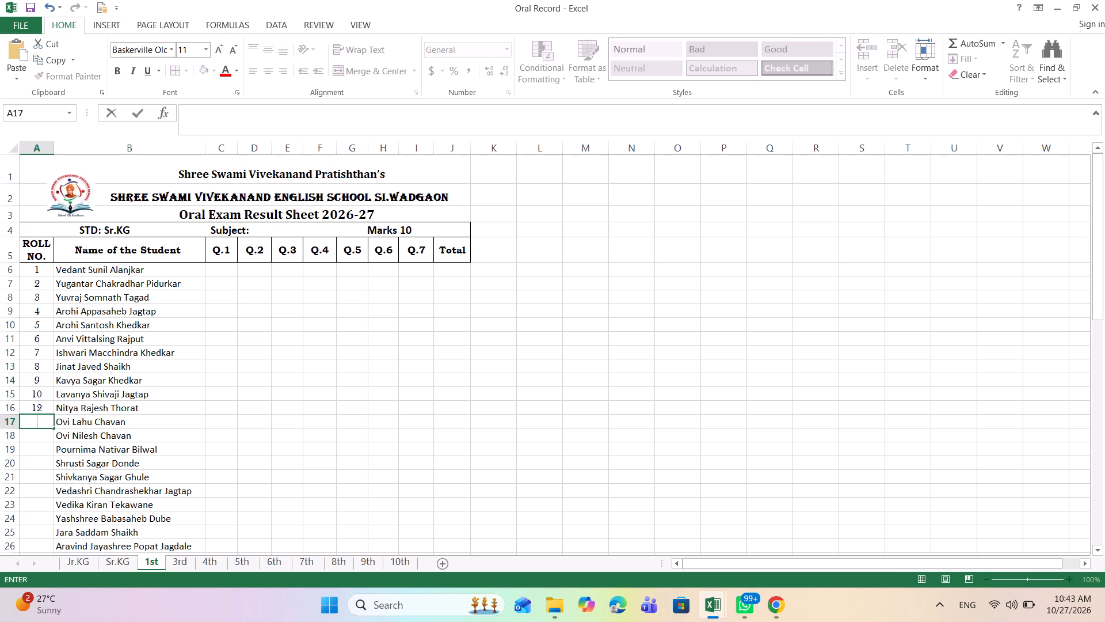
key("Up")
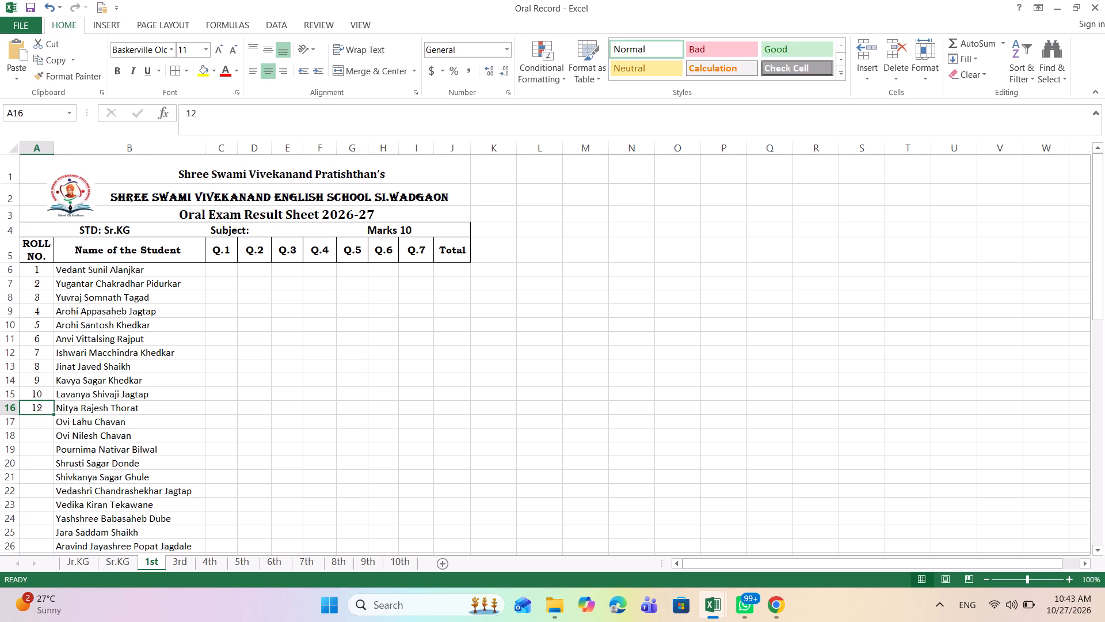
key("BackSpace")
type("11")
key("Down")
Enter the roll numbers 12, 13 and 14 in cells A17, A18 and A19.
key("1")
key("2")
key("Down")
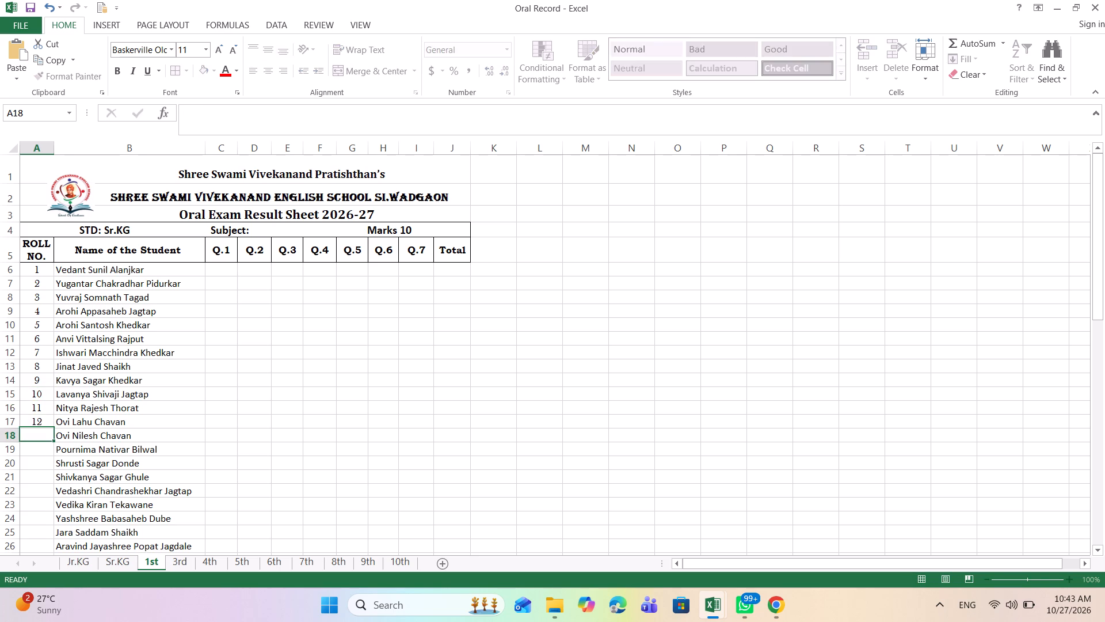
key("1")
key("3")
key("Down")
left_click(41, 244)
key("1")
key("4")
key("Down")
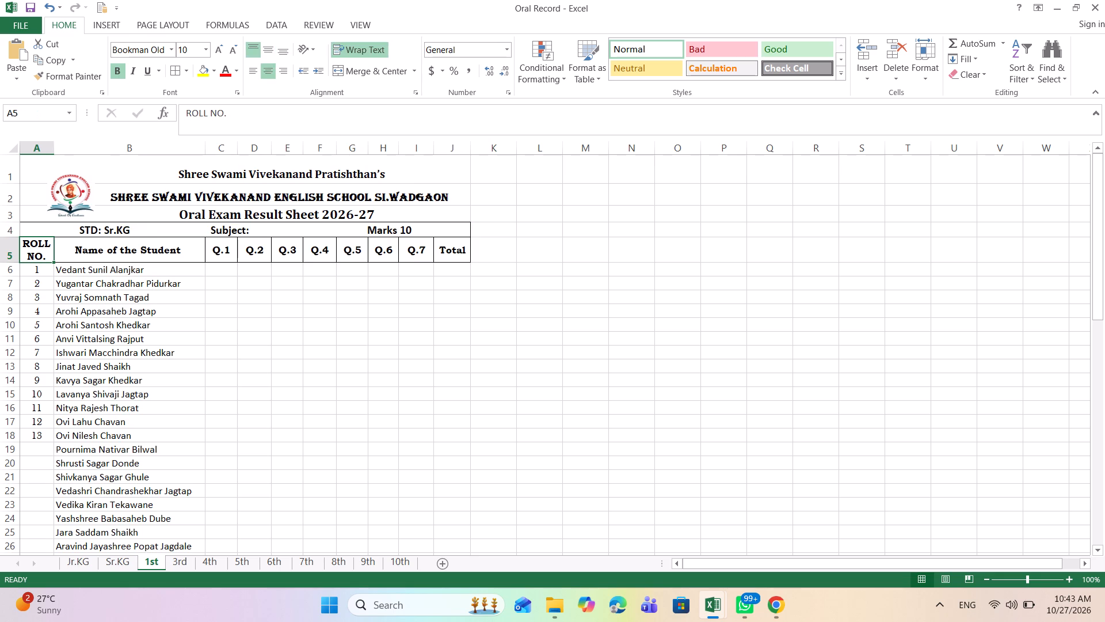
left_click(38, 445)
type("14")
key("Down")
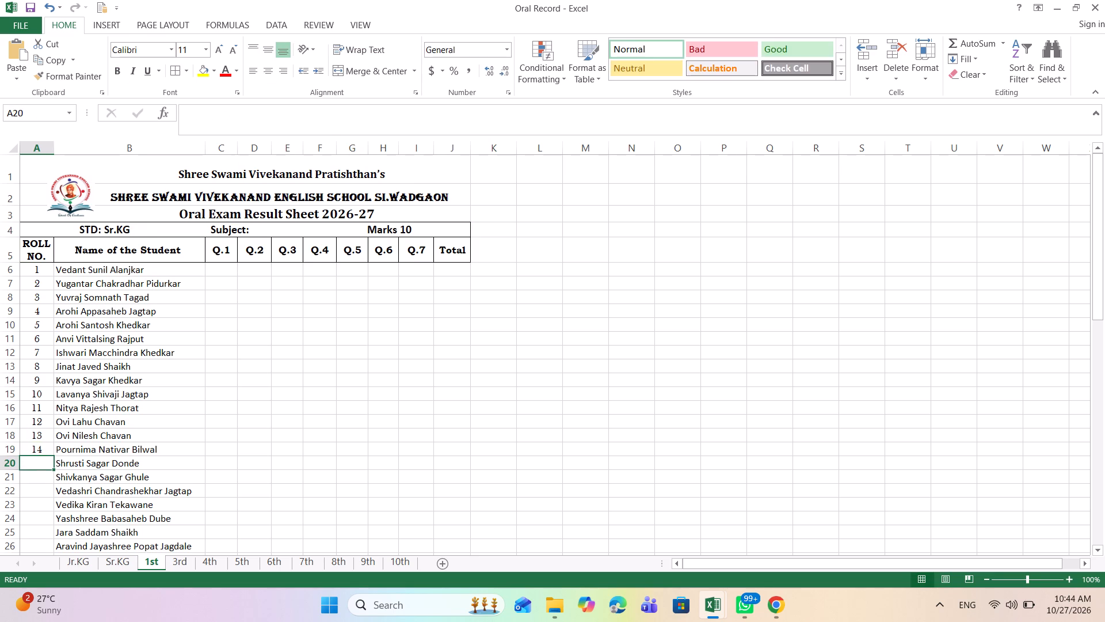
Enter the roll numbers 15, 16, 17, 18 and 19 in cells A20 to A24.
key("5")
key("BackSpace")
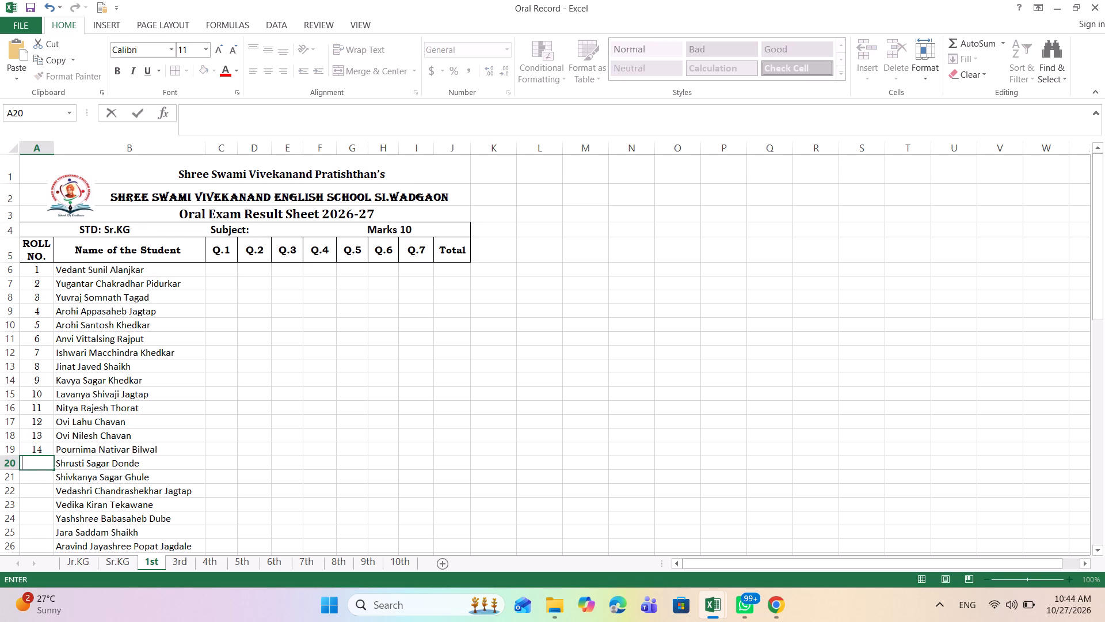
type("15")
key("Down")
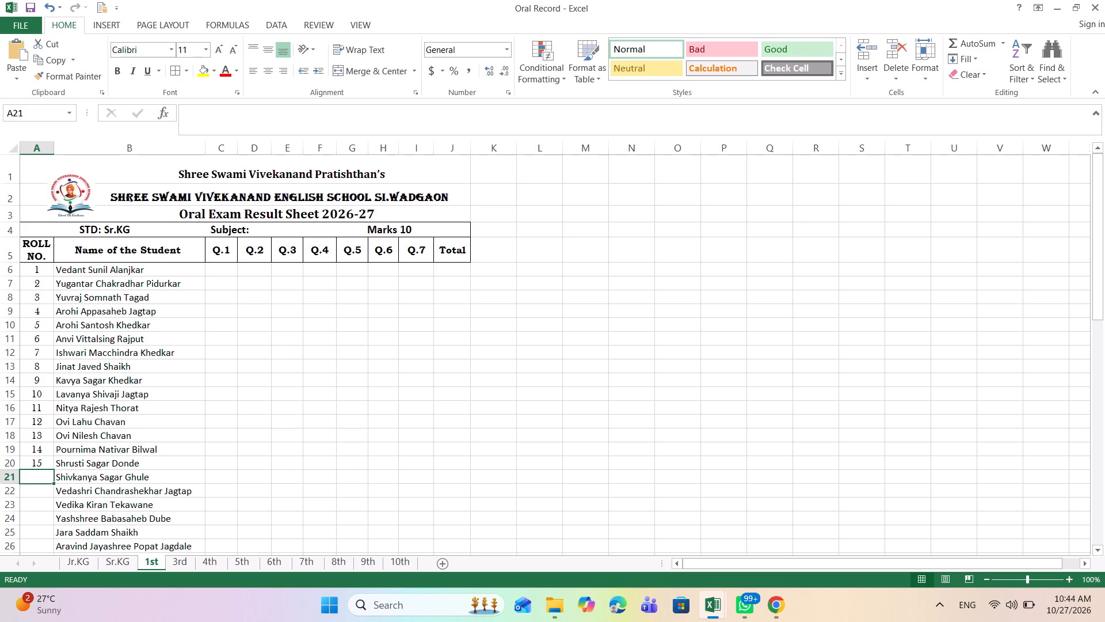
type("16")
key("Down")
type("17")
key("Down")
type("18")
key("Down")
type("19")
key("Down")
Enter the roll numbers 20, 21, 22, 23 and 24 in cells A25 to A29.
type("20")
key("Down")
type("21")
key("Down")
type("22")
key("Down")
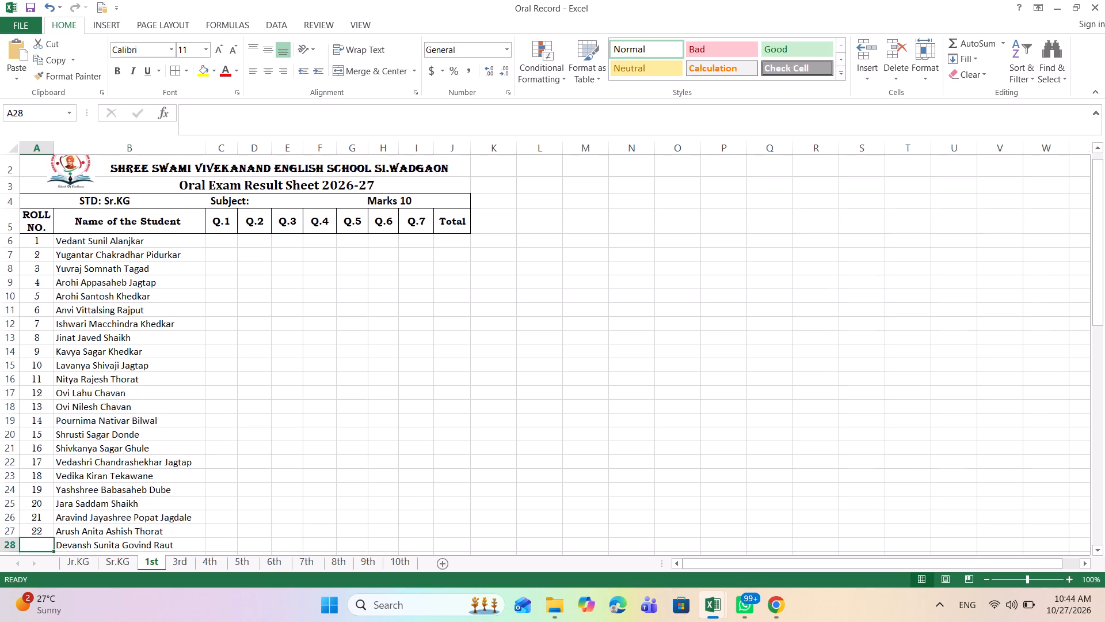
type("23")
key("Down")
type("24")
key("Down")
Enter the roll numbers 25, 26, 27, 28, 29 and 30 in cells A30 to A35.
type("25")
key("Down")
type("26")
key("Down")
type("27")
key("Down")
key("2")
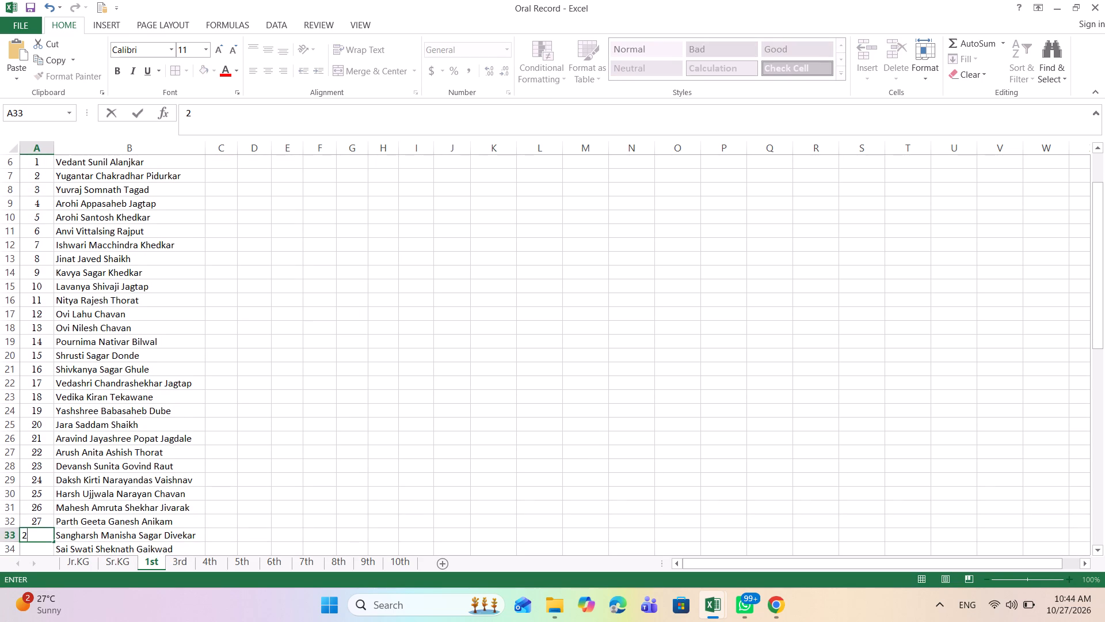
key("8")
key("Down")
type("29")
key("Down")
type("30")
key("Down")
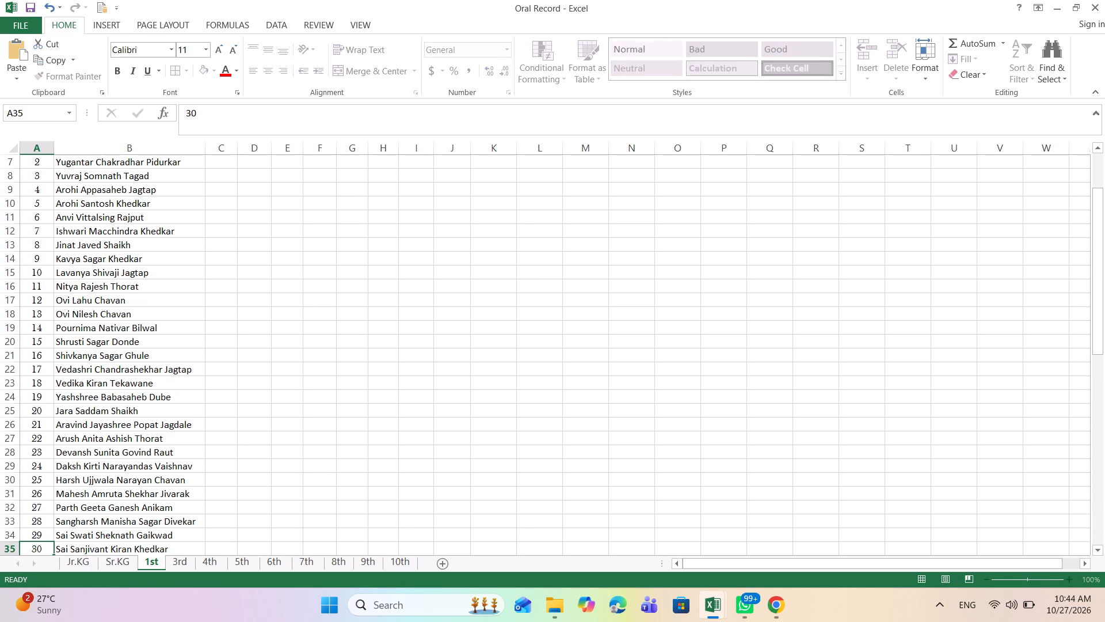
Enter the roll numbers 31, 32, 33, 34, 35 and 36 in cells A36 to A41.
type("31")
key("Down")
type("32")
key("Down")
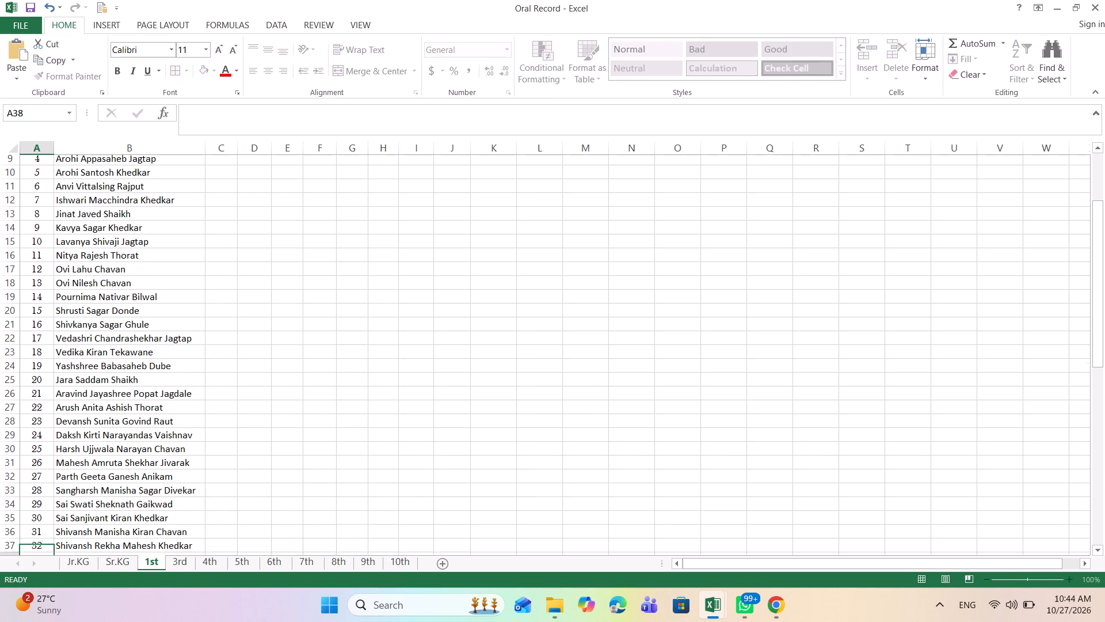
type("33")
key("Down")
type("34")
key("Down")
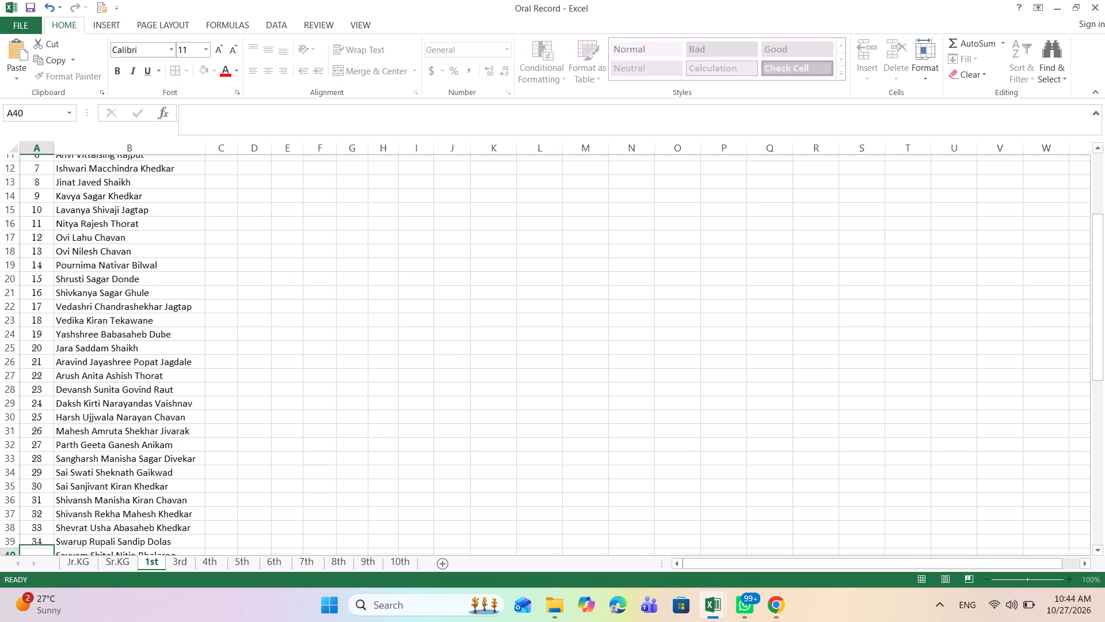
type("35")
key("Down")
type("36")
key("Down")
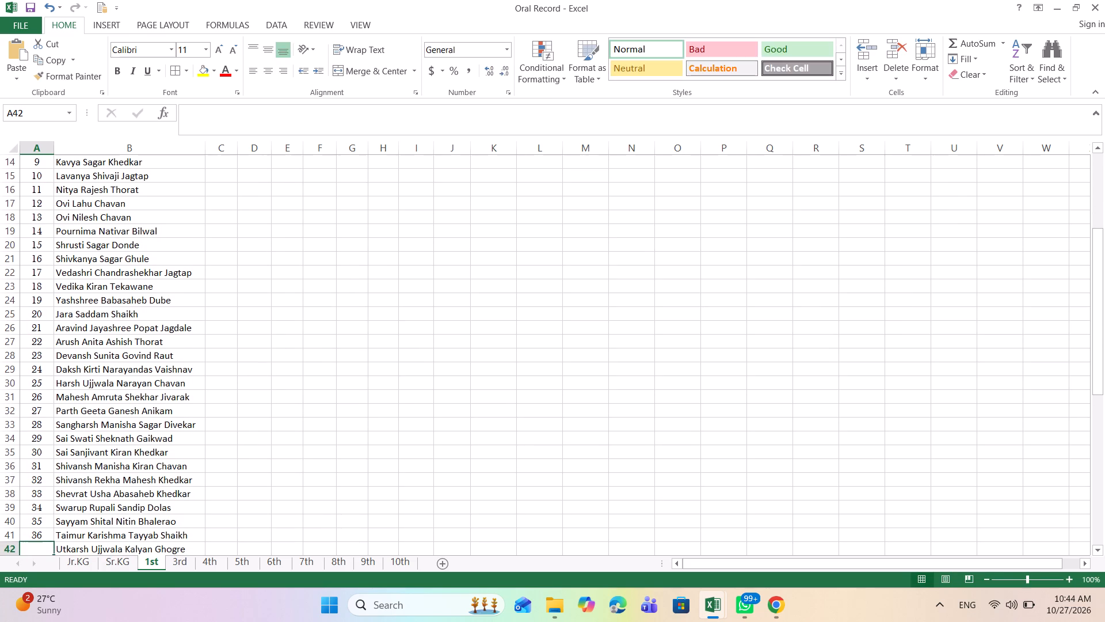
Enter the roll numbers 37, 38, 39, 40, 41 and 42 in cells A42 to A47.
type("37")
key("Down")
type("38")
key("Down")
type("39")
key("Down")
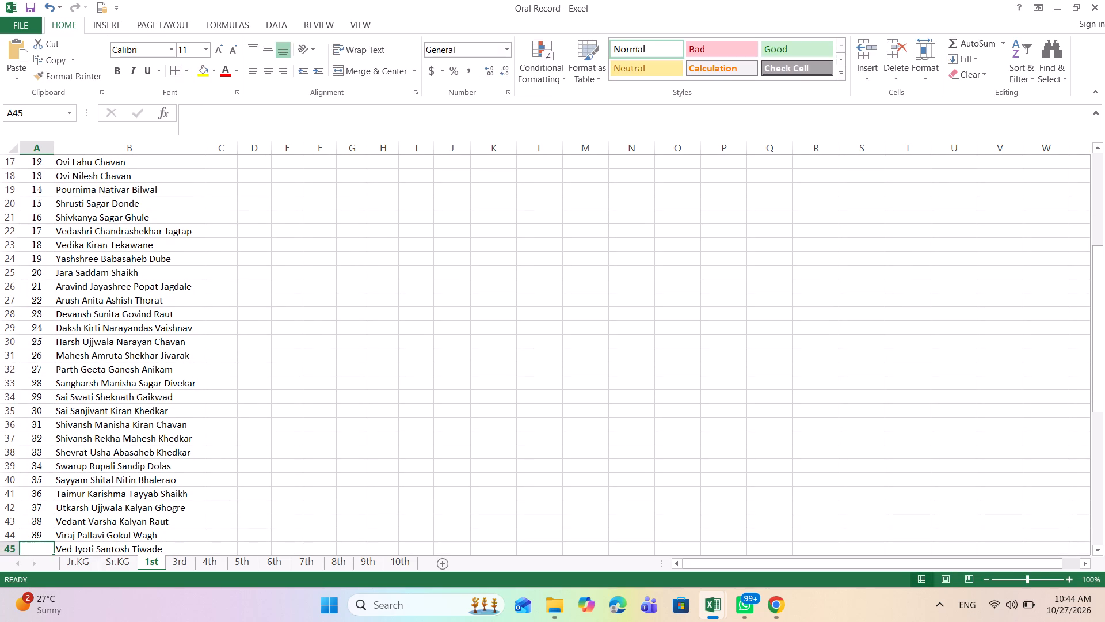
type("40")
key("Down")
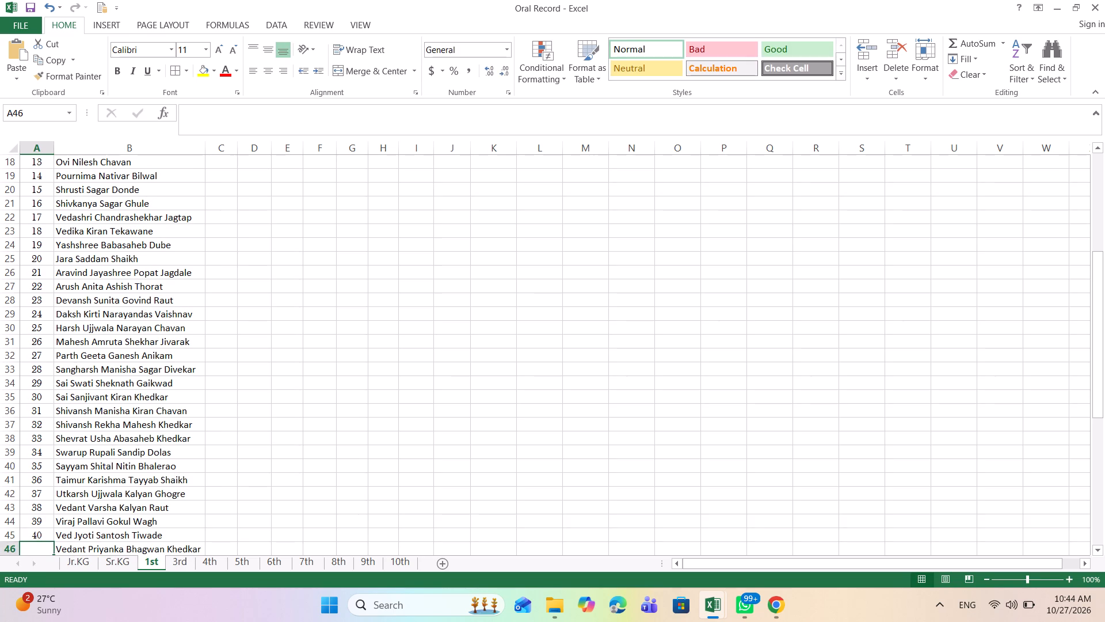
type("41")
key("Down")
type("42")
key("Down")
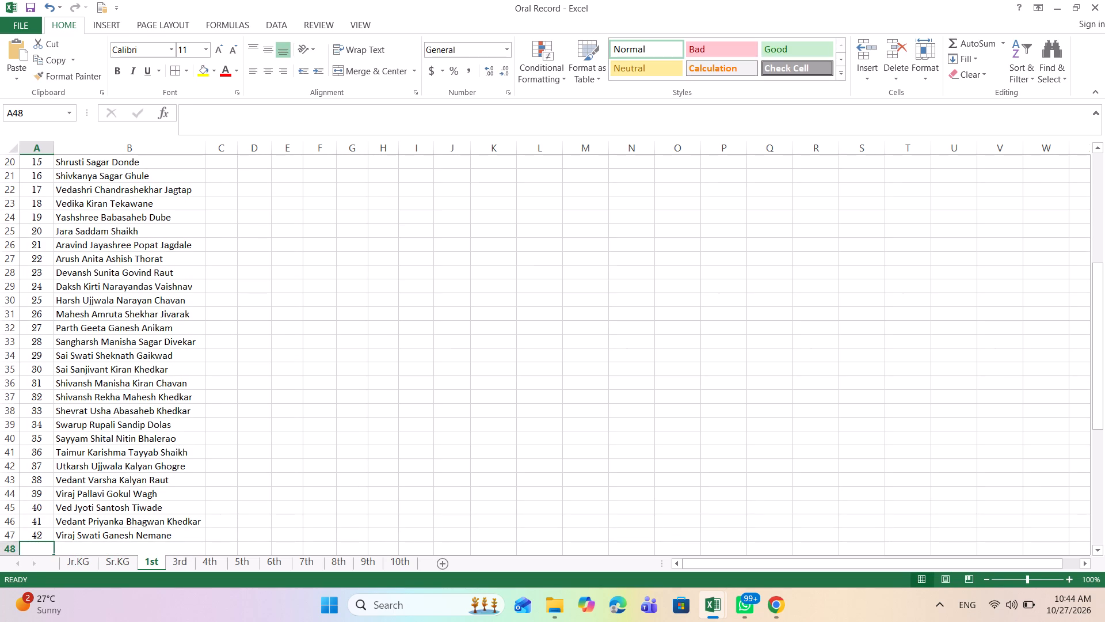
Set the font of all roll numbers and student names in A6:B47 to Baskerville Old Face.
scroll(83, 482, "down", 2)
scroll(83, 482, "up", 1)
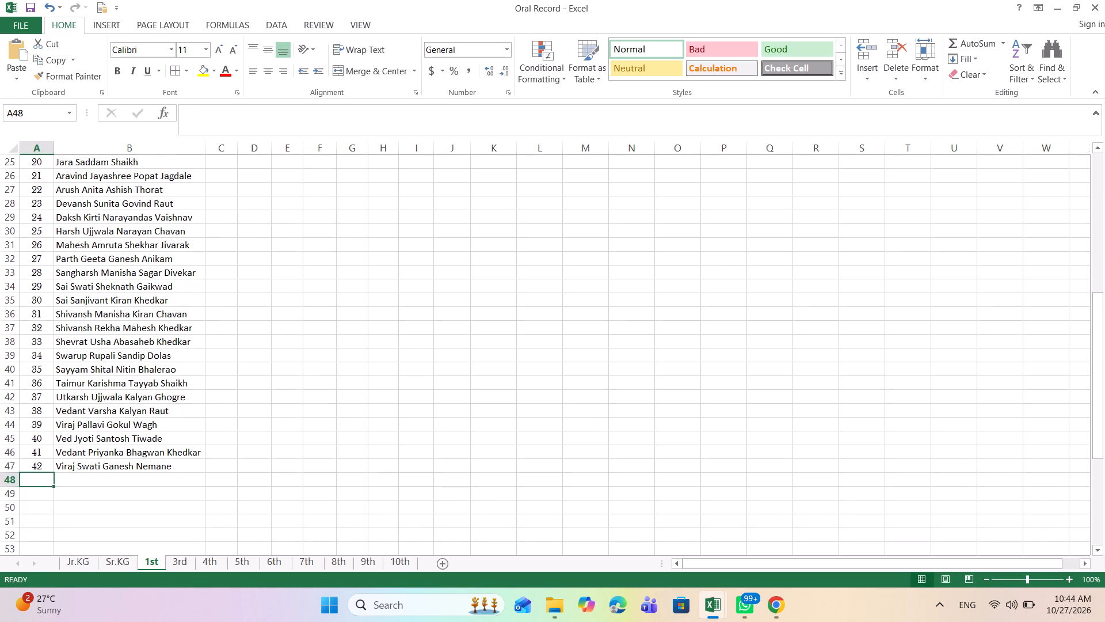
scroll(83, 482, "up", 8)
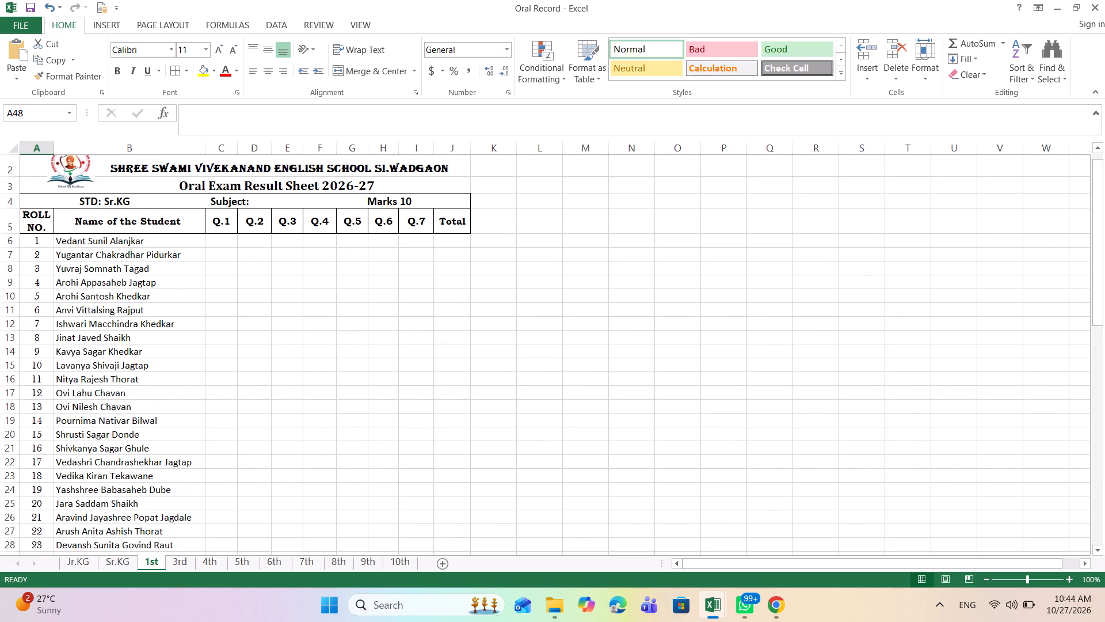
left_click_drag(35, 242, 143, 515)
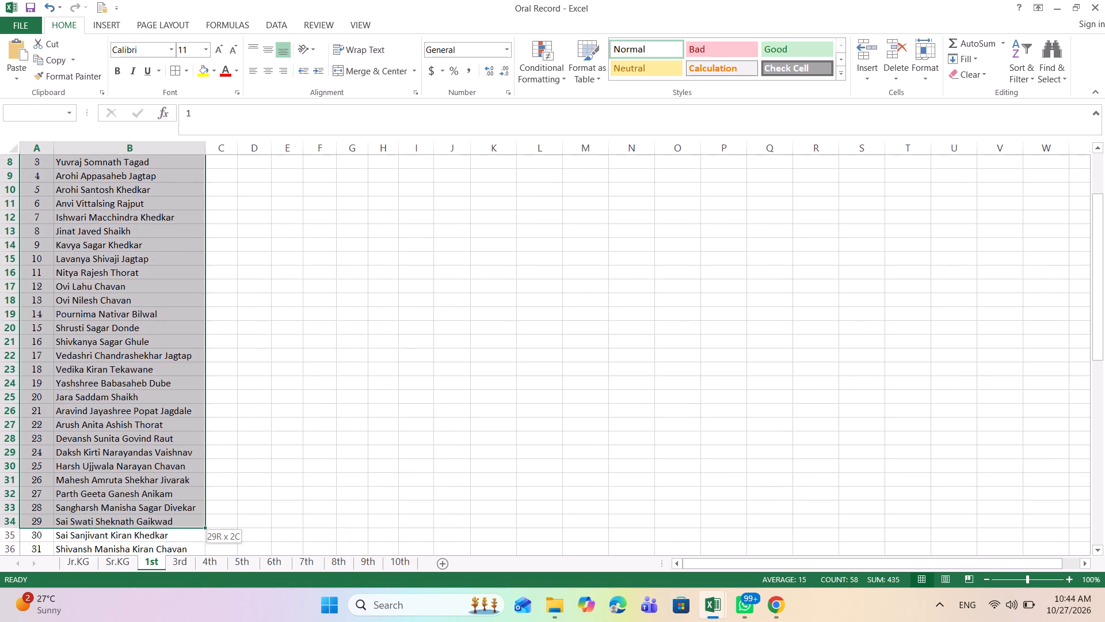
left_click_drag(143, 515, 147, 567)
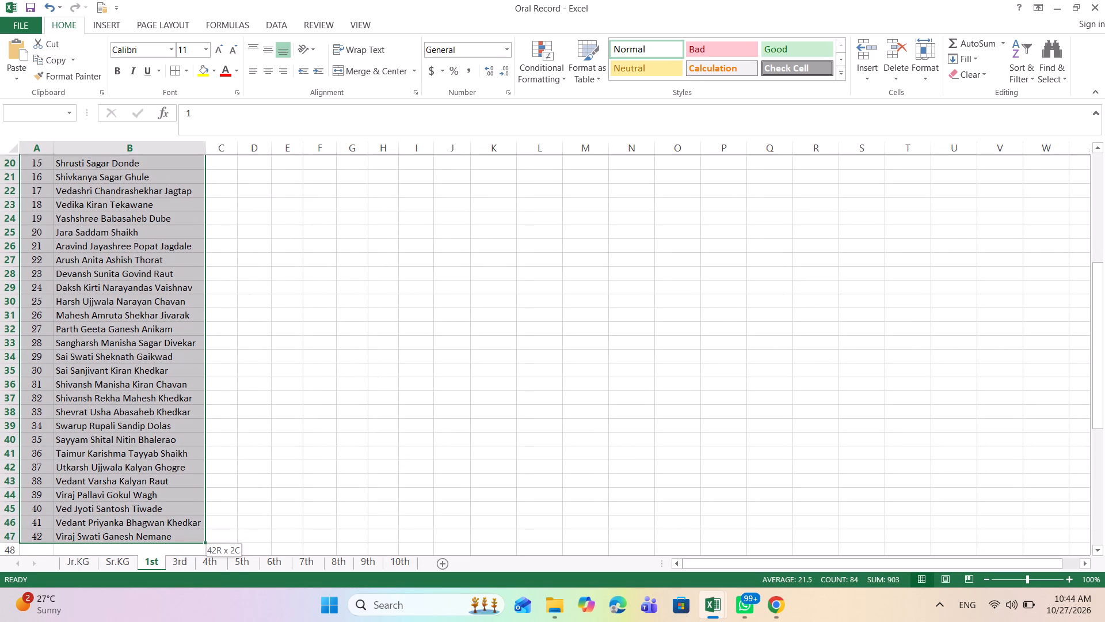
left_click_drag(147, 567, 155, 533)
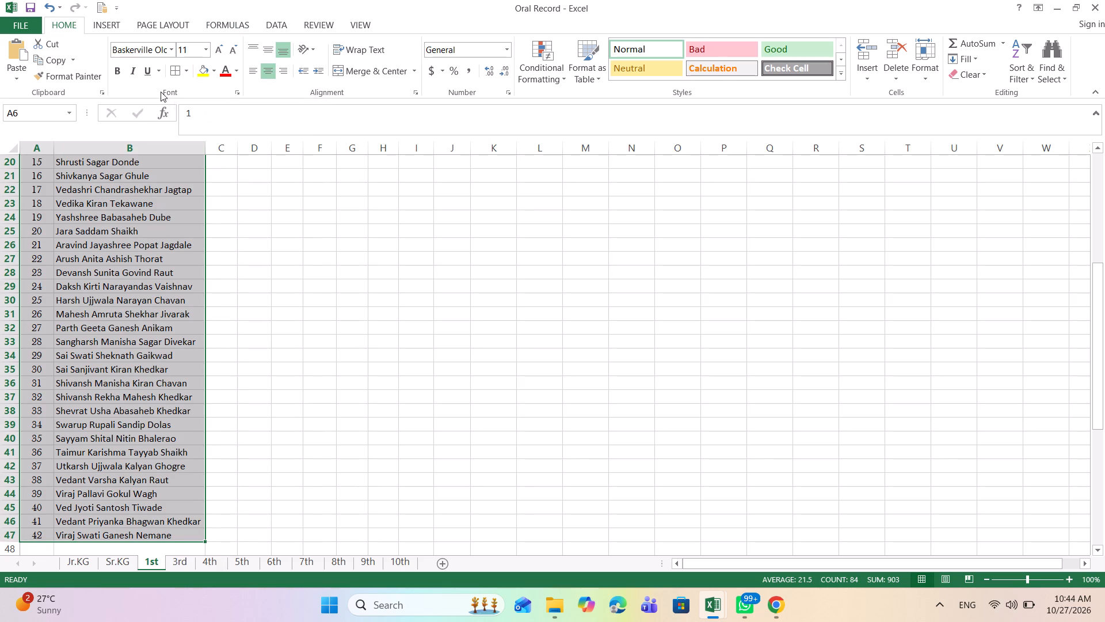
left_click(172, 50)
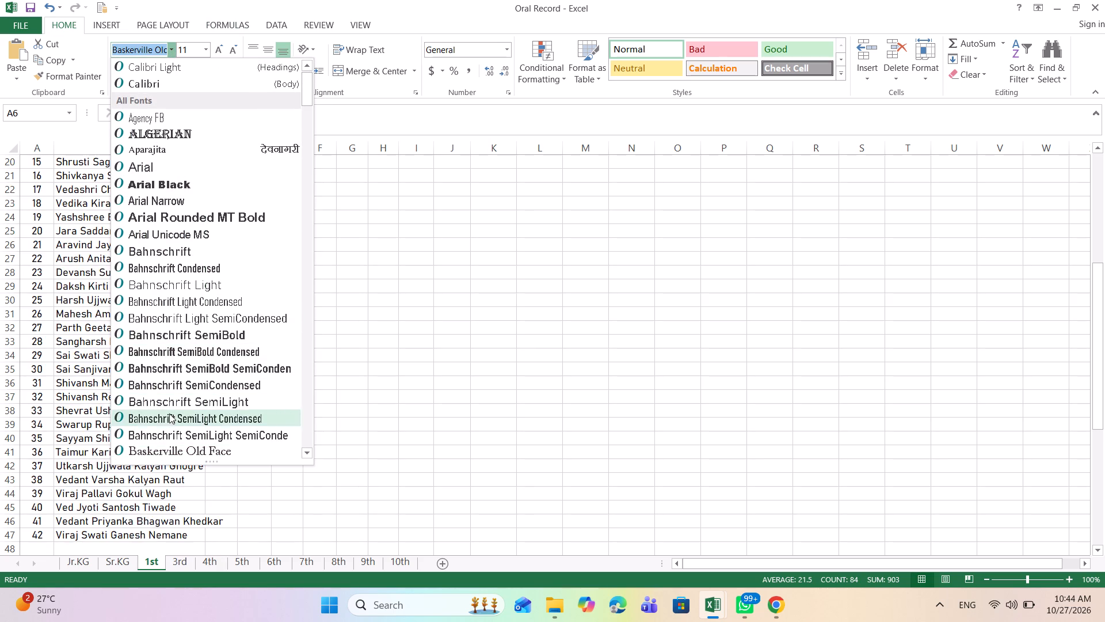
left_click(178, 446)
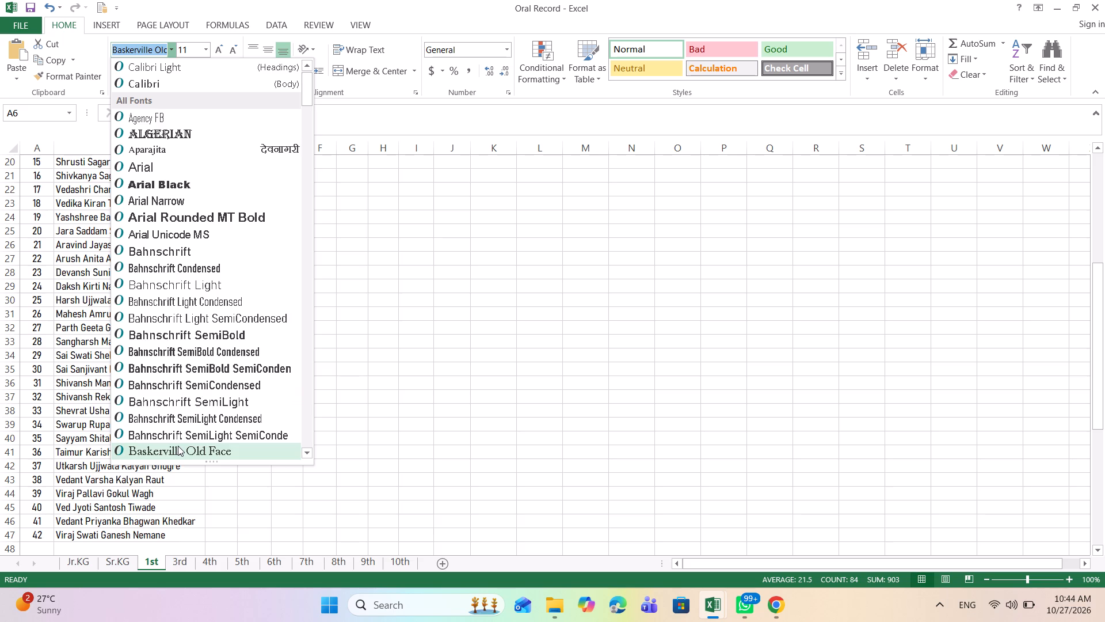
left_click(233, 337)
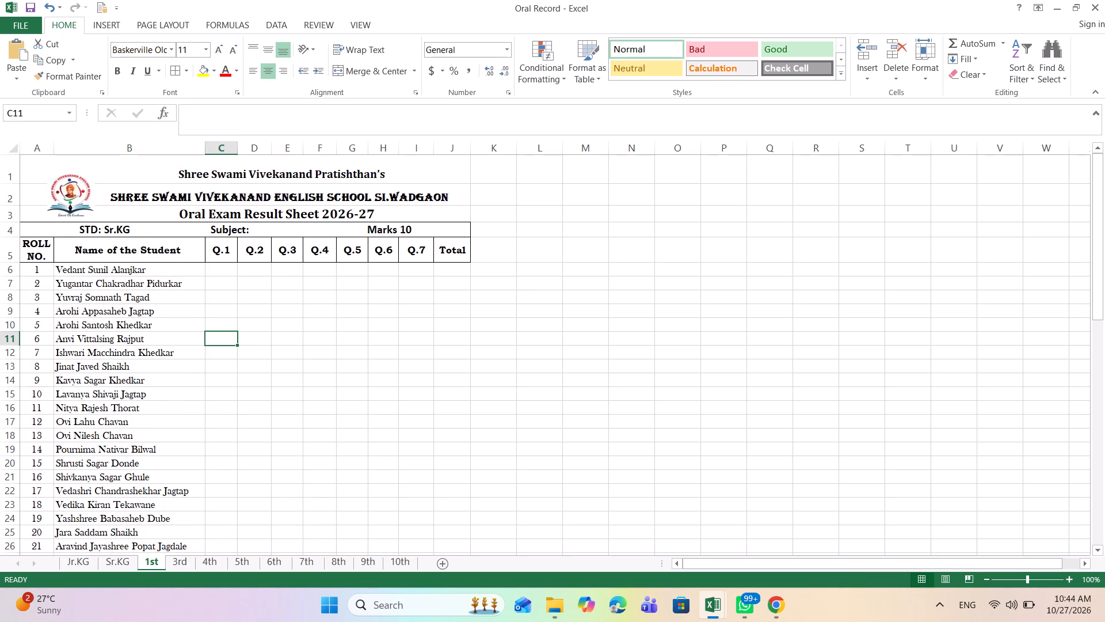
Review the formatted student list, examining the four-word names from row 26 onward closely.
scroll(222, 382, "down", 1)
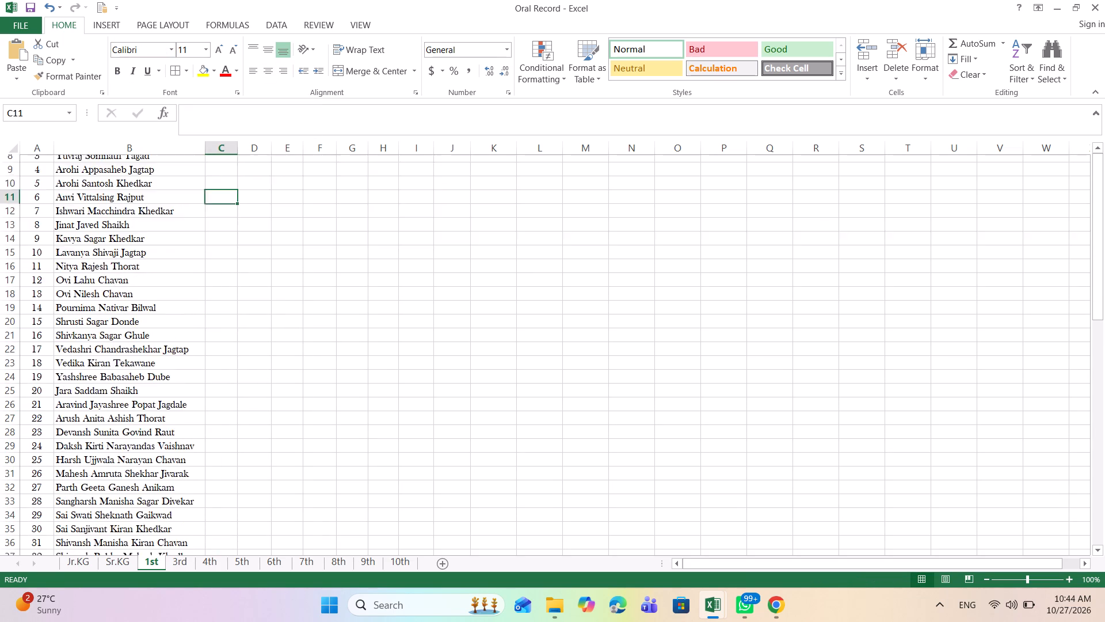
scroll(222, 382, "down", 4)
scroll(222, 382, "up", 1)
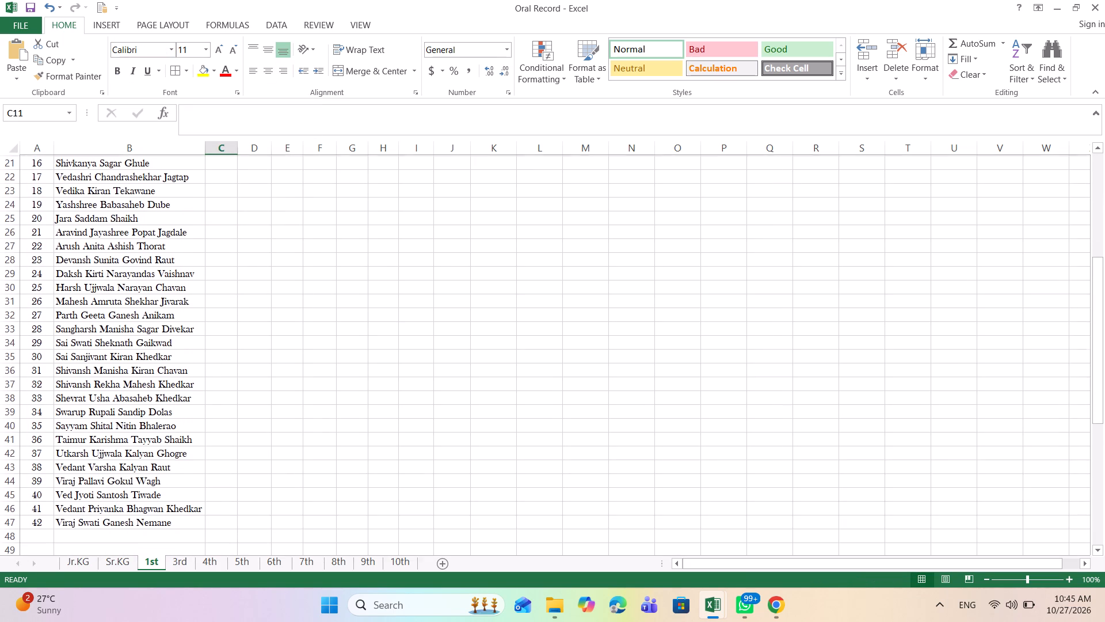
scroll(222, 382, "up", 1)
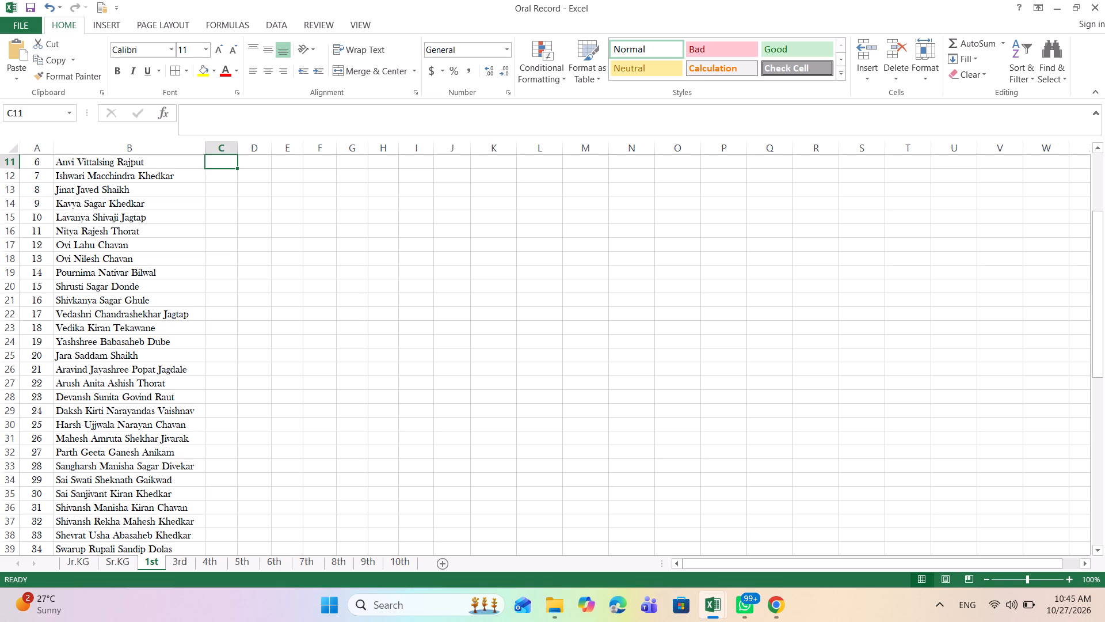
double_click(115, 369)
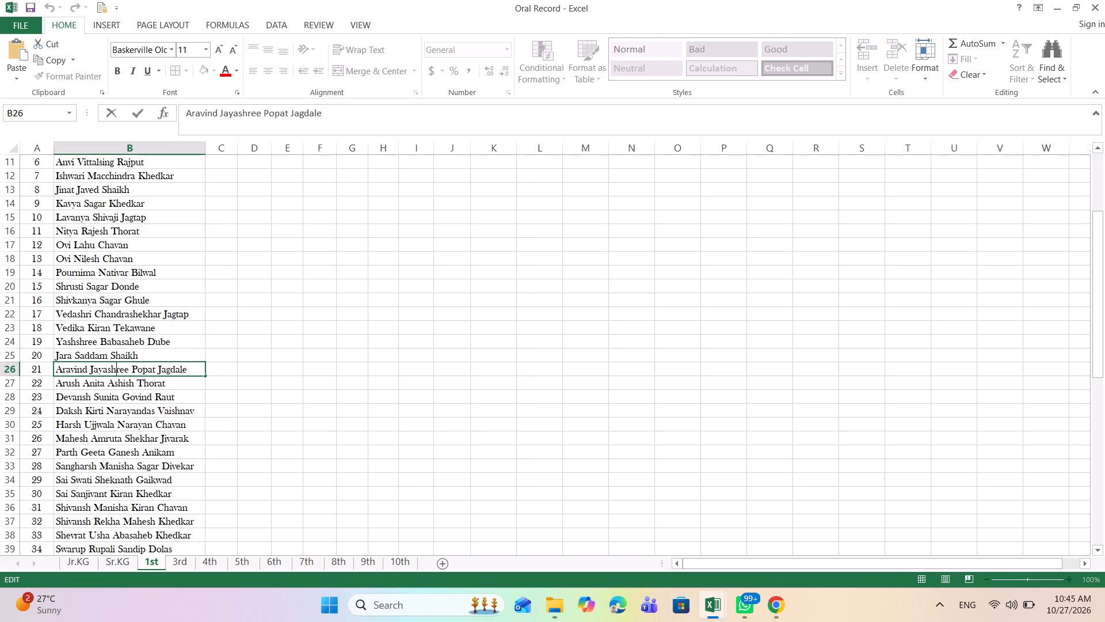
left_click(128, 372)
left_click(192, 382)
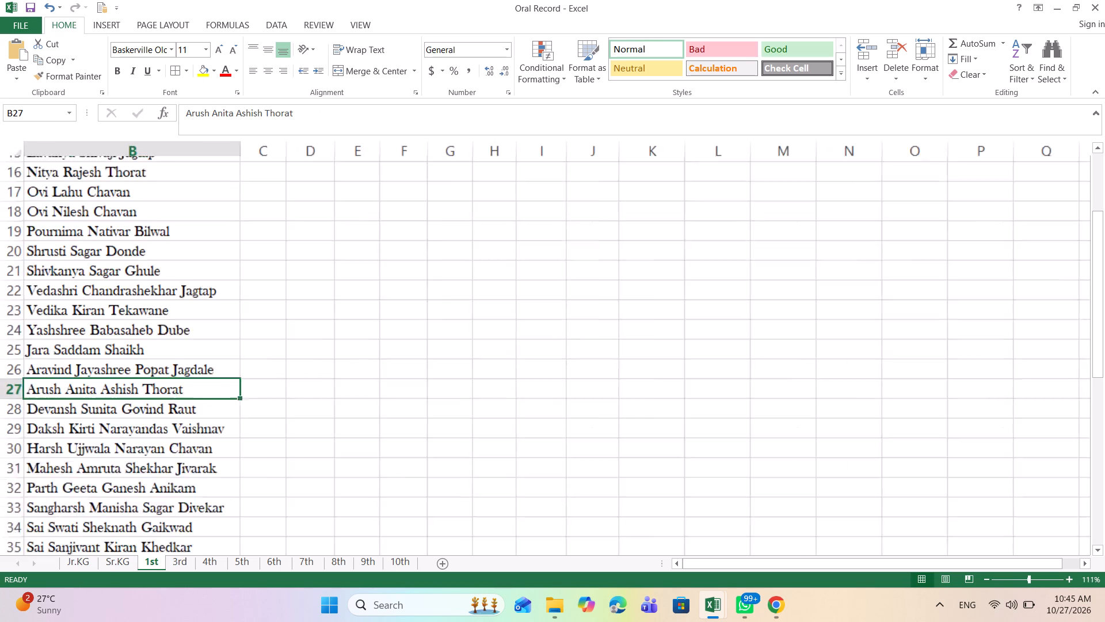
scroll(95, 423, "right", 1)
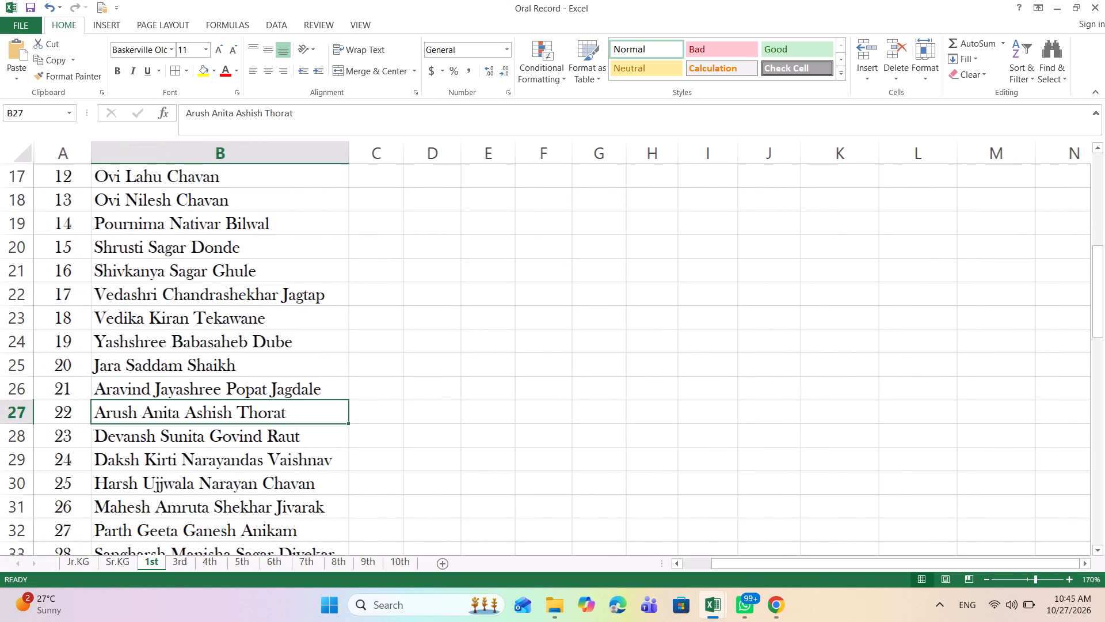
scroll(95, 423, "right", 1)
scroll(201, 482, "down", 2)
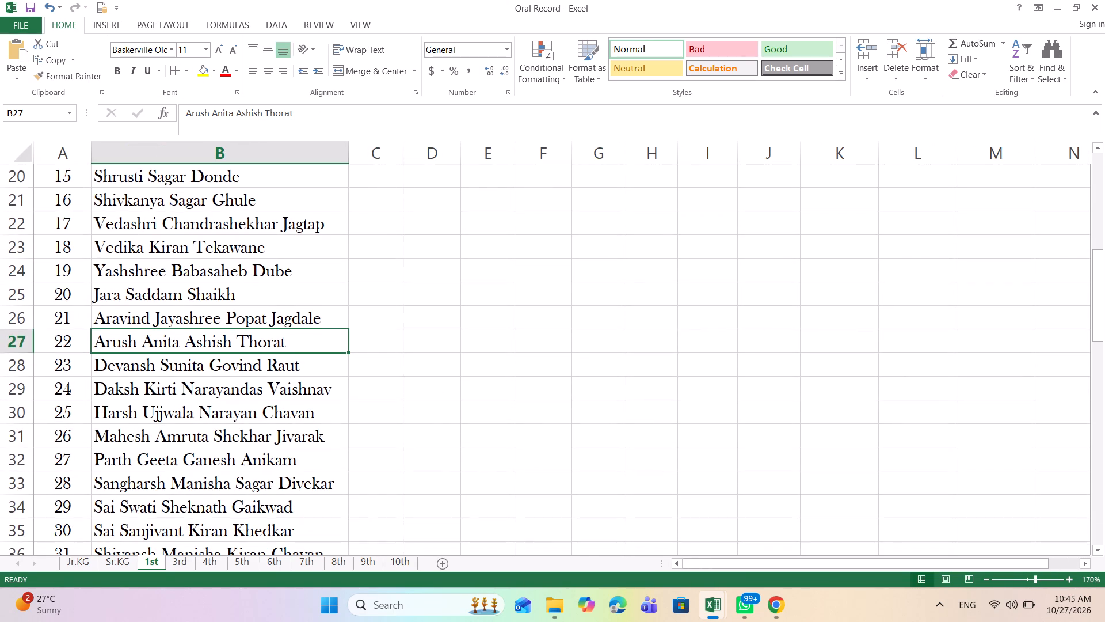
Remove the second word from the four-word student name in cell B26, leaving single spaces between the remaining words.
scroll(203, 450, "down", 5)
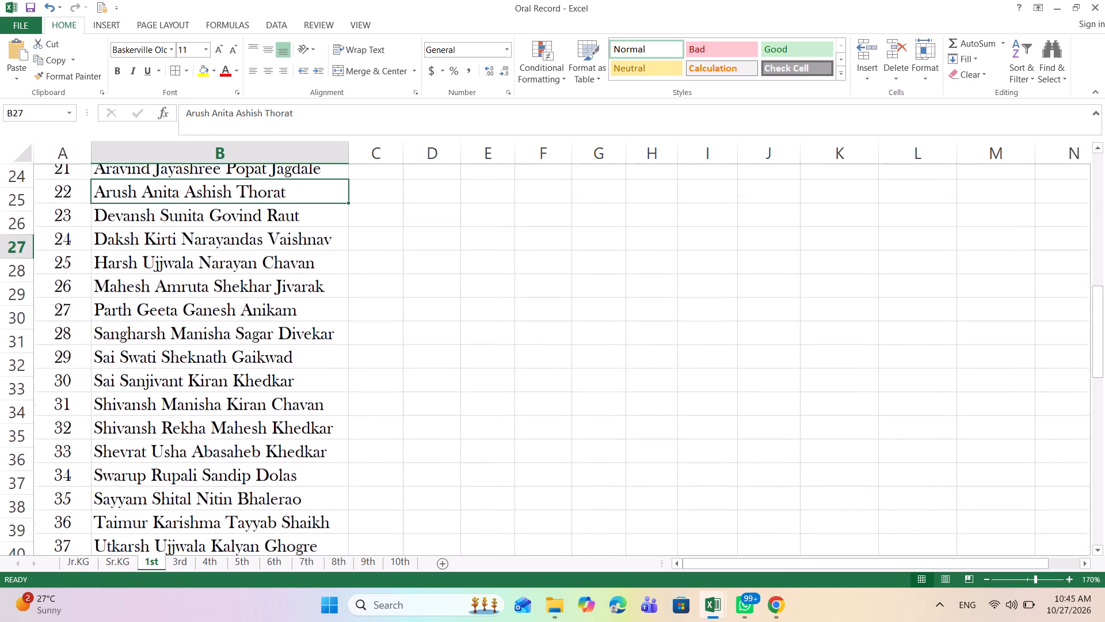
scroll(203, 450, "down", 4)
scroll(203, 450, "up", 4)
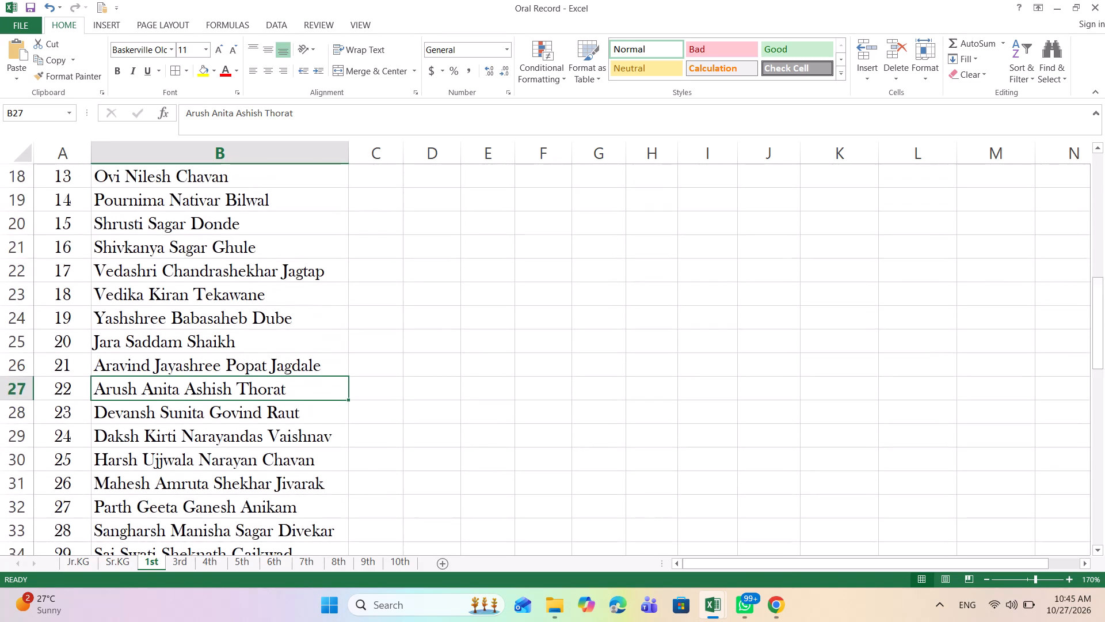
scroll(203, 450, "up", 1)
double_click(212, 416)
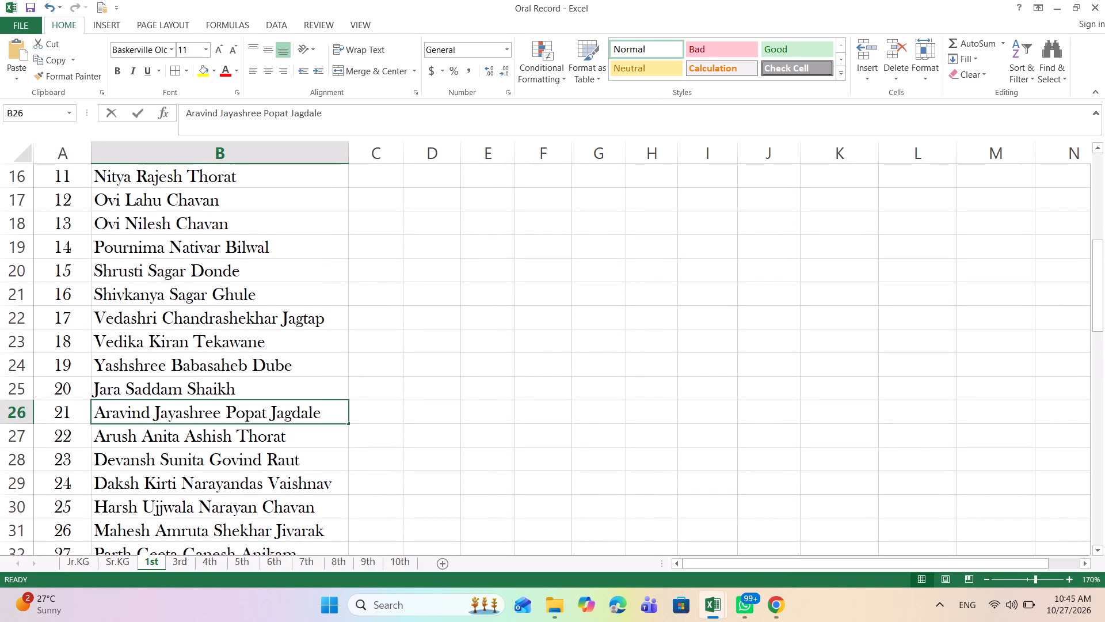
key("Right")
key("BackSpace")
key("BackSpace")
key("BackSpace")
key("BackSpace")
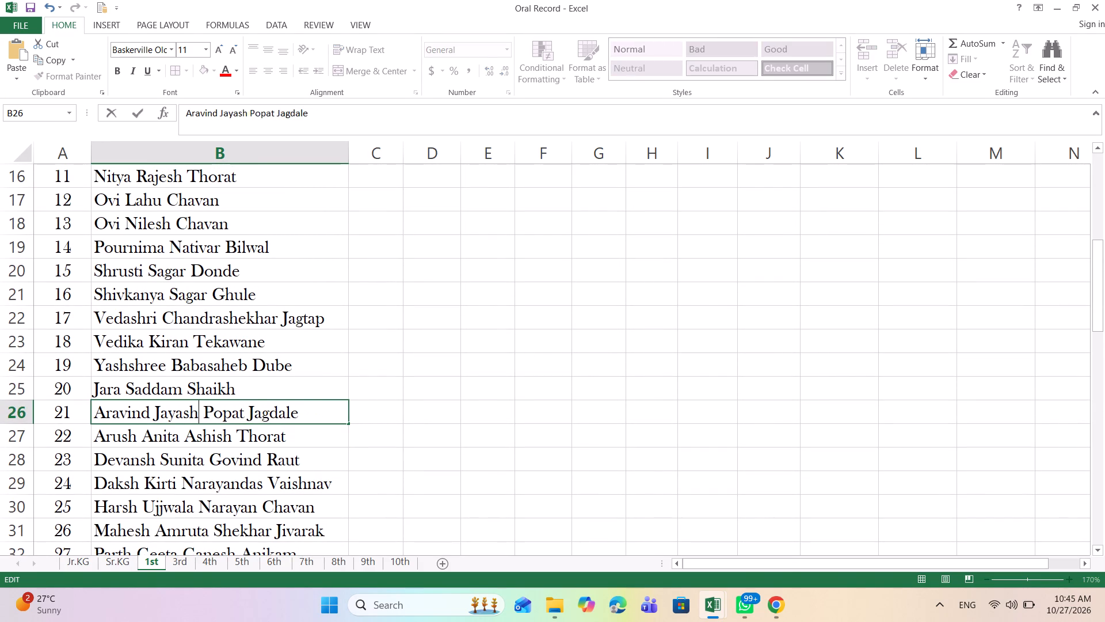
key("BackSpace")
key("BackSpace")
key("BackSpace")
key("BackSpace")
key("BackSpace")
key("BackSpace")
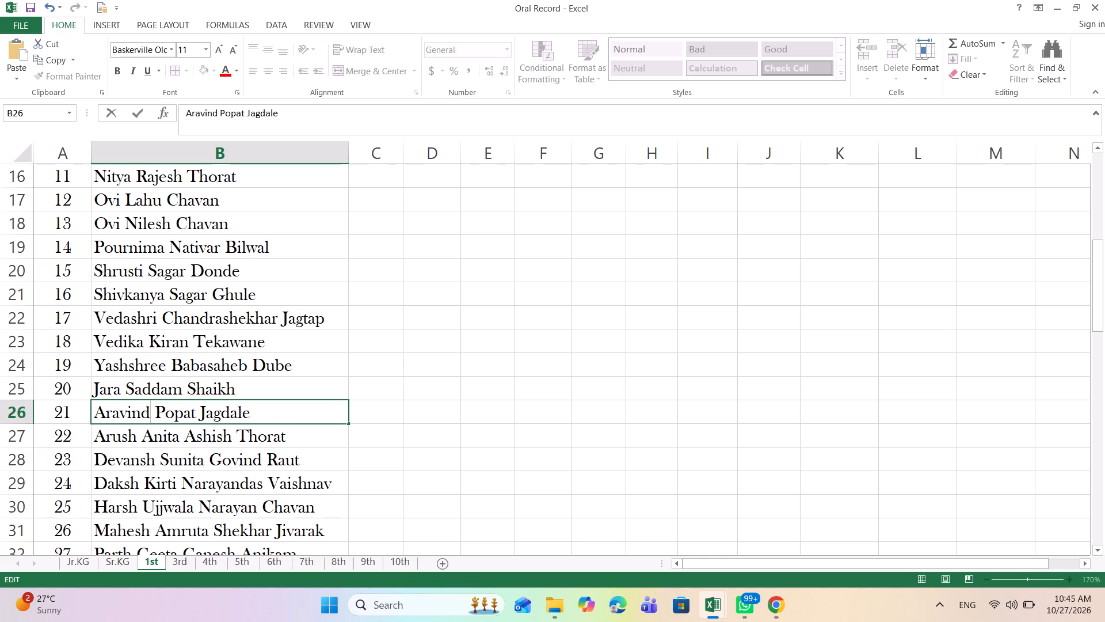
Remove the second word from the student name in cell B27, leaving three words with single spaces.
double_click(175, 440)
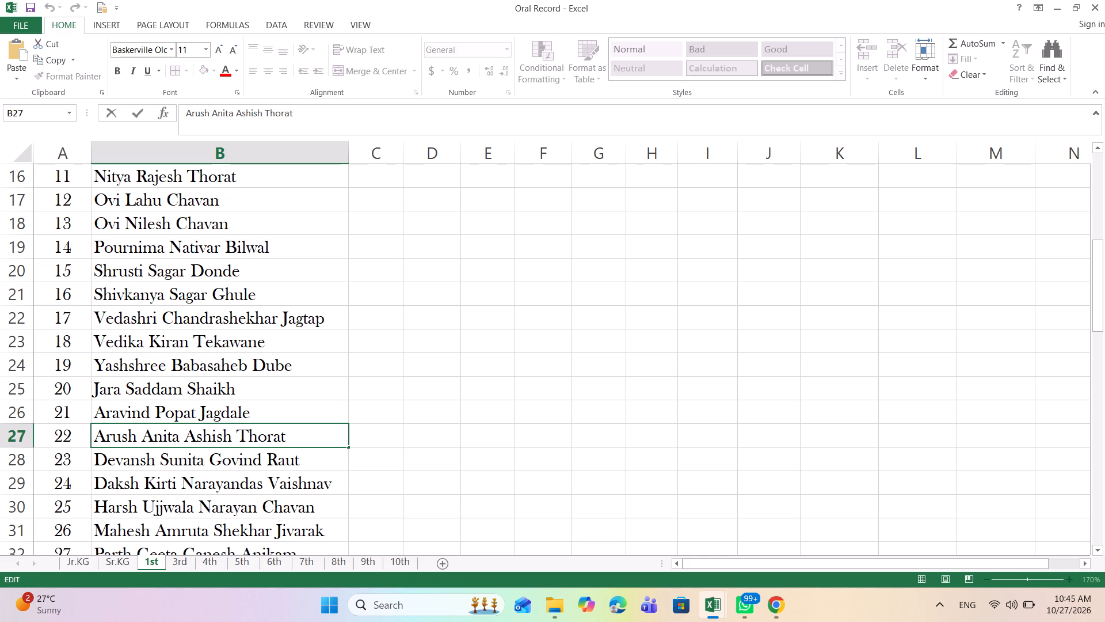
key("Right")
key("BackSpace")
key("BackSpace")
key("BackSpace")
key("BackSpace")
key("BackSpace")
key("BackSpace")
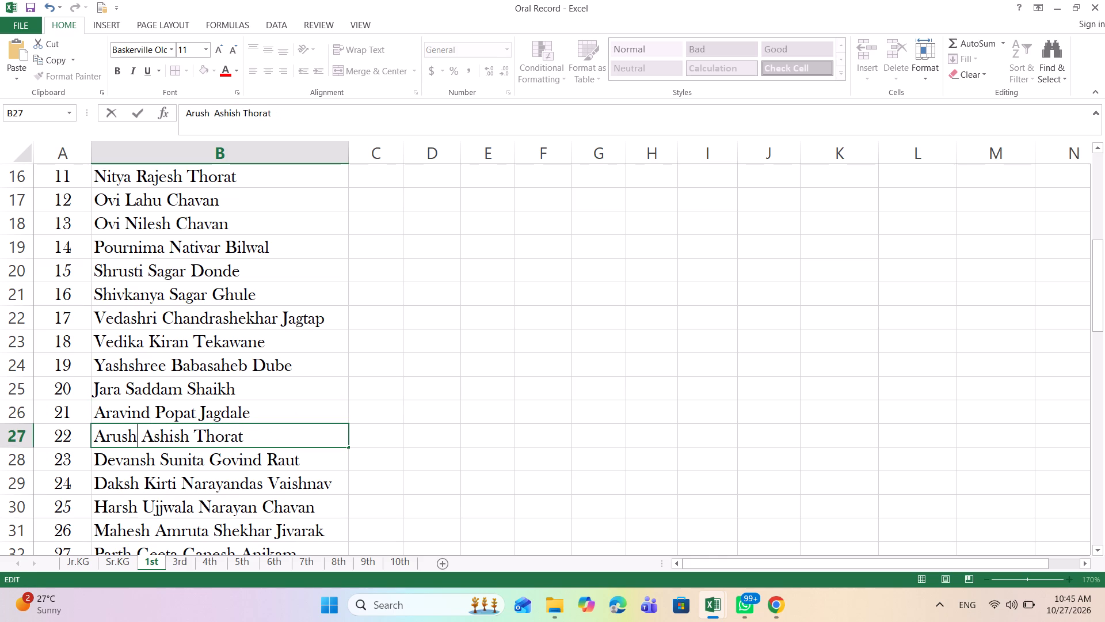
Remove the second word and its extra space from the student name in cell B28.
double_click(205, 461)
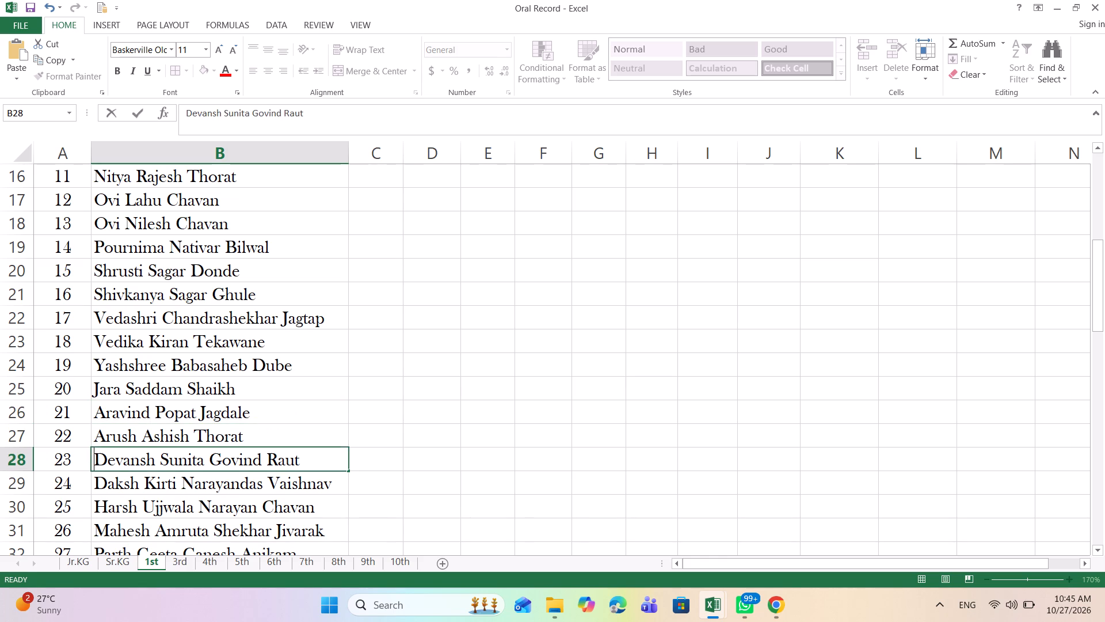
key("BackSpace")
key("BackSpace")
key("BackSpace")
key("BackSpace")
key("BackSpace")
key("BackSpace")
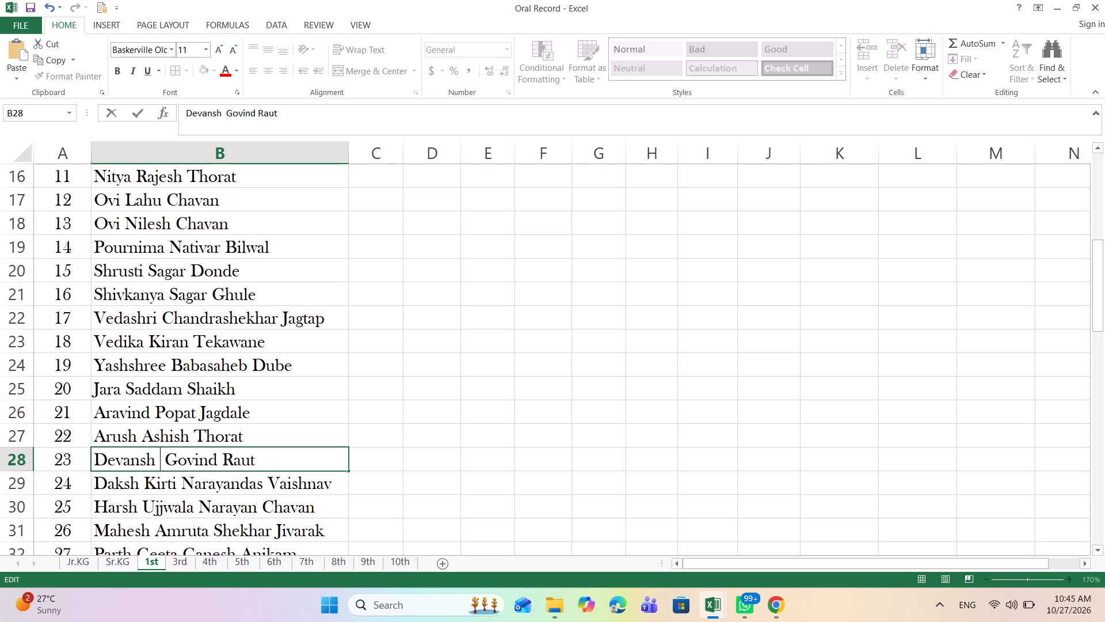
key("BackSpace")
Remove the second word and its extra space from the student name in cell B29.
double_click(175, 490)
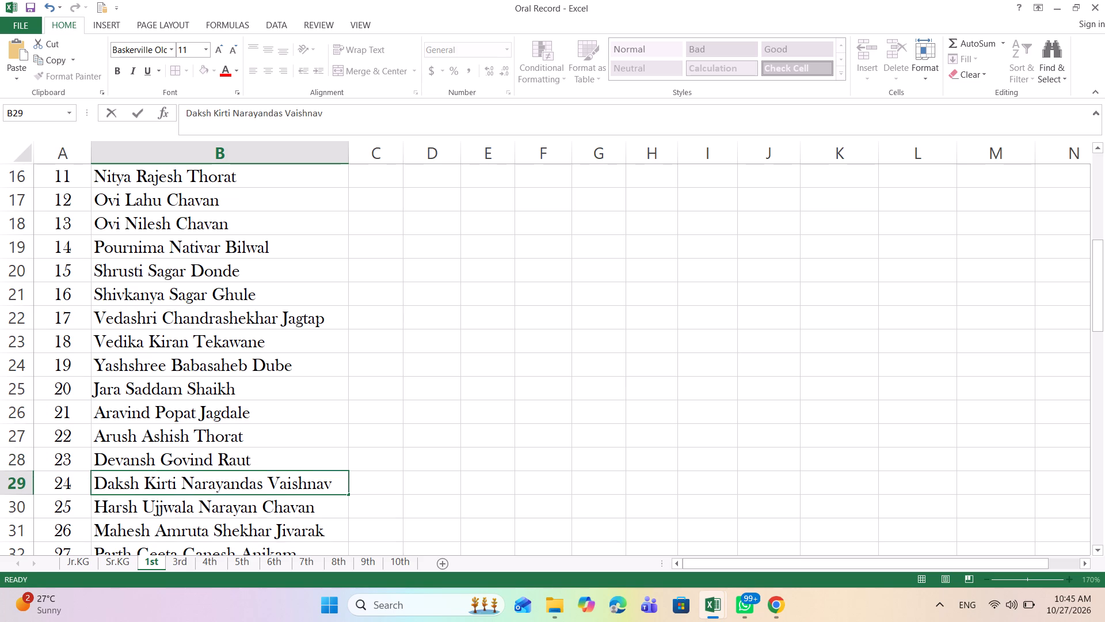
key("BackSpace")
key("BackSpace")
key("BackSpace")
key("BackSpace")
key("BackSpace")
key("BackSpace")
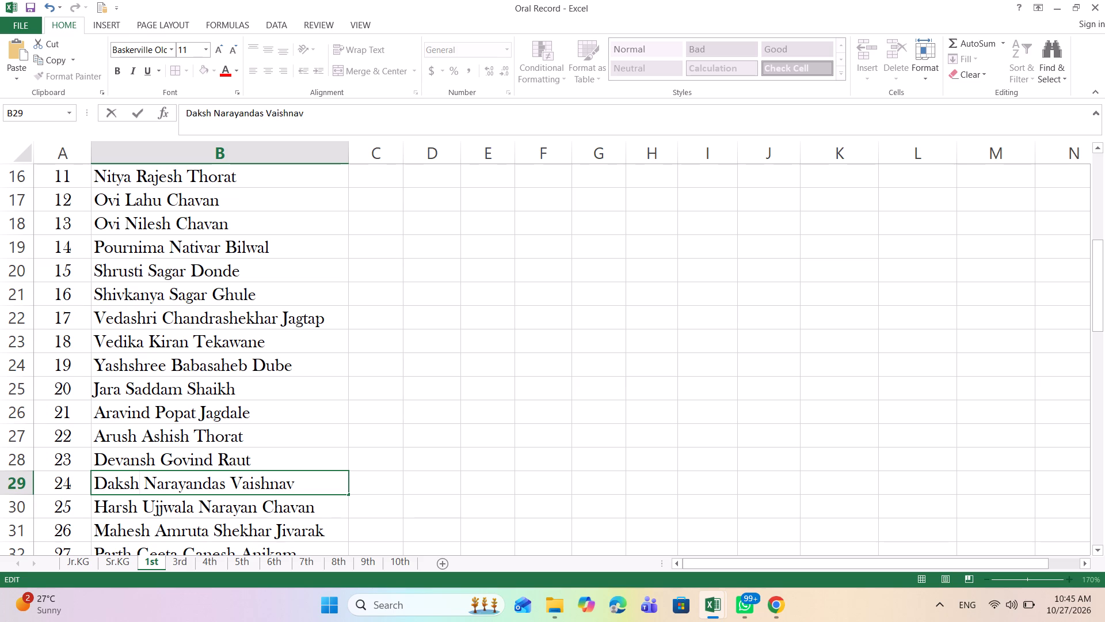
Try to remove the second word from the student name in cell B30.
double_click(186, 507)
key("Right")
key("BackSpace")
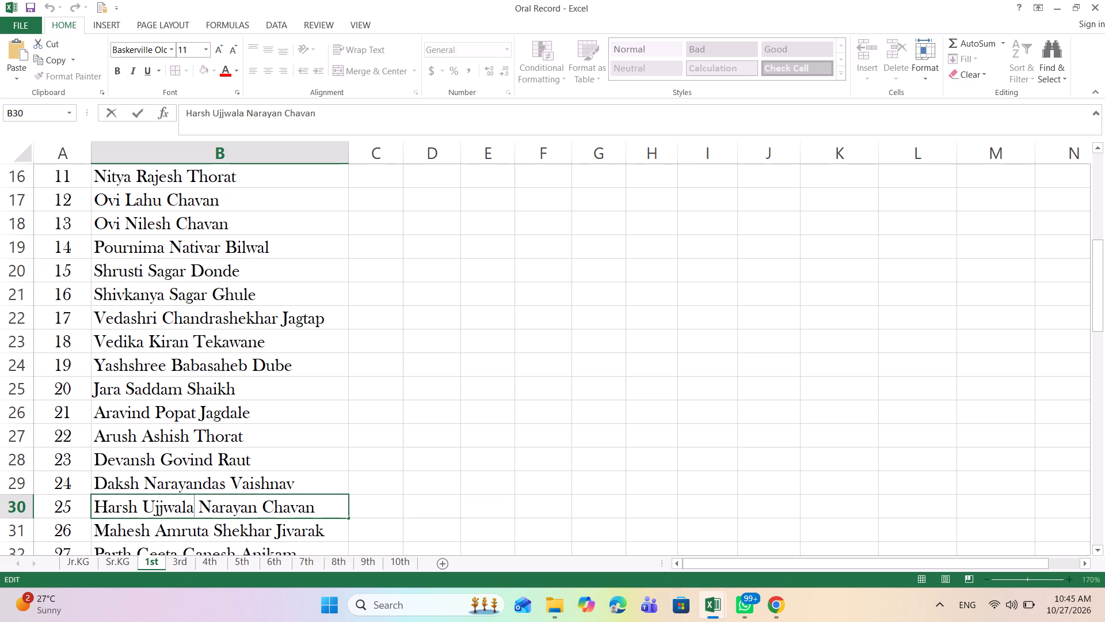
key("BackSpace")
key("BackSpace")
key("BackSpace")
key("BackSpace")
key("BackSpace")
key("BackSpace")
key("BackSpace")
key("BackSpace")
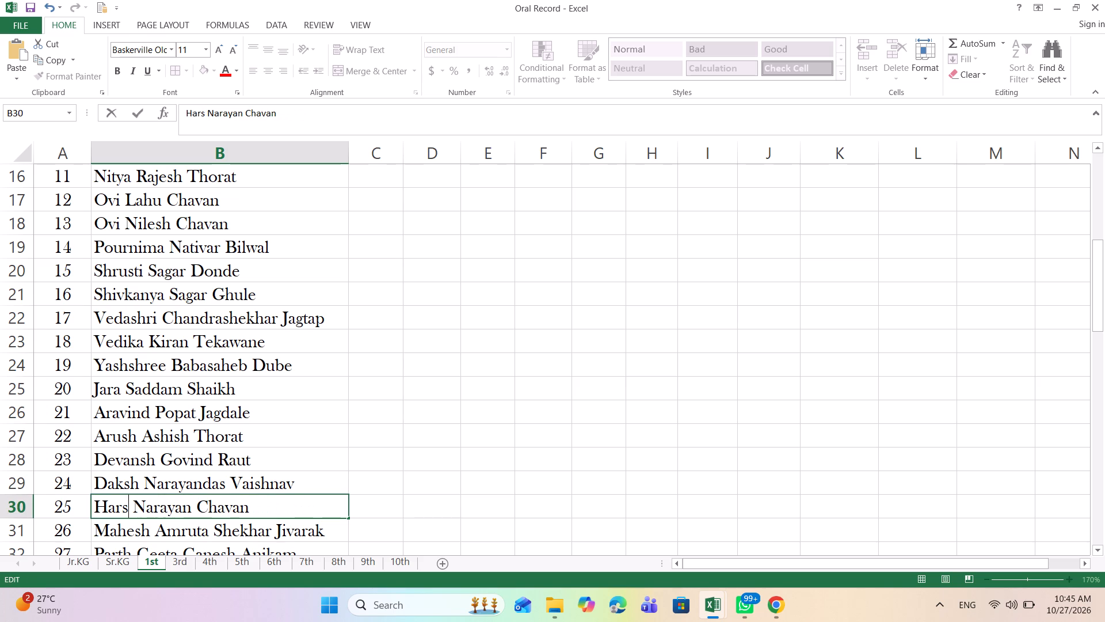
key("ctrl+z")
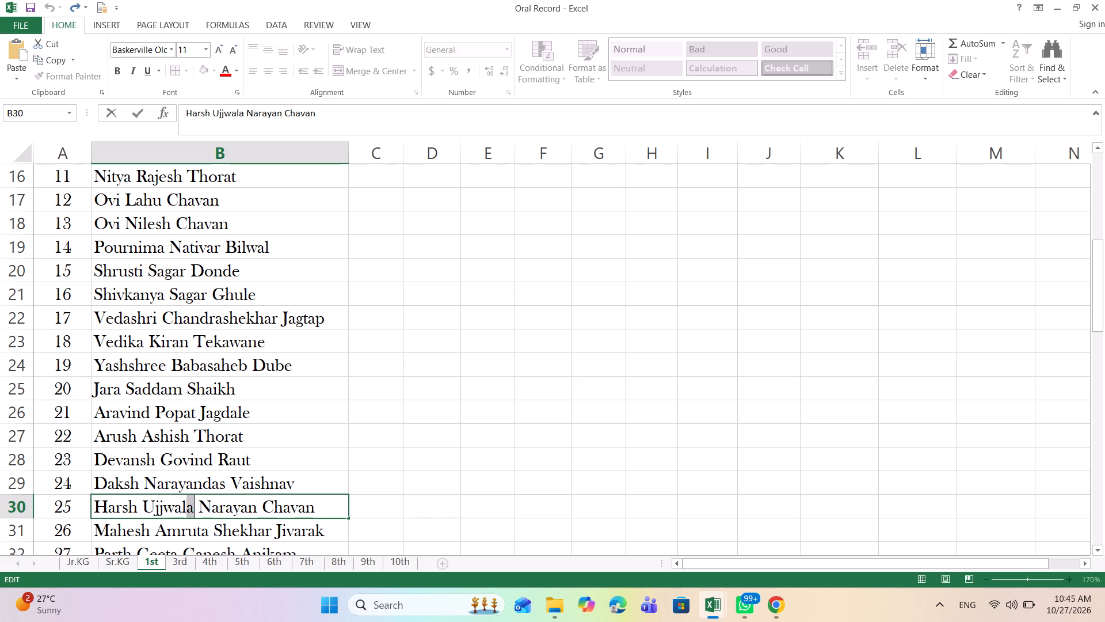
Remove only the second word and its extra space from the name in cell B30, keeping the first name whole.
key("BackSpace")
key("BackSpace")
key("BackSpace")
key("BackSpace")
key("BackSpace")
key("BackSpace")
key("BackSpace")
key("BackSpace")
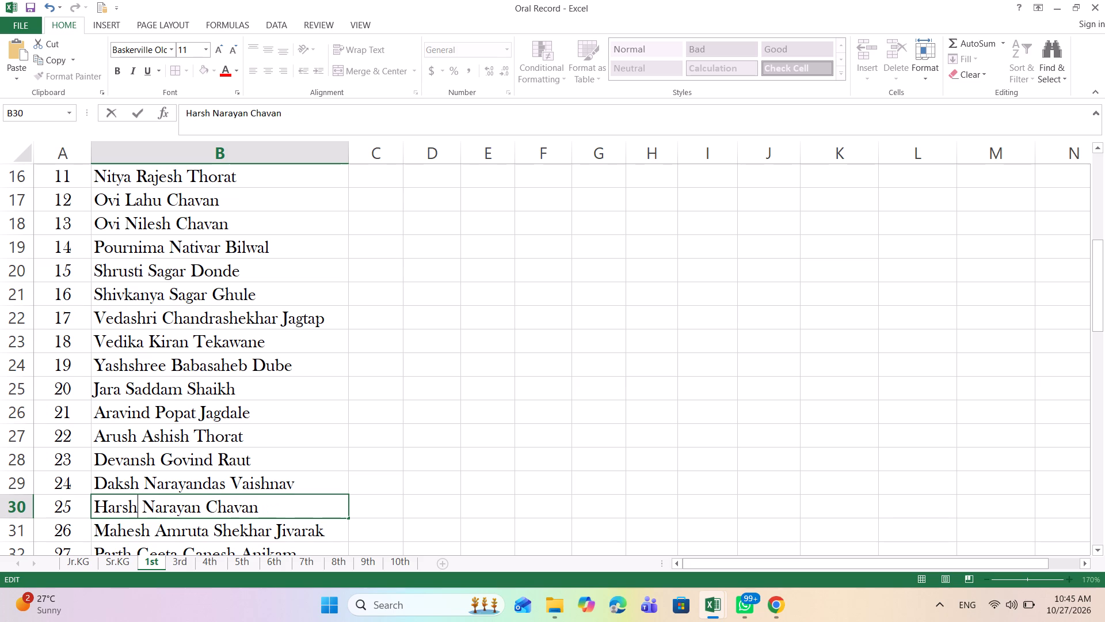
Remove the second word and its extra space from the student name in cell B31.
scroll(270, 512, "down", 3)
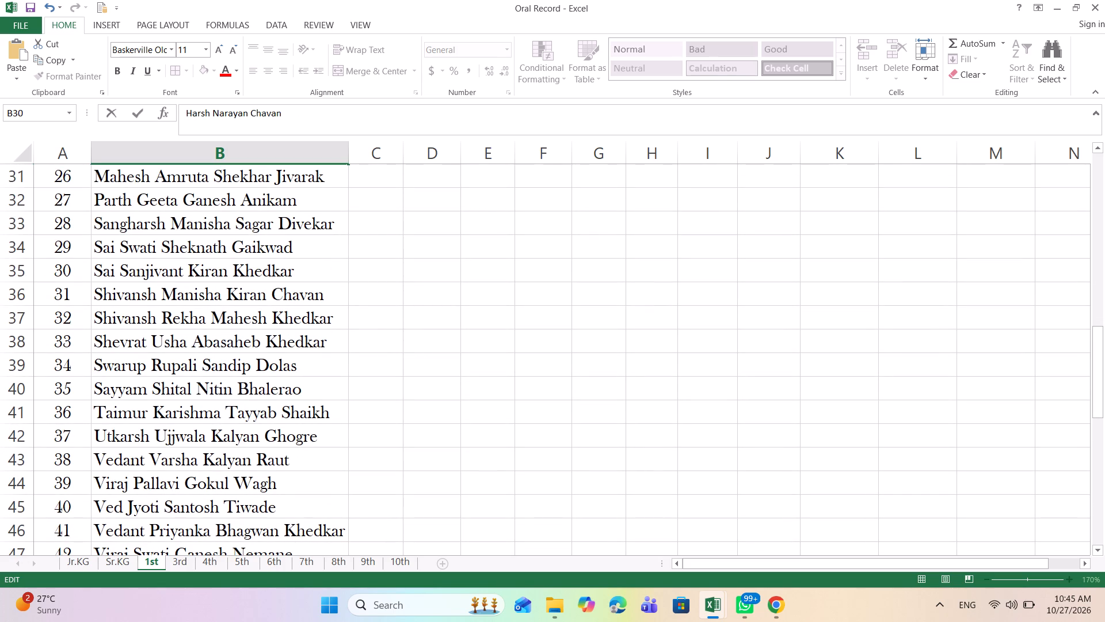
scroll(180, 198, "up", 1)
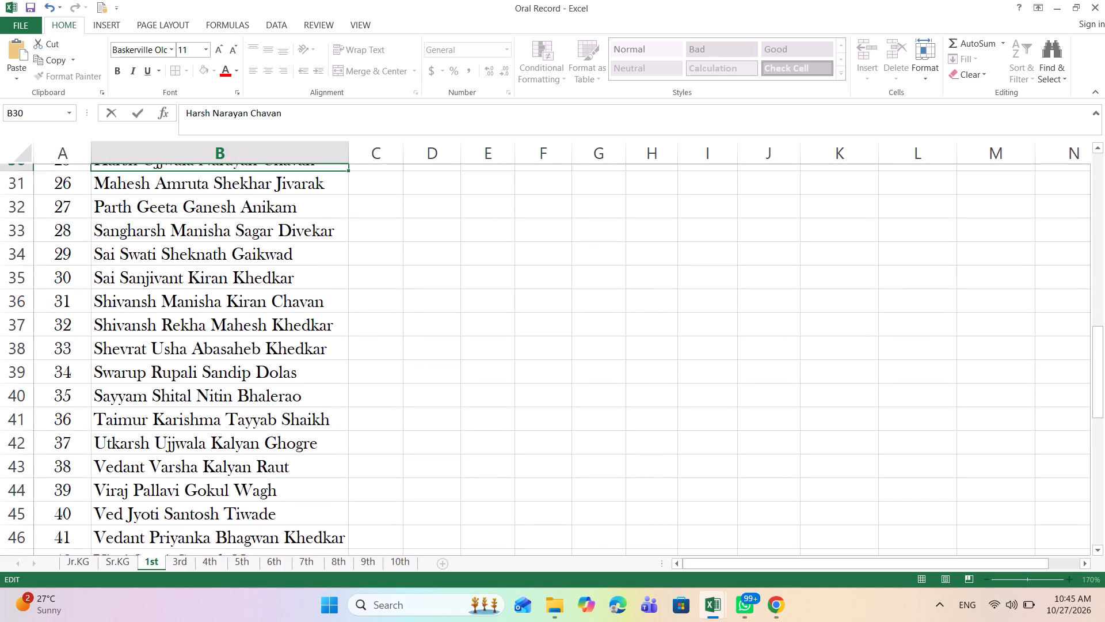
scroll(180, 198, "up", 1)
left_click(197, 226)
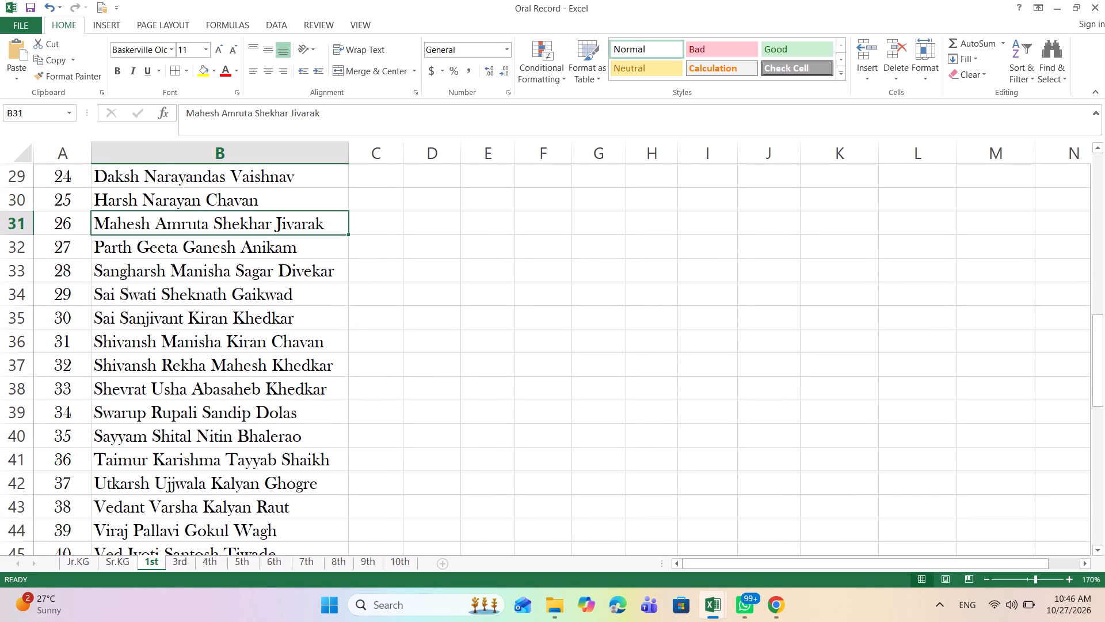
double_click(207, 224)
key("BackSpace")
key("BackSpace")
key("BackSpace")
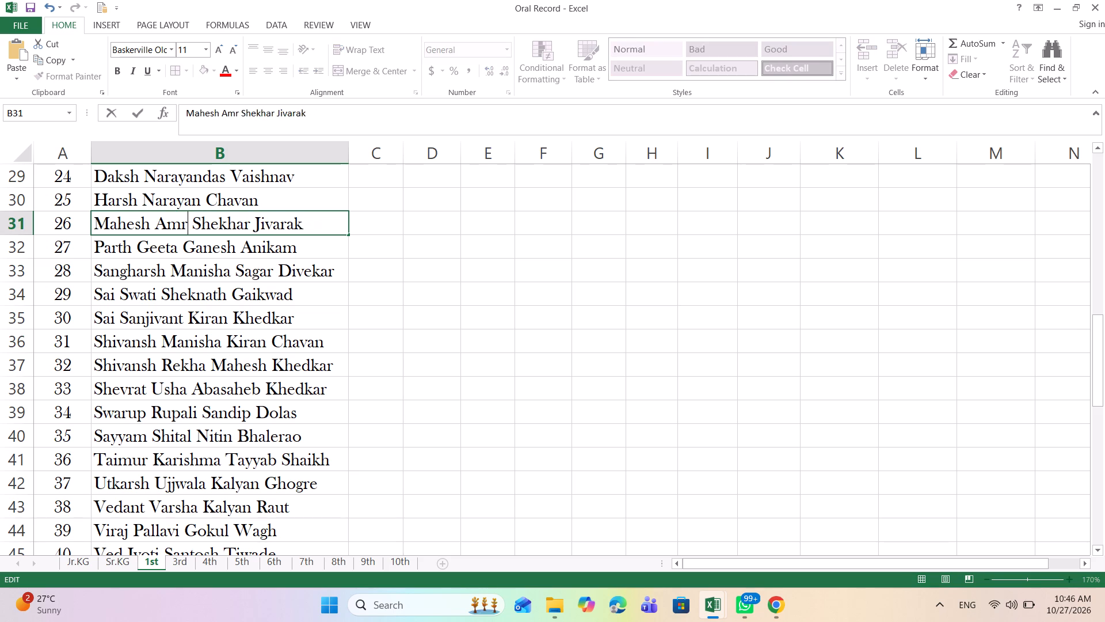
key("BackSpace")
key("BackSpace")
key("BackSpace")
key("BackSpace")
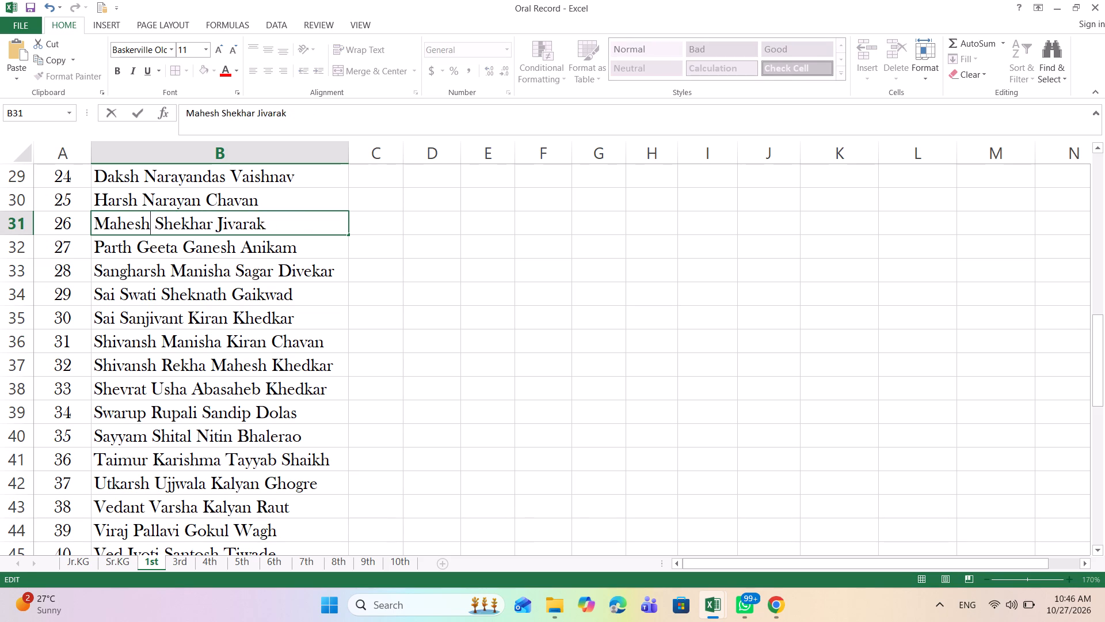
Remove the second word and its extra space from the student name in cell B32.
double_click(166, 251)
key("Right")
key("Right")
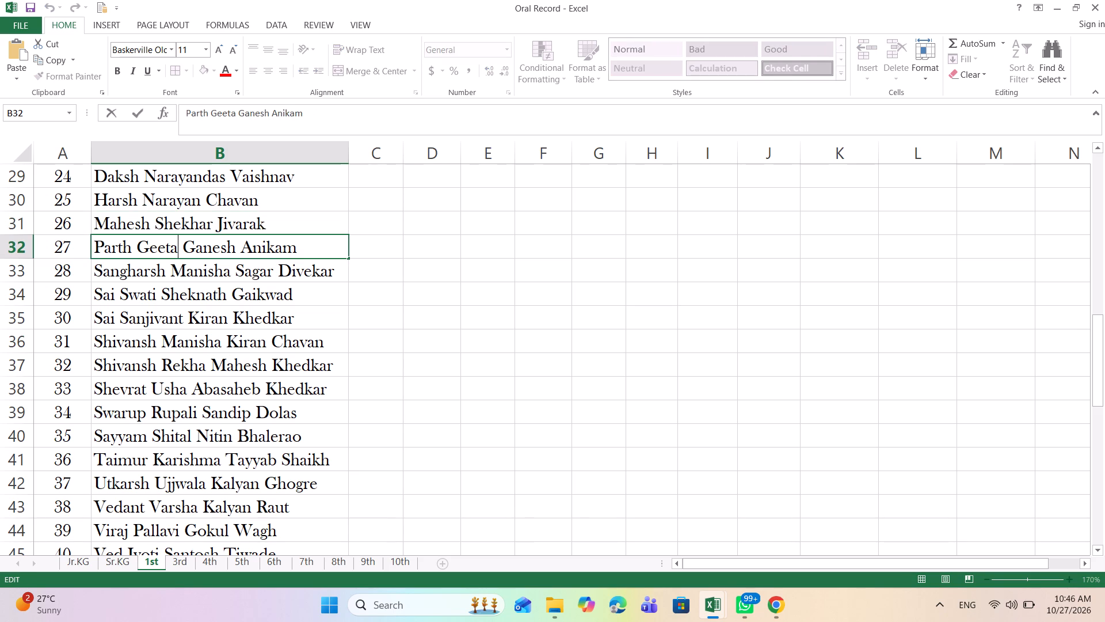
key("BackSpace")
key("BackSpace")
key("BackSpace")
key("BackSpace")
key("BackSpace")
key("BackSpace")
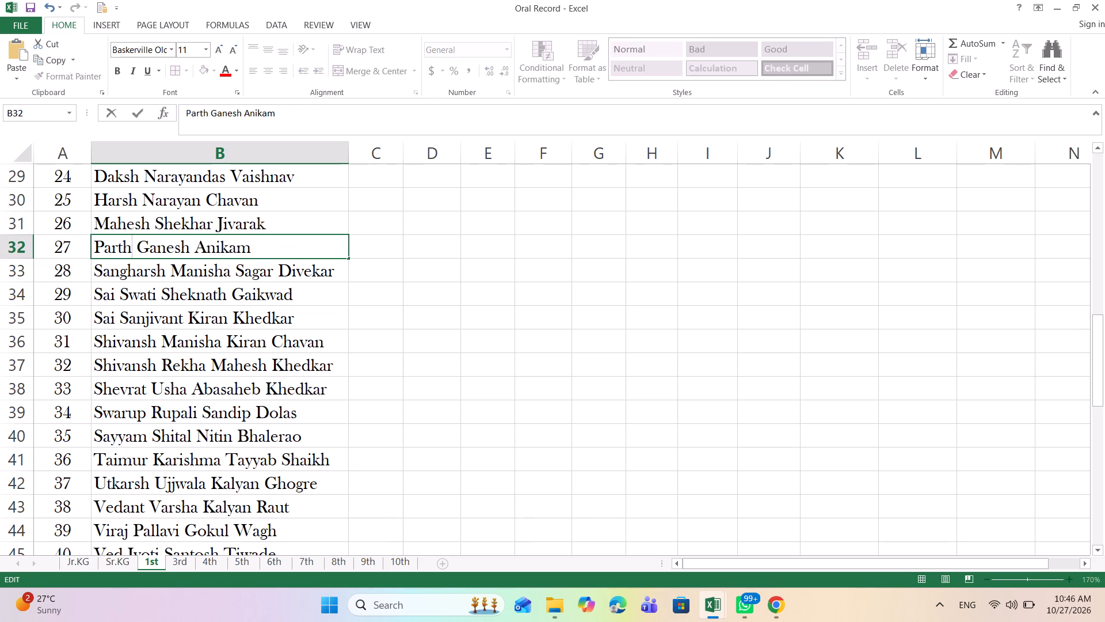
Remove the second word and its extra space from the student name in cell B33.
double_click(231, 272)
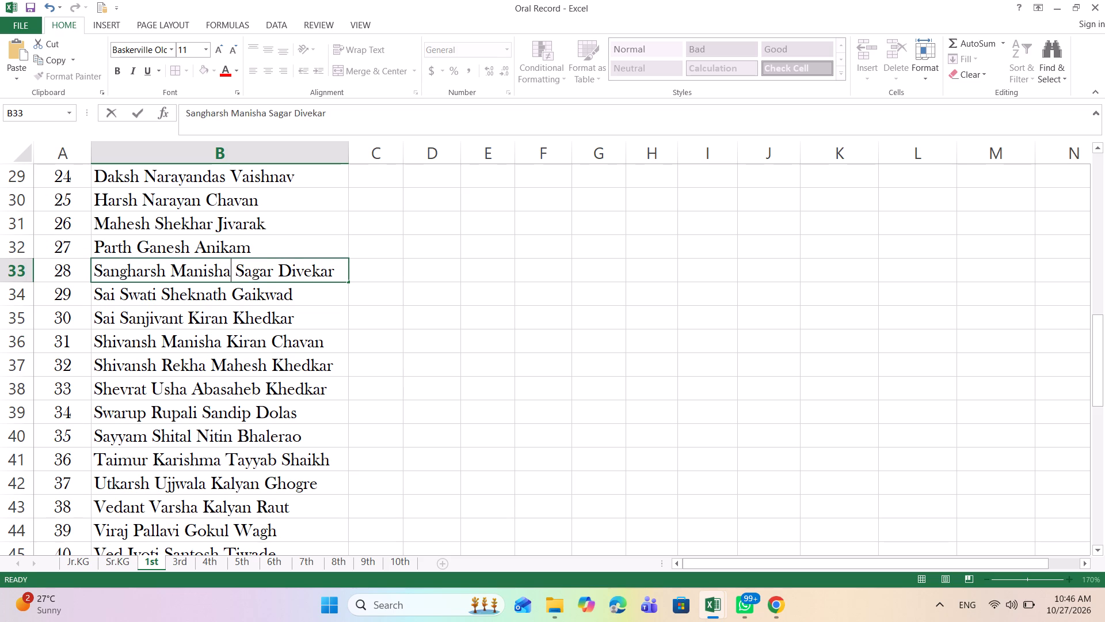
key("BackSpace")
key("BackSpace")
key("BackSpace")
key("BackSpace")
key("BackSpace")
key("BackSpace")
key("BackSpace")
key("BackSpace")
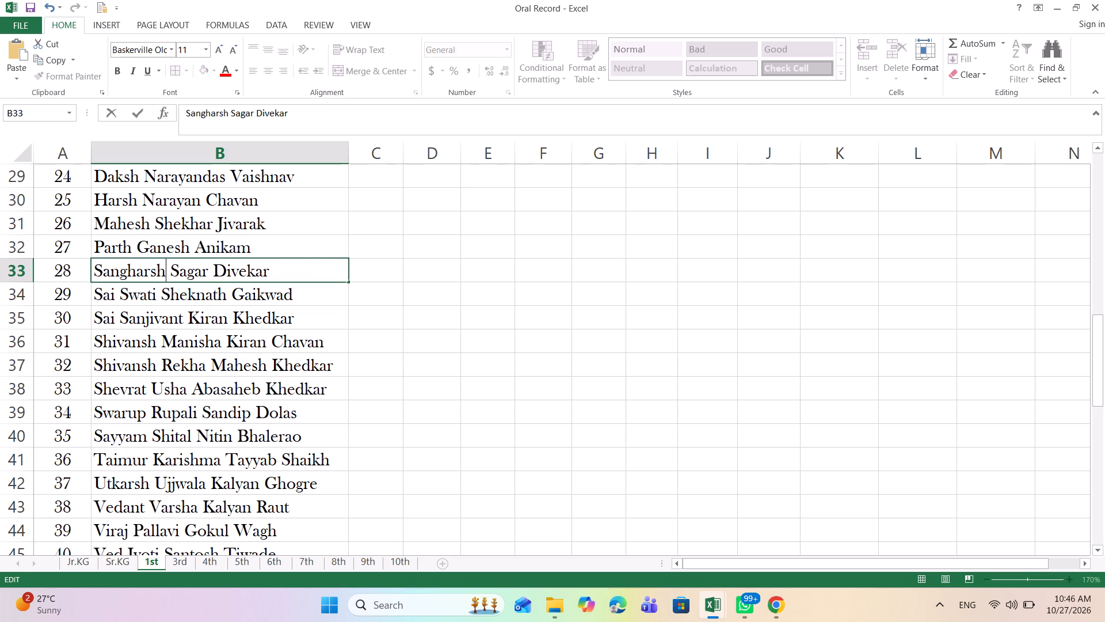
Remove the second word and its extra space from the student names in cells B34 and B35.
double_click(150, 297)
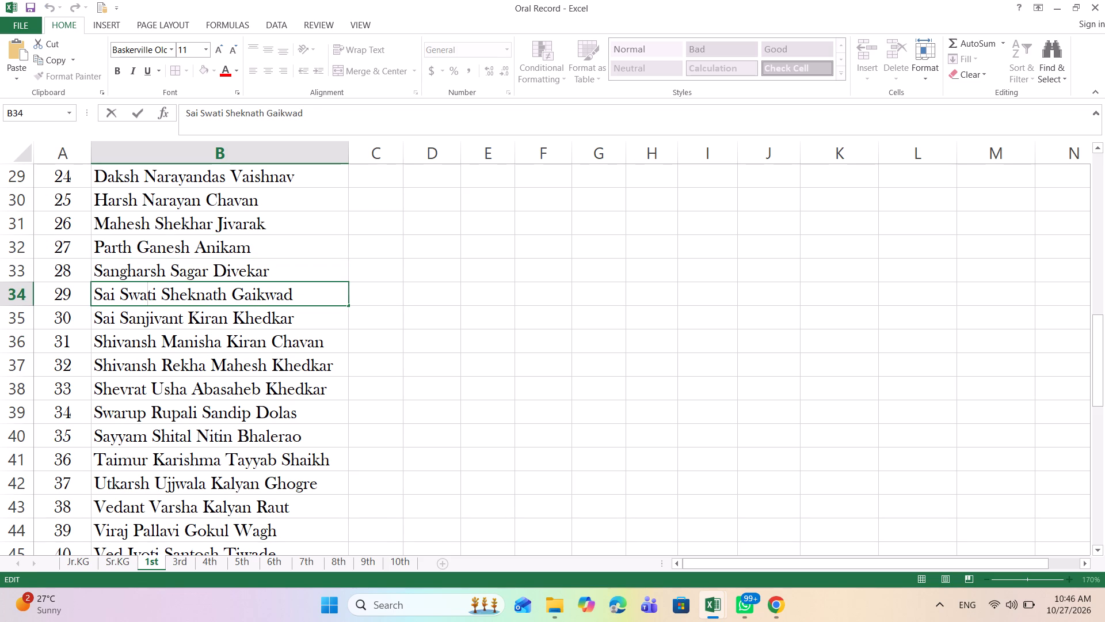
left_click_drag(155, 295, 119, 298)
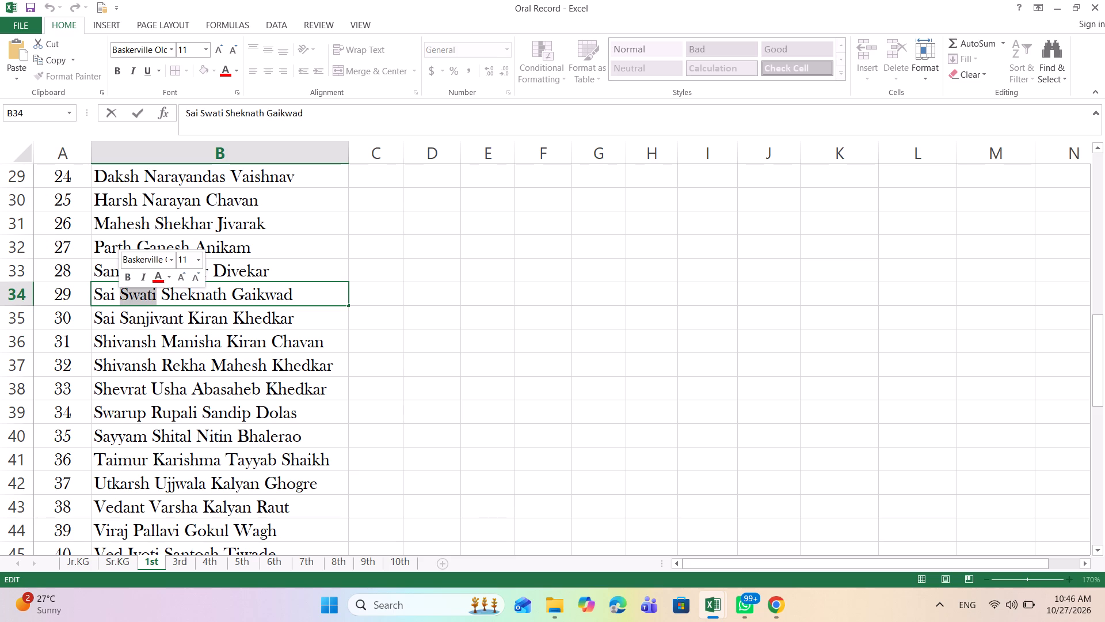
key("BackSpace")
key("BackSpace")
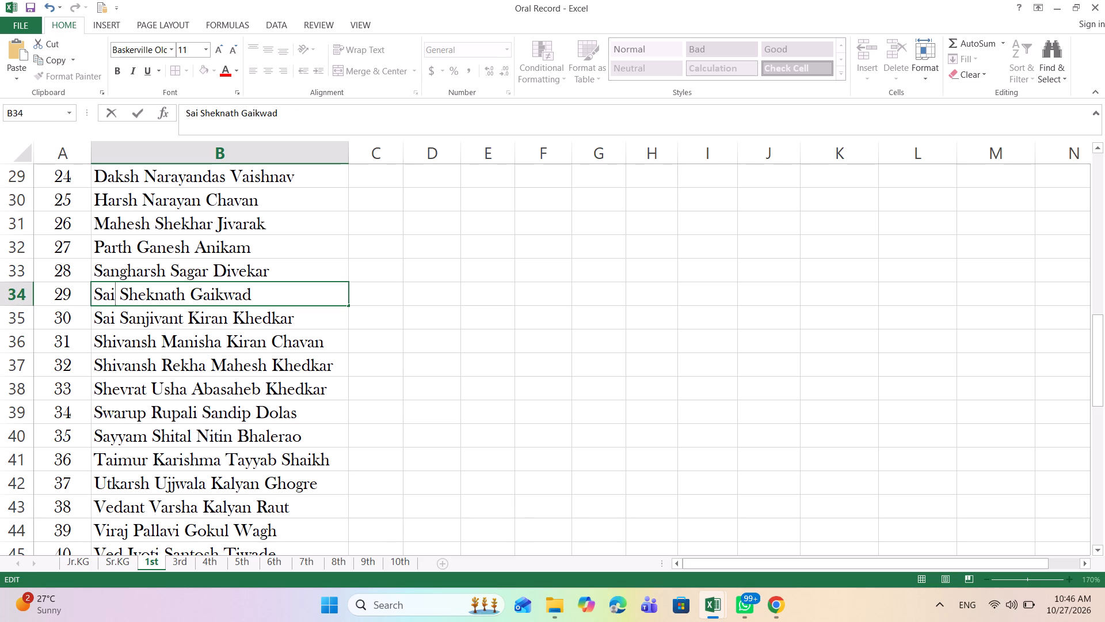
double_click(180, 318)
left_click_drag(182, 318, 132, 321)
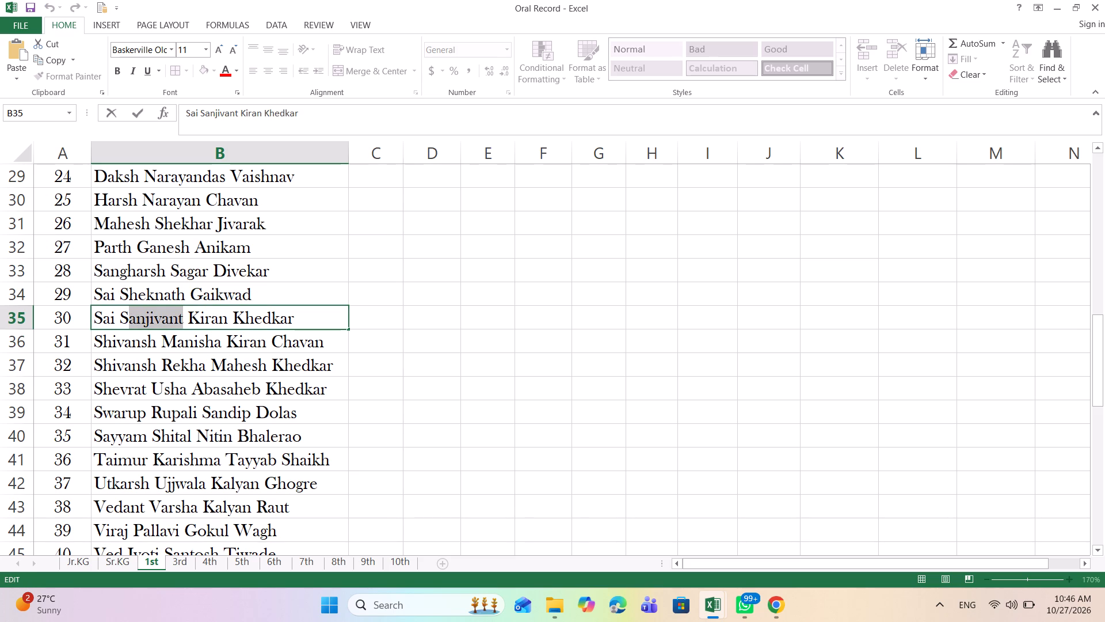
left_click_drag(132, 321, 121, 323)
key("BackSpace")
key("BackSpace")
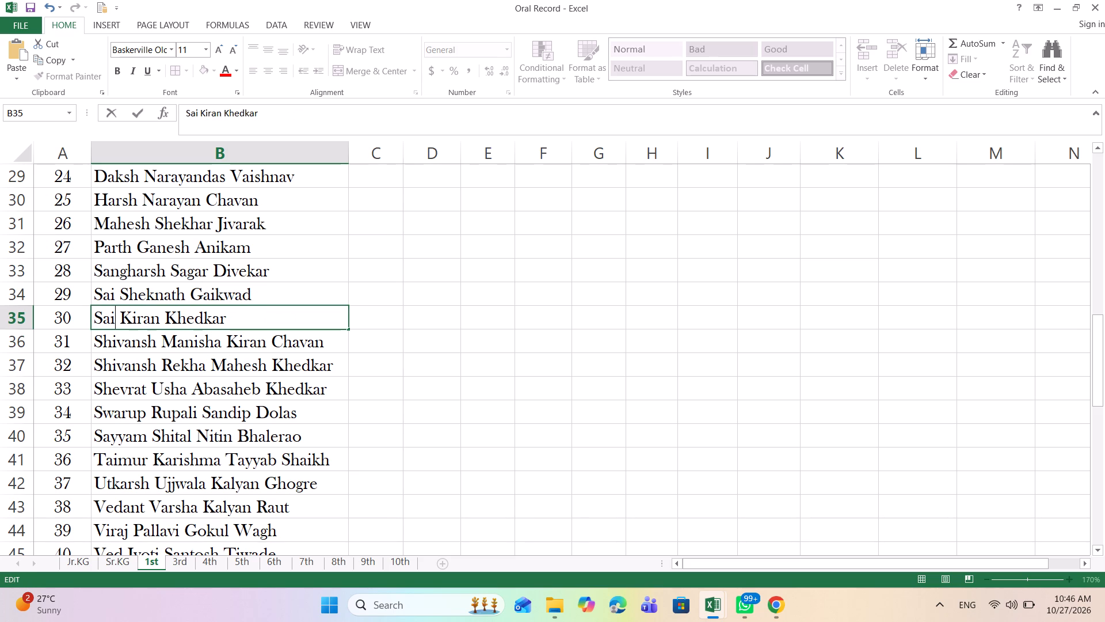
Remove the second word and its extra space from the student names in cells B36 and B37.
left_click_drag(225, 342, 223, 342)
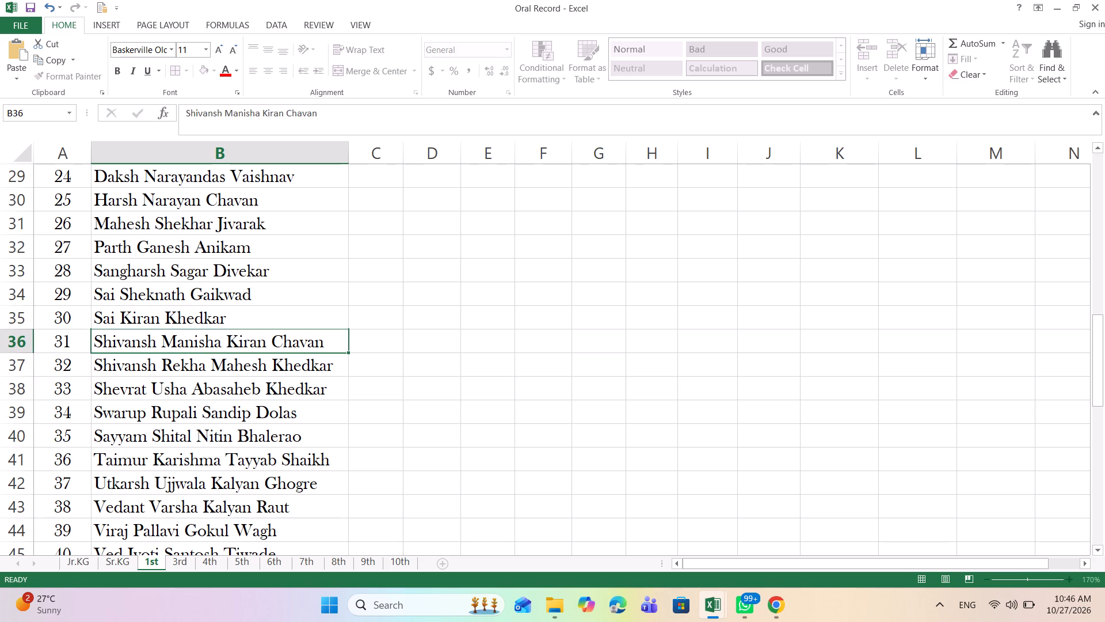
left_click_drag(223, 342, 222, 347)
double_click(222, 347)
left_click_drag(222, 347, 157, 351)
key("BackSpace")
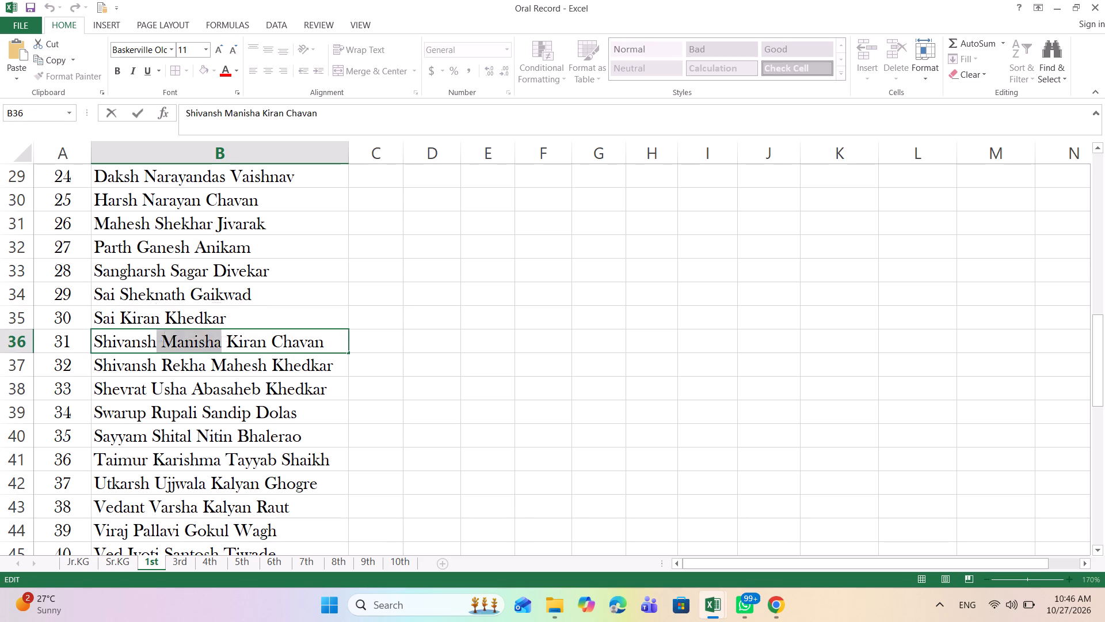
double_click(205, 367)
left_click_drag(205, 367, 158, 369)
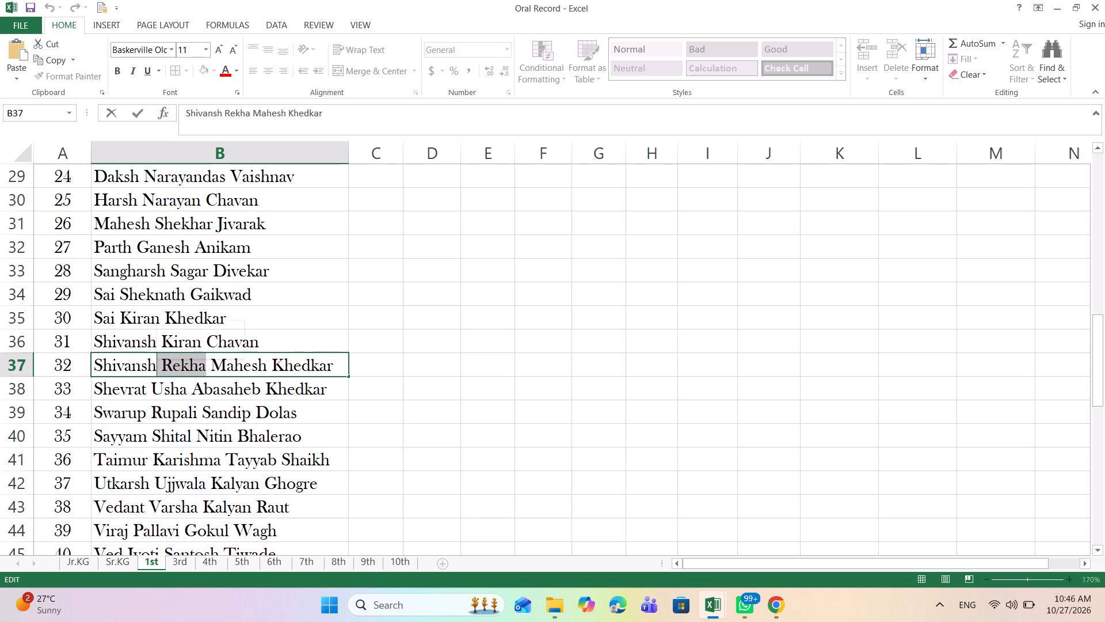
key("BackSpace")
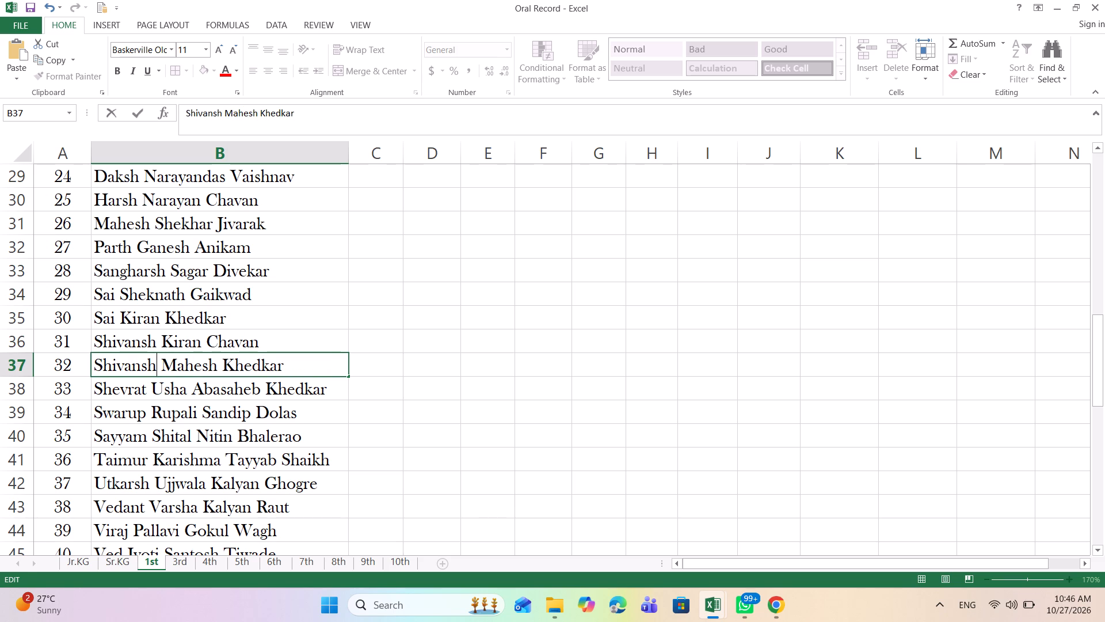
Remove the second word and its extra space from the student name in cell B38.
left_click_drag(186, 389, 172, 390)
double_click(186, 389)
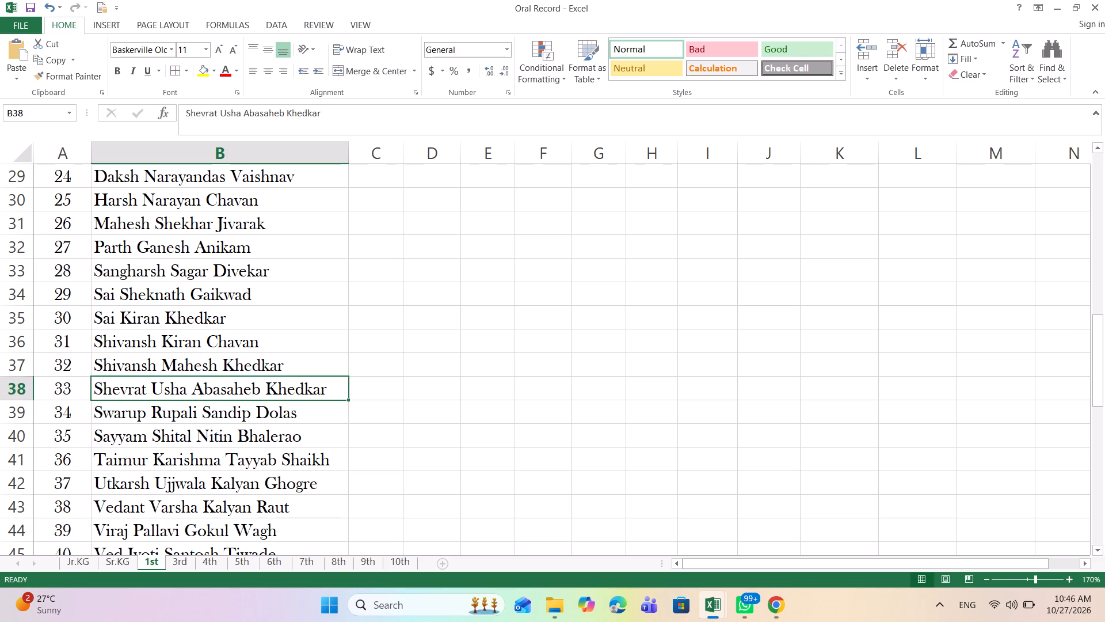
left_click_drag(186, 389, 151, 393)
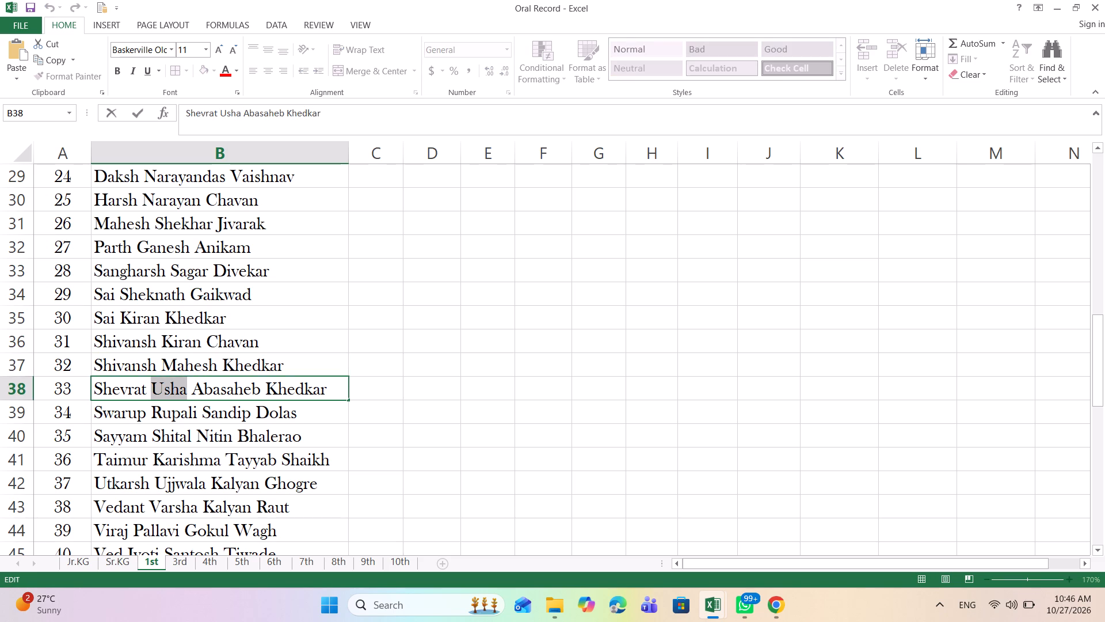
left_click_drag(151, 393, 147, 393)
key("BackSpace")
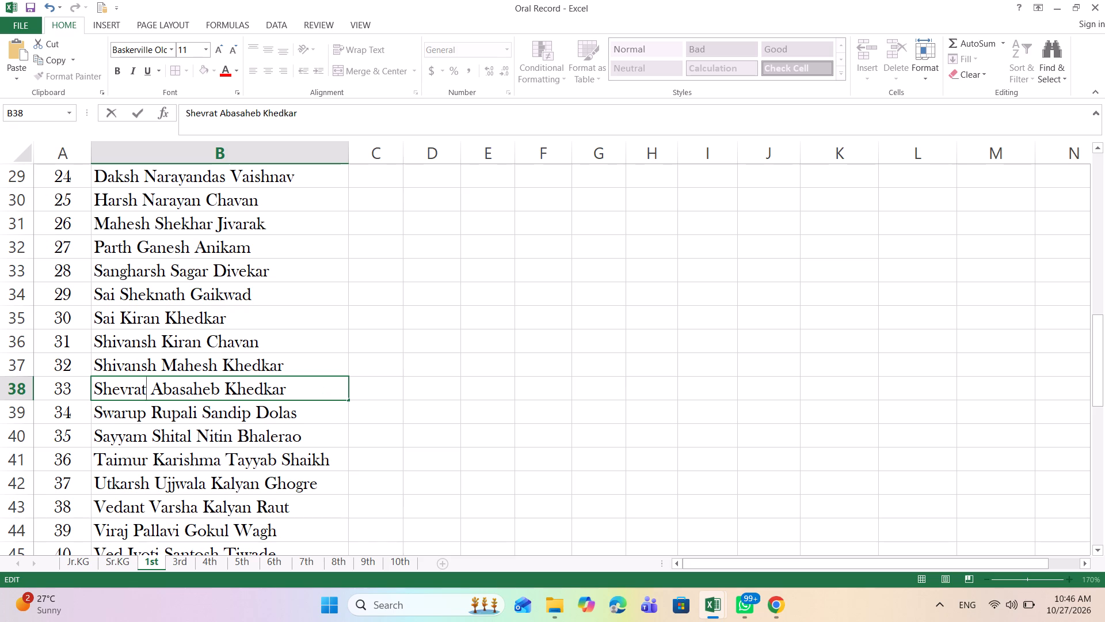
Remove the second word and its extra space from the student names in cells B39 and B40.
double_click(197, 412)
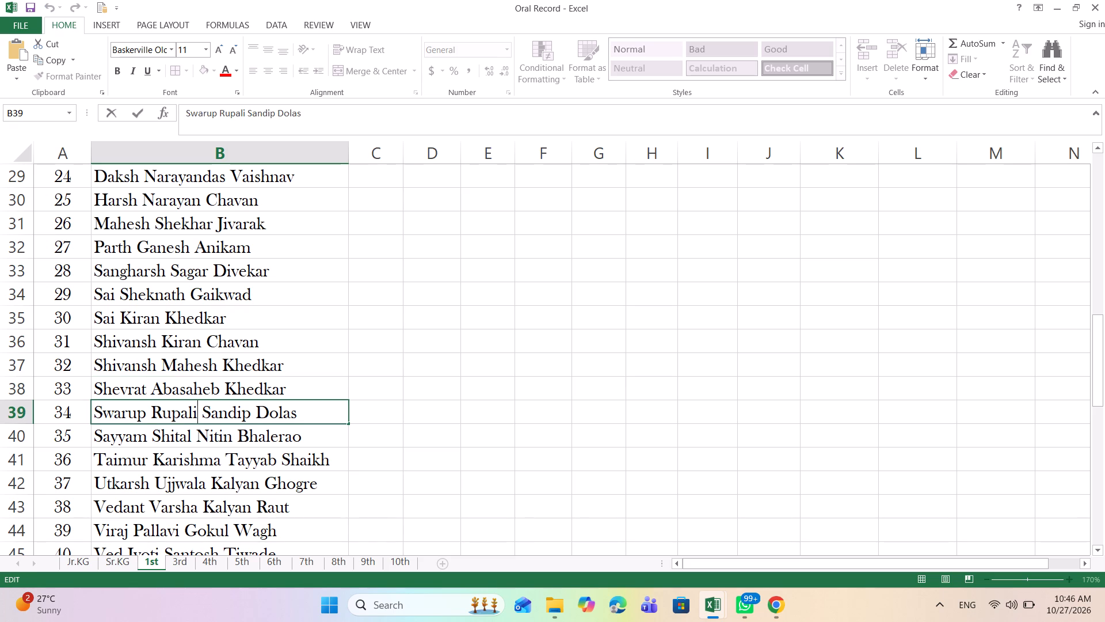
left_click_drag(200, 412, 150, 420)
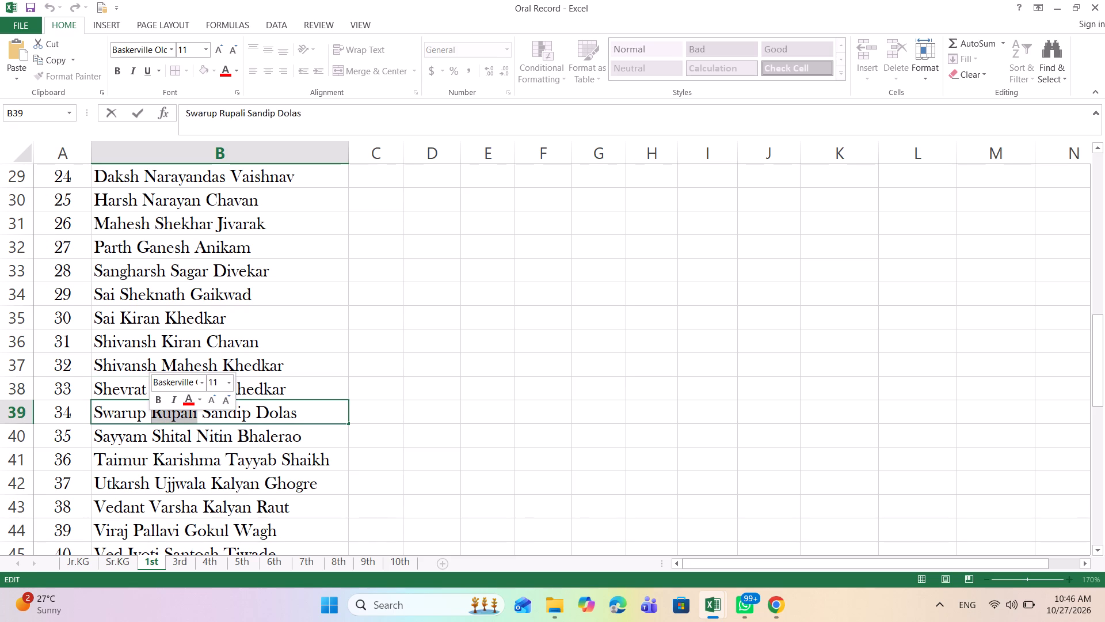
key("BackSpace")
key("BackSpace")
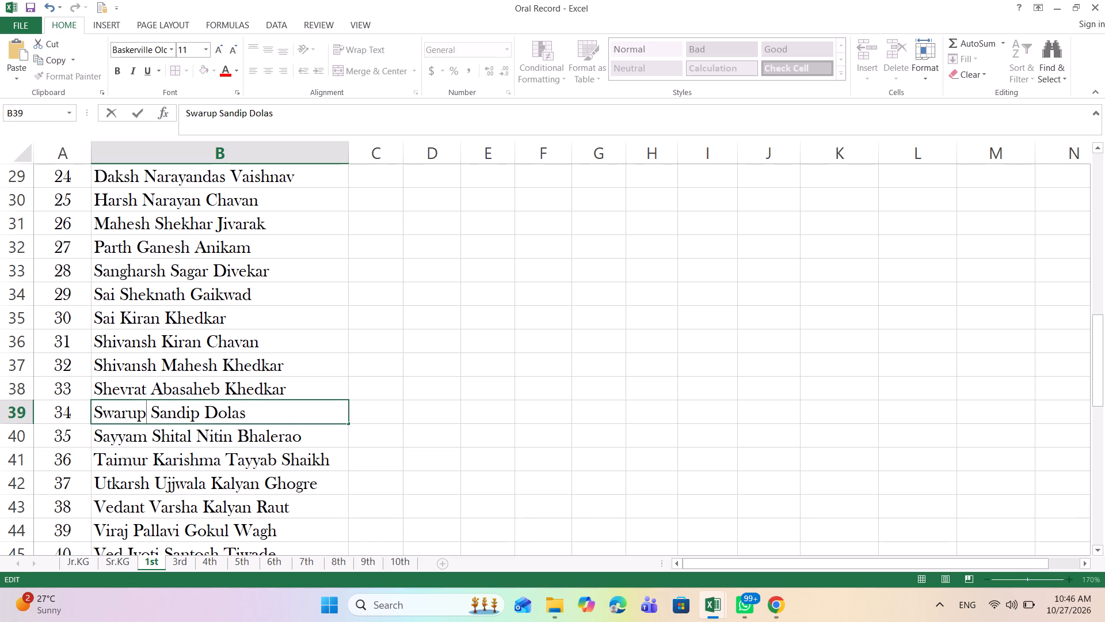
double_click(191, 435)
left_click_drag(191, 435, 142, 445)
key("BackSpace")
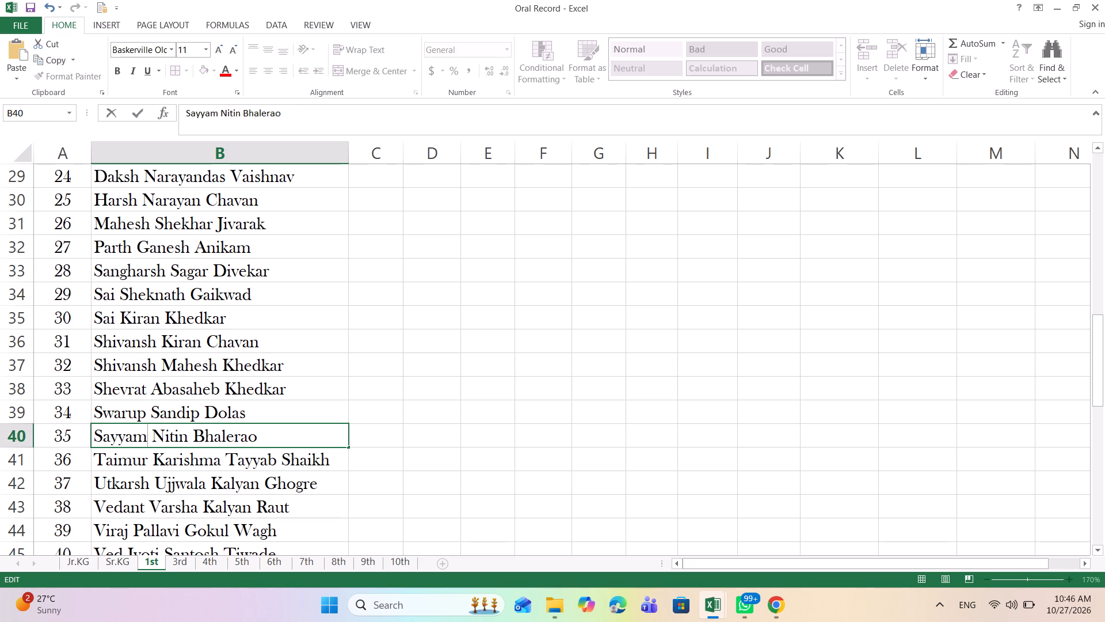
Remove the second word from the student name in cell B41.
left_click(224, 458)
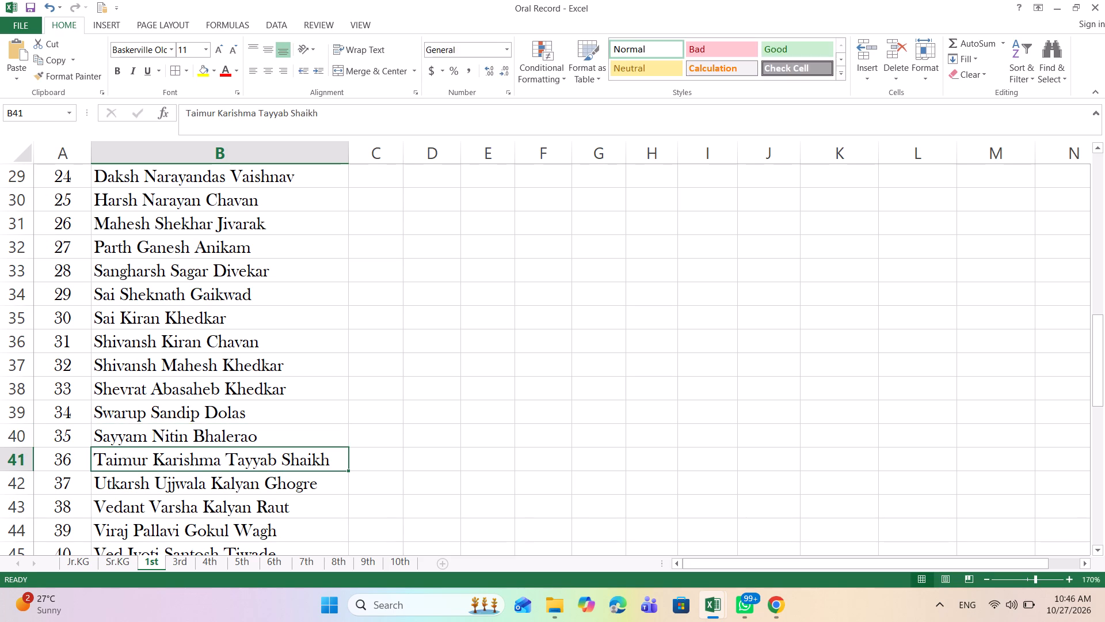
double_click(223, 462)
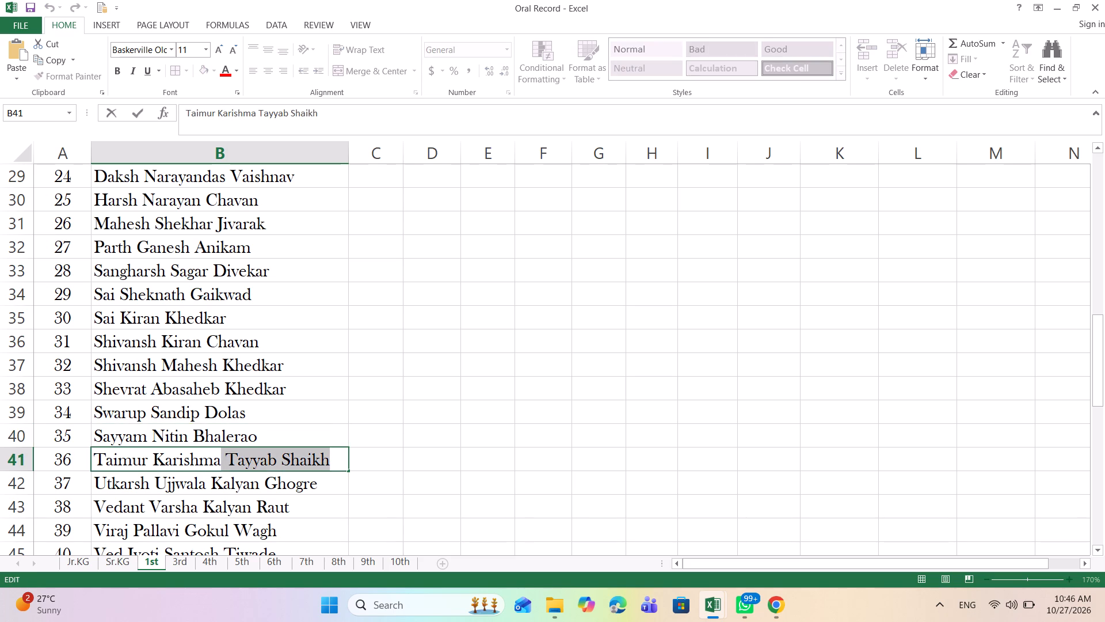
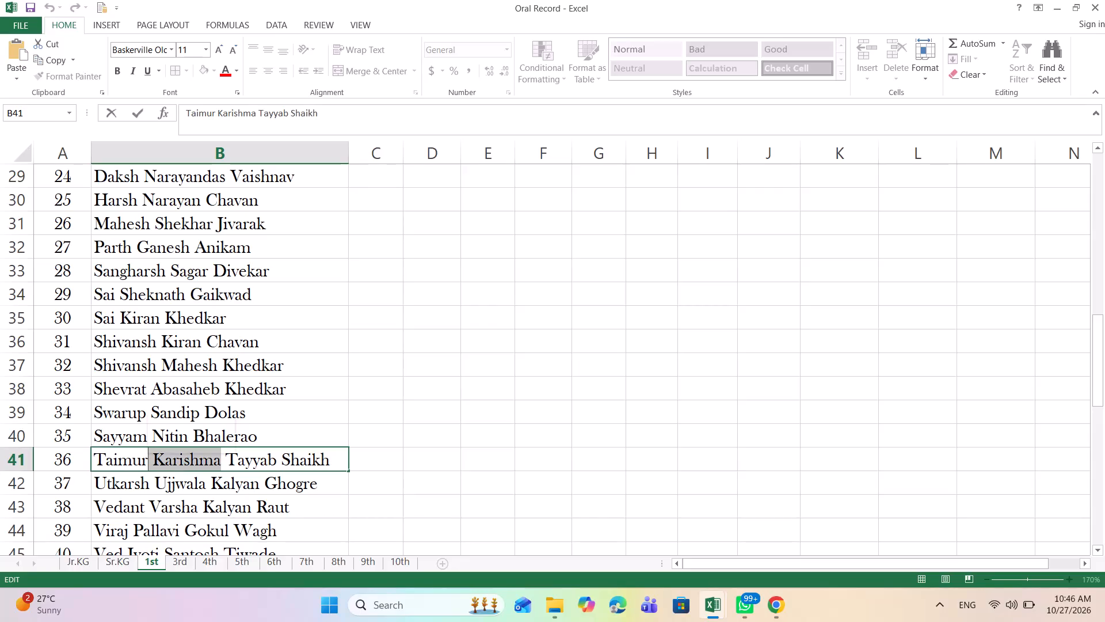
Remove the second word and its extra space from the student names in cells B41 and B42.
key("BackSpace")
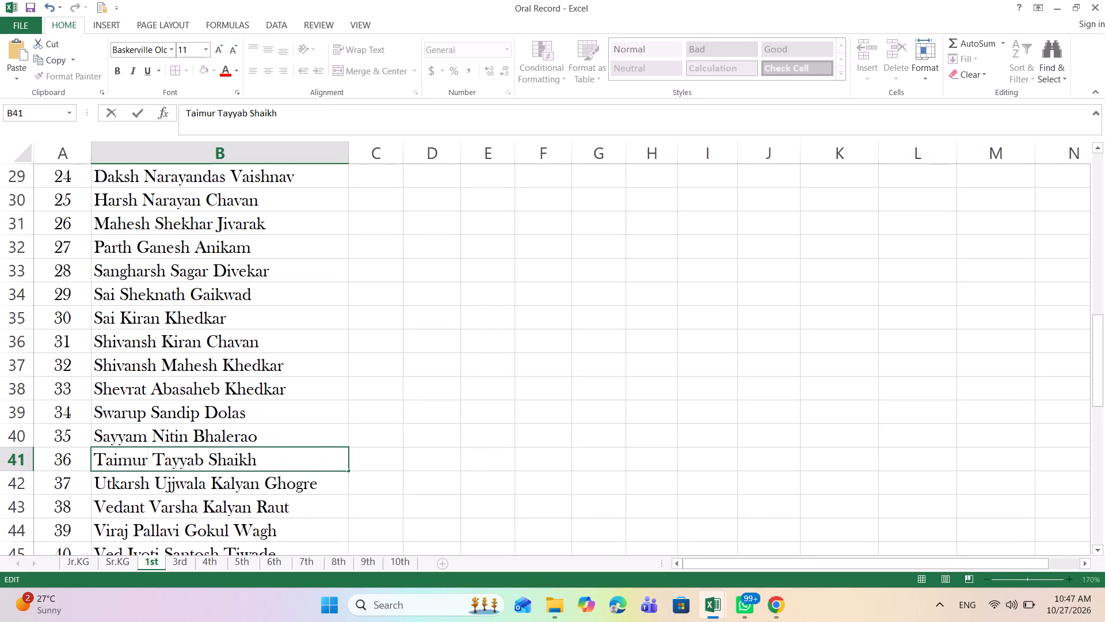
left_click(208, 485)
left_click_drag(208, 485, 180, 487)
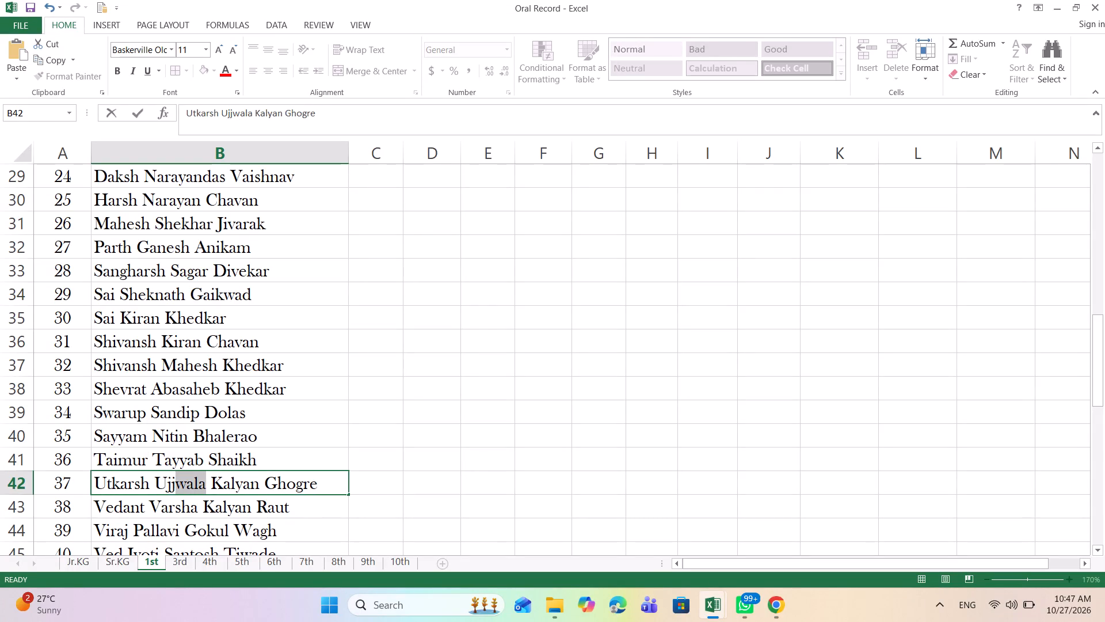
left_click_drag(180, 487, 150, 489)
left_click_drag(150, 489, 150, 488)
key("BackSpace")
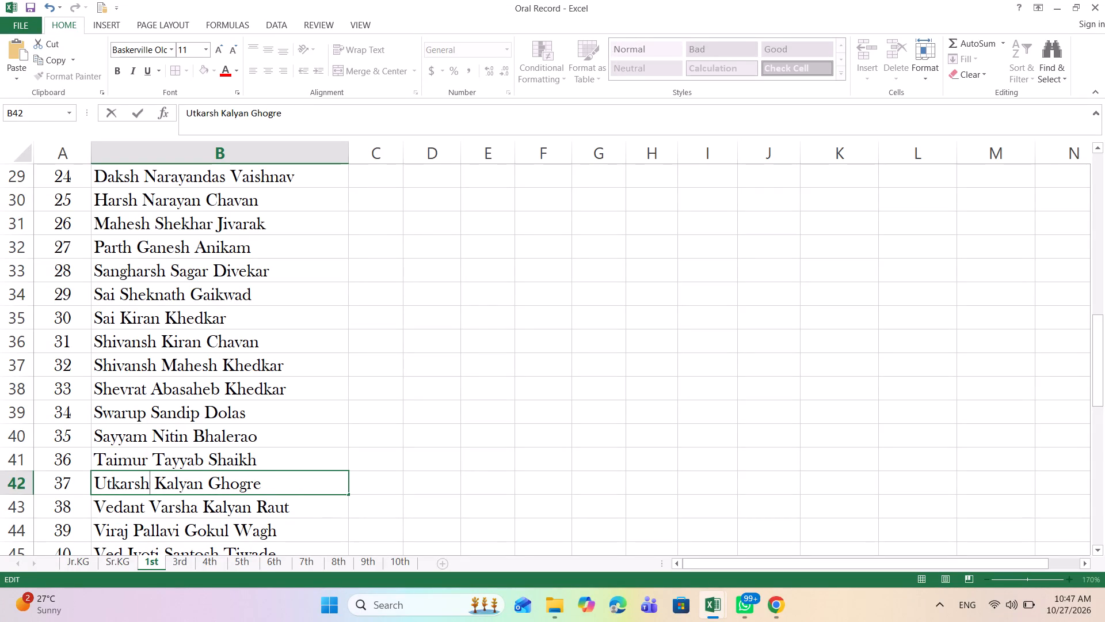
Remove the second word and its extra space from the student names in cells B43 and B44.
scroll(322, 422, "down", 4)
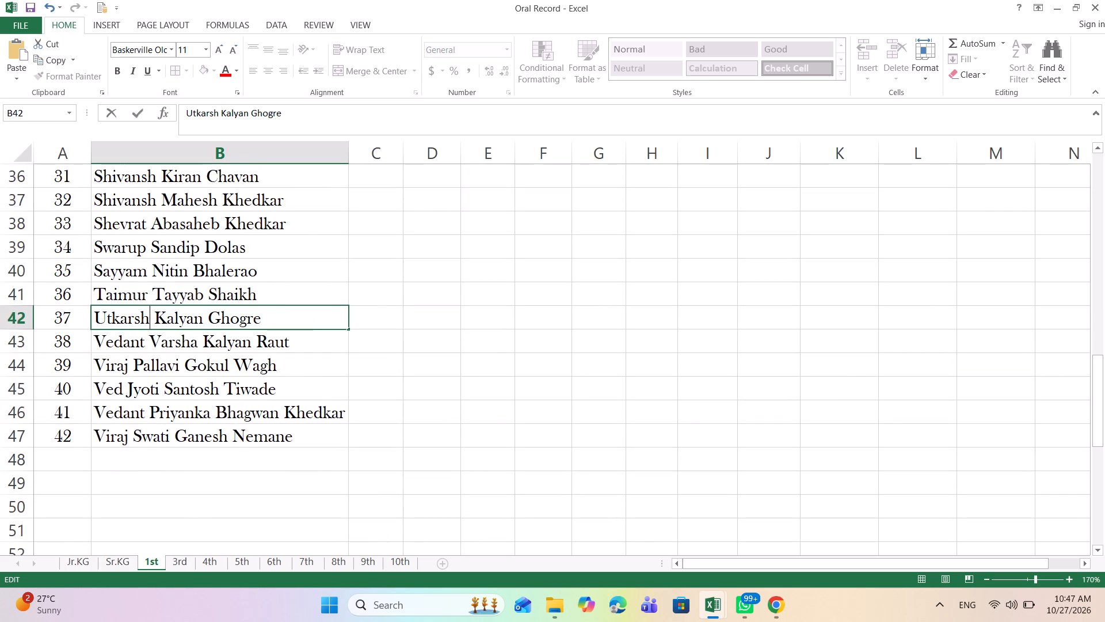
left_click(201, 340)
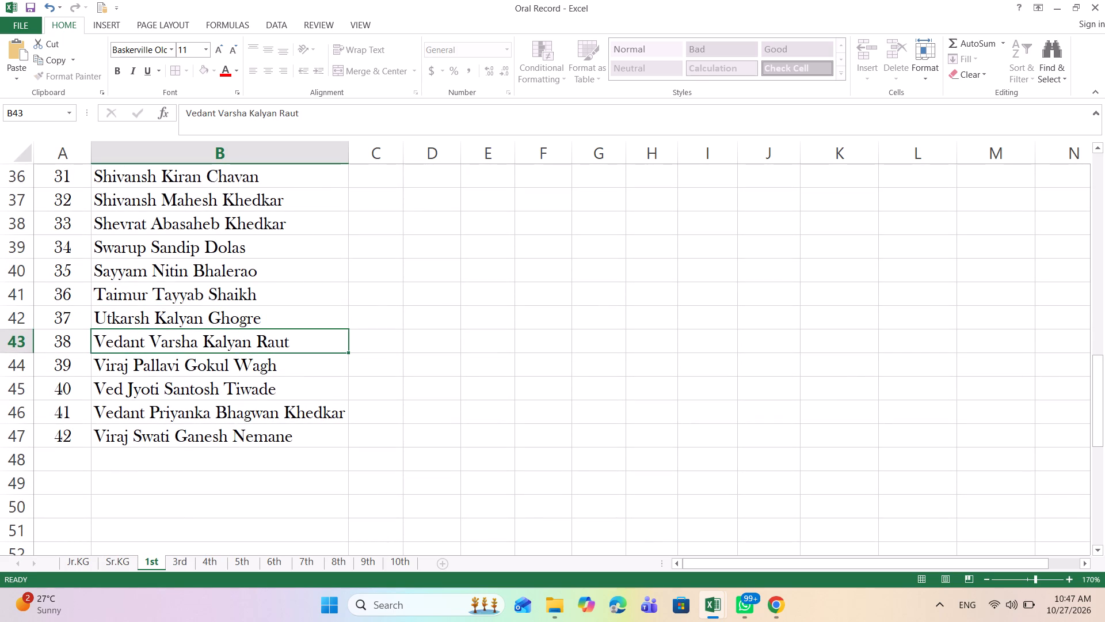
left_click(197, 341)
double_click(193, 343)
left_click_drag(197, 344, 146, 351)
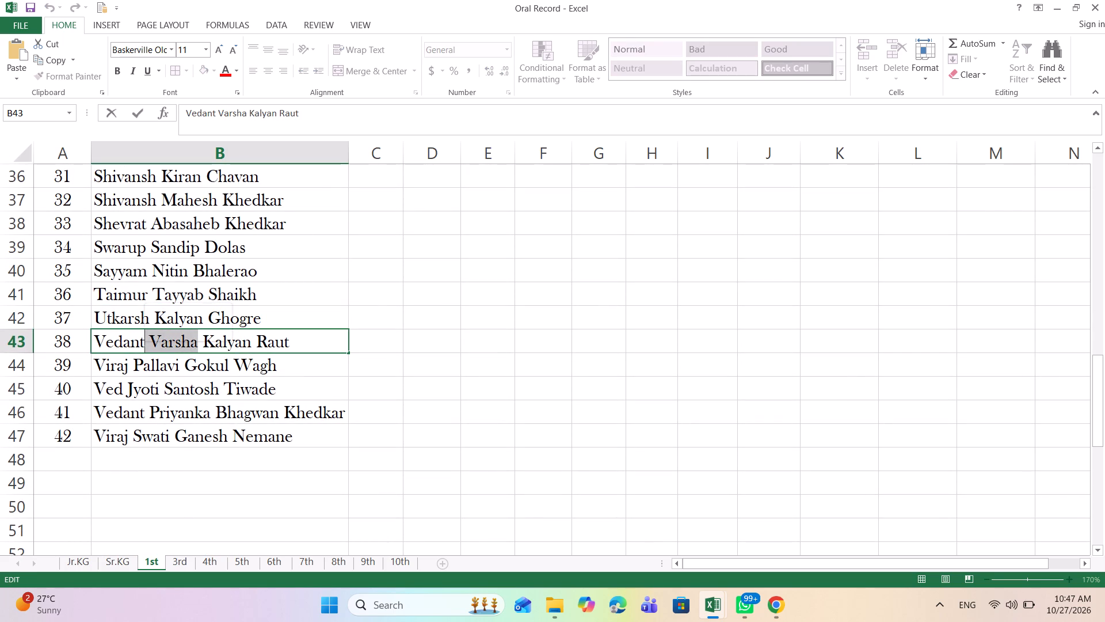
key("BackSpace")
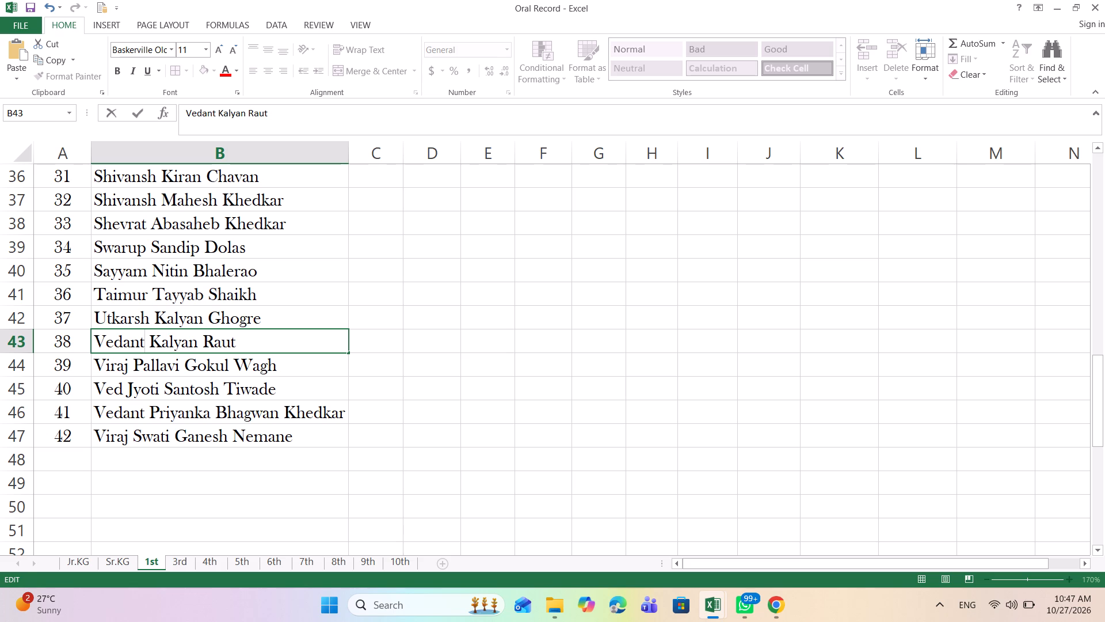
left_click(178, 367)
double_click(180, 368)
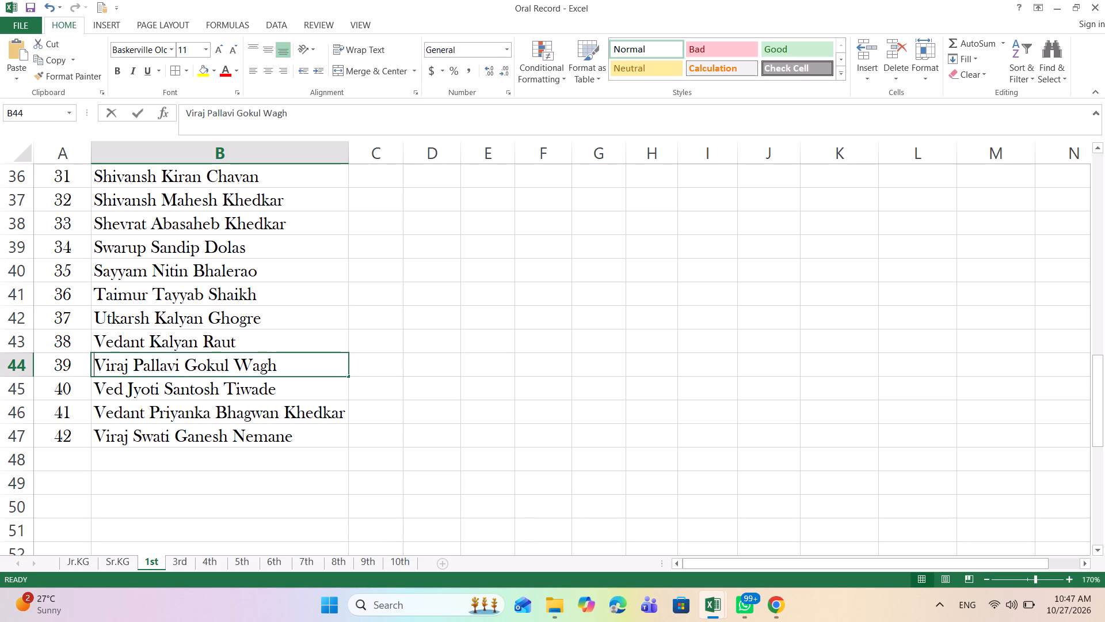
left_click_drag(180, 368, 134, 373)
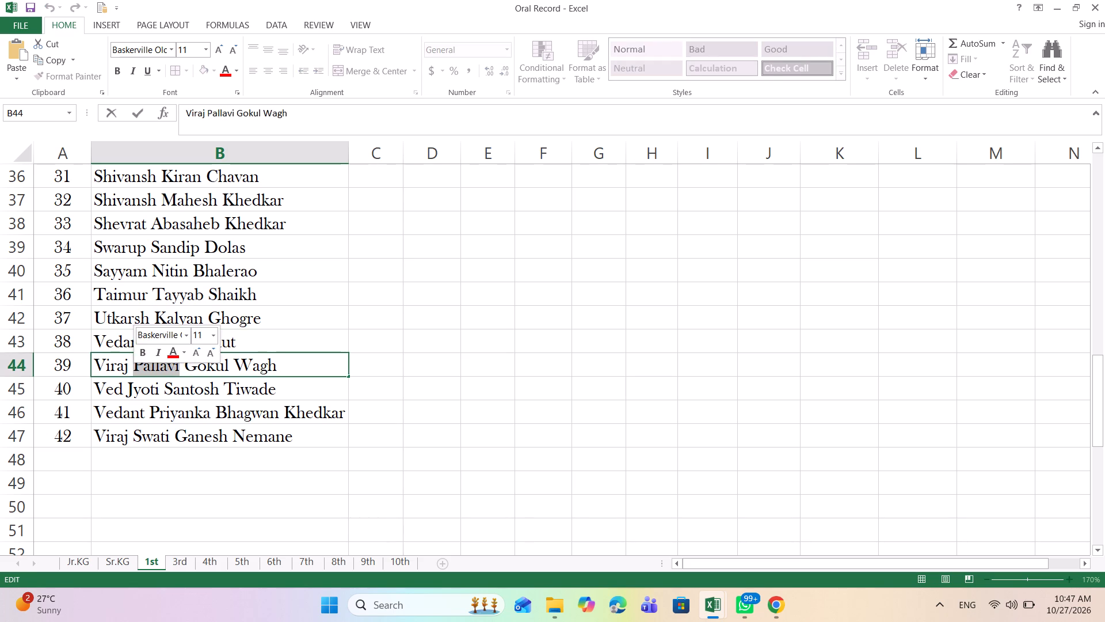
key("BackSpace")
key("BackSpace")
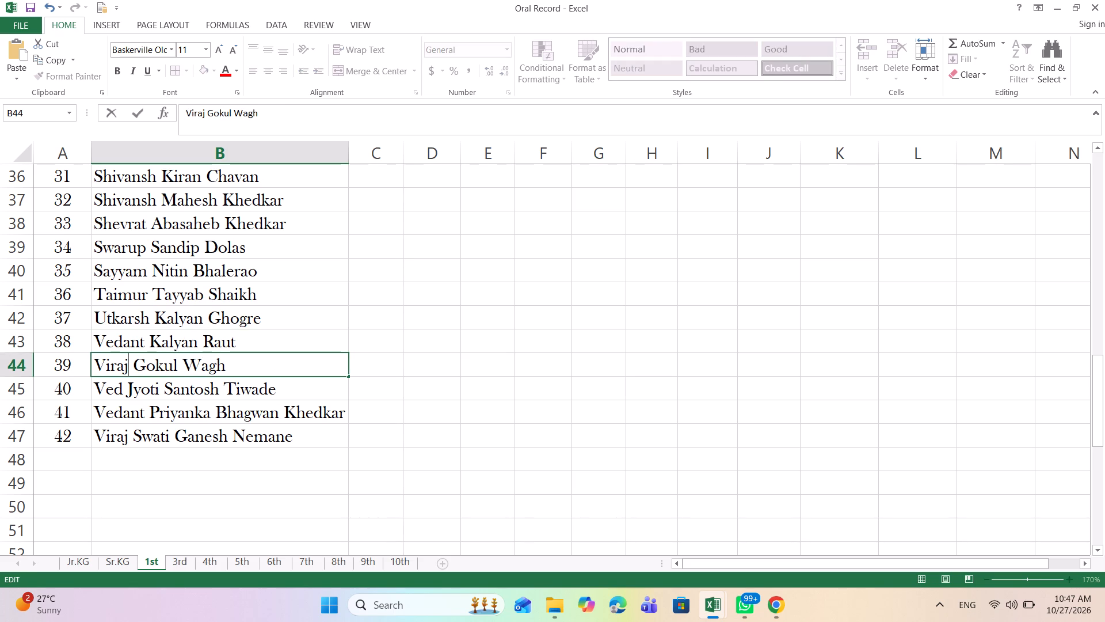
Remove the second word and its extra space from the student name in cell B45.
double_click(157, 394)
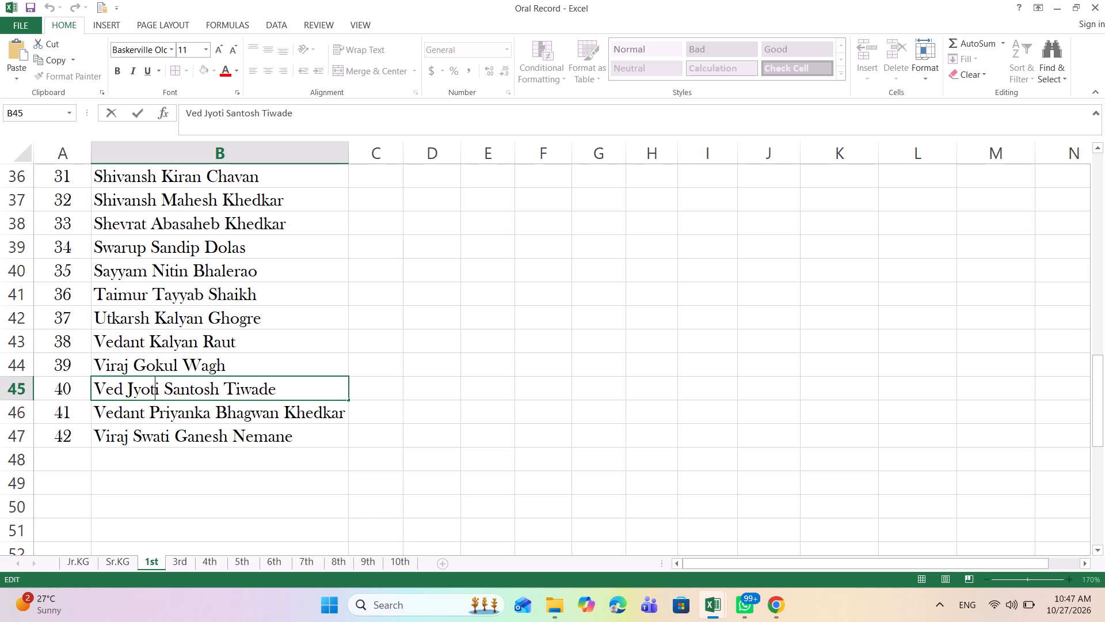
left_click(157, 394)
key("Right")
key("BackSpace")
key("BackSpace")
key("BackSpace")
key("BackSpace")
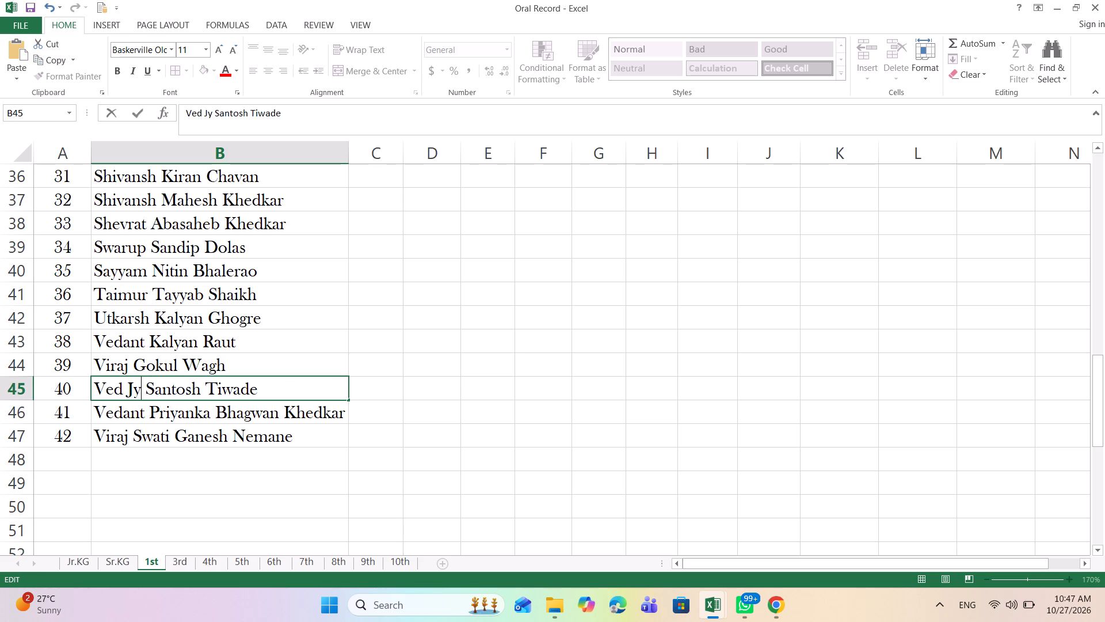
key("BackSpace")
key("BackSpace")
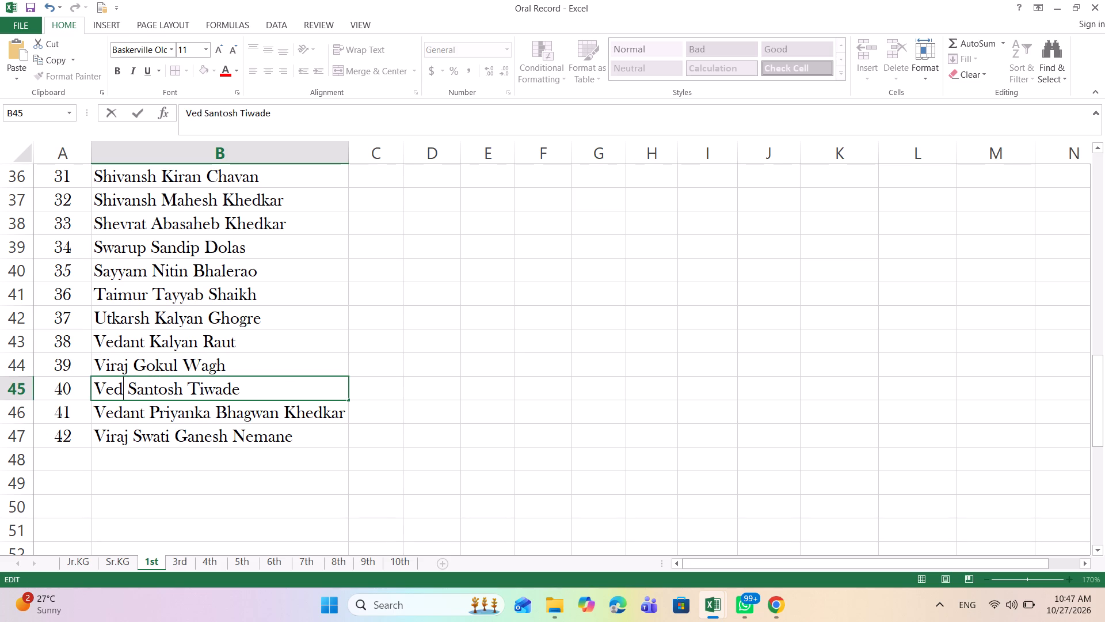
Remove the second word from the student name in cell B46, keeping a single space between the remaining words.
double_click(214, 418)
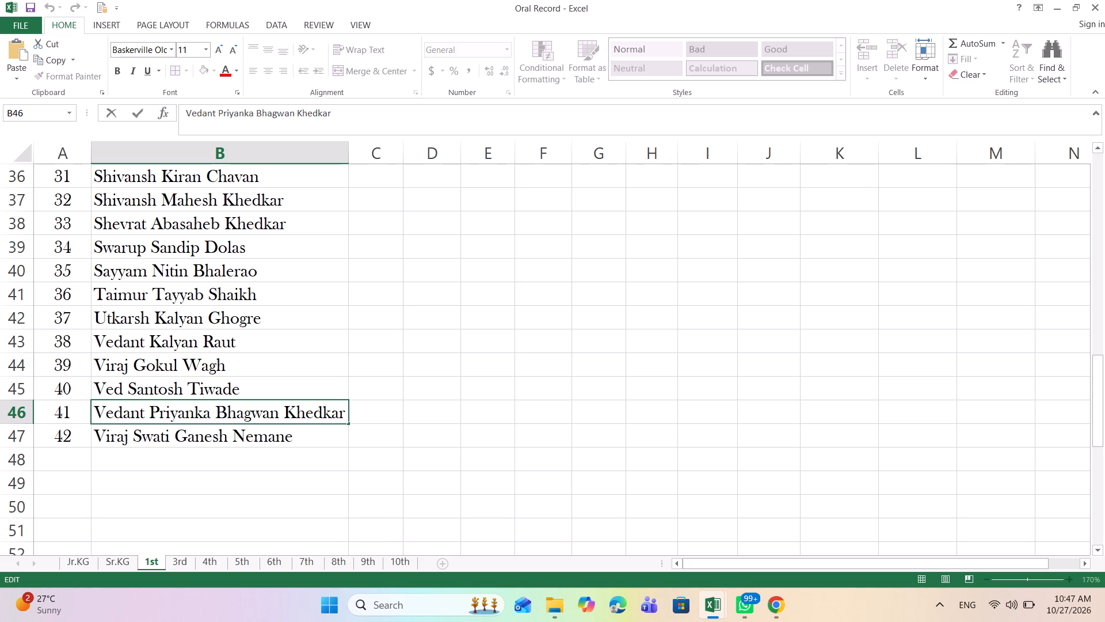
key("BackSpace")
key("BackSpace")
key("BackSpace")
key("BackSpace")
key("BackSpace")
key("BackSpace")
key("BackSpace")
key("BackSpace")
key("BackSpace")
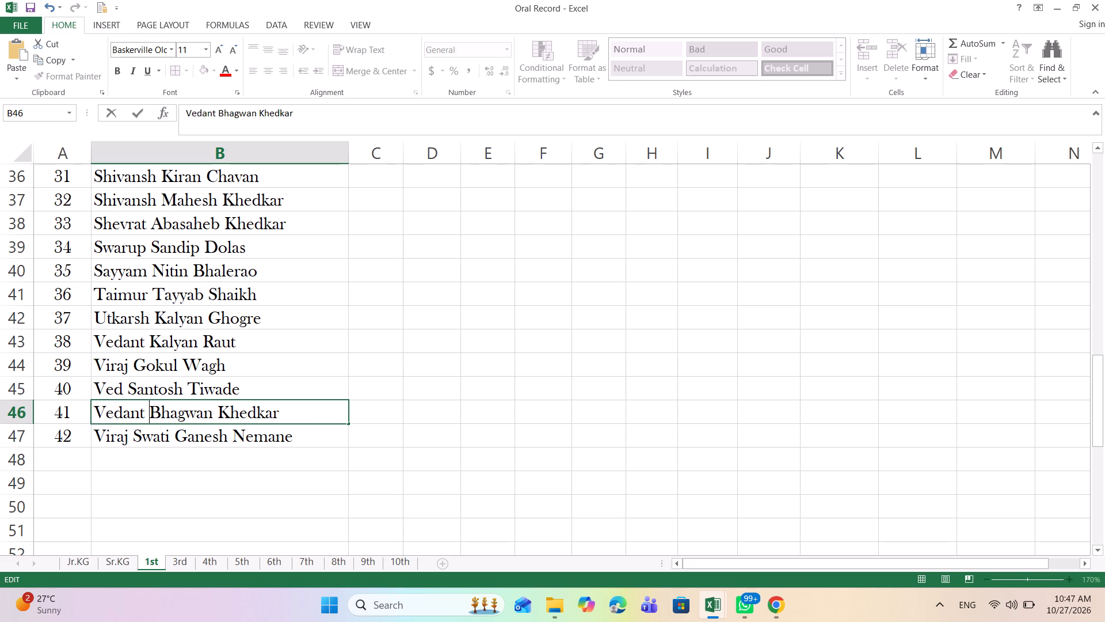
key("BackSpace")
key("space")
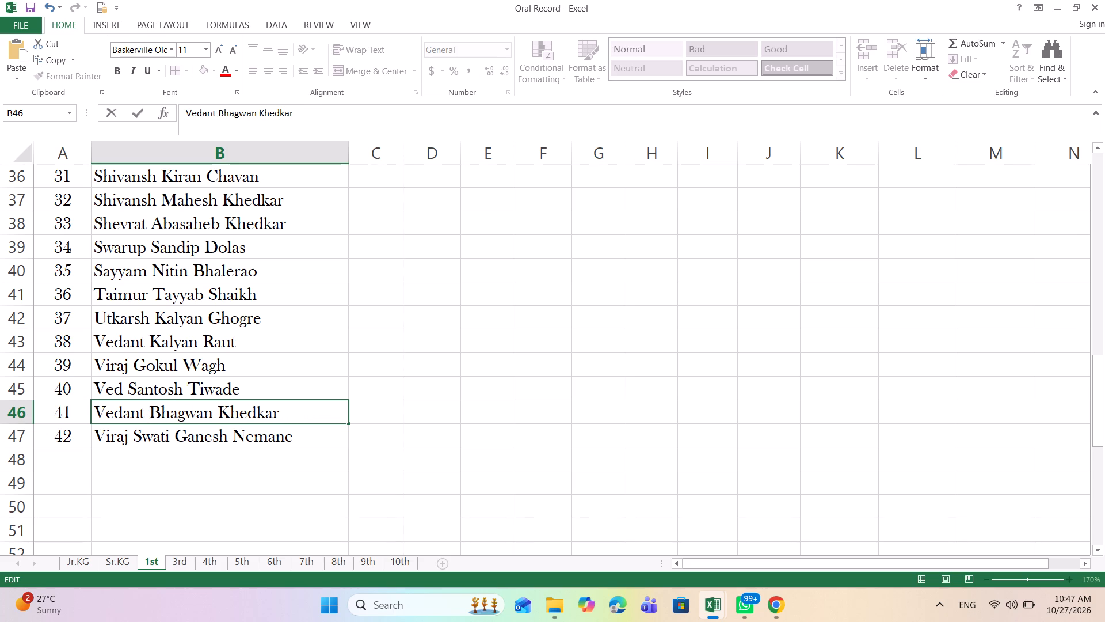
Remove the second word and its extra space from the student name in cell B47.
double_click(169, 441)
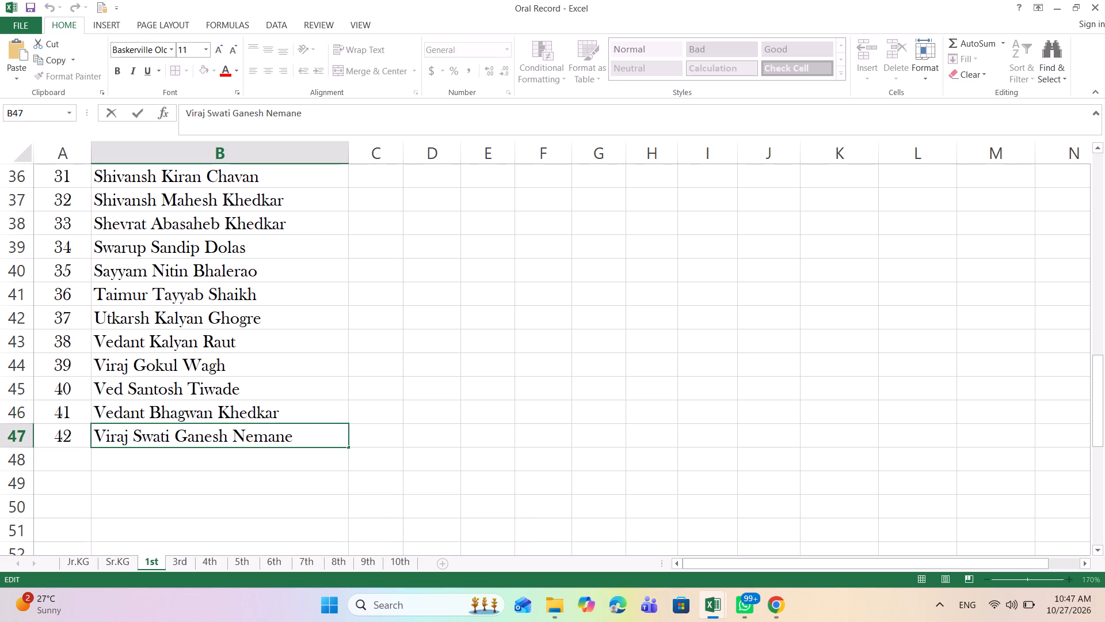
key("BackSpace")
key("BackSpace")
key("BackSpace")
key("BackSpace")
key("BackSpace")
key("BackSpace")
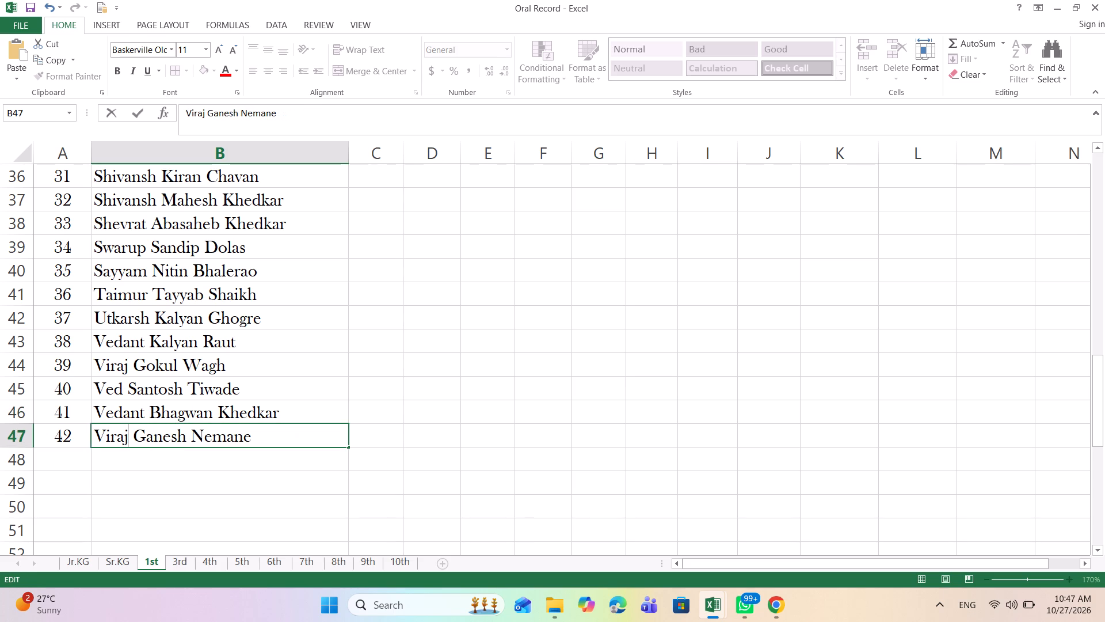
scroll(169, 441, "up", 6)
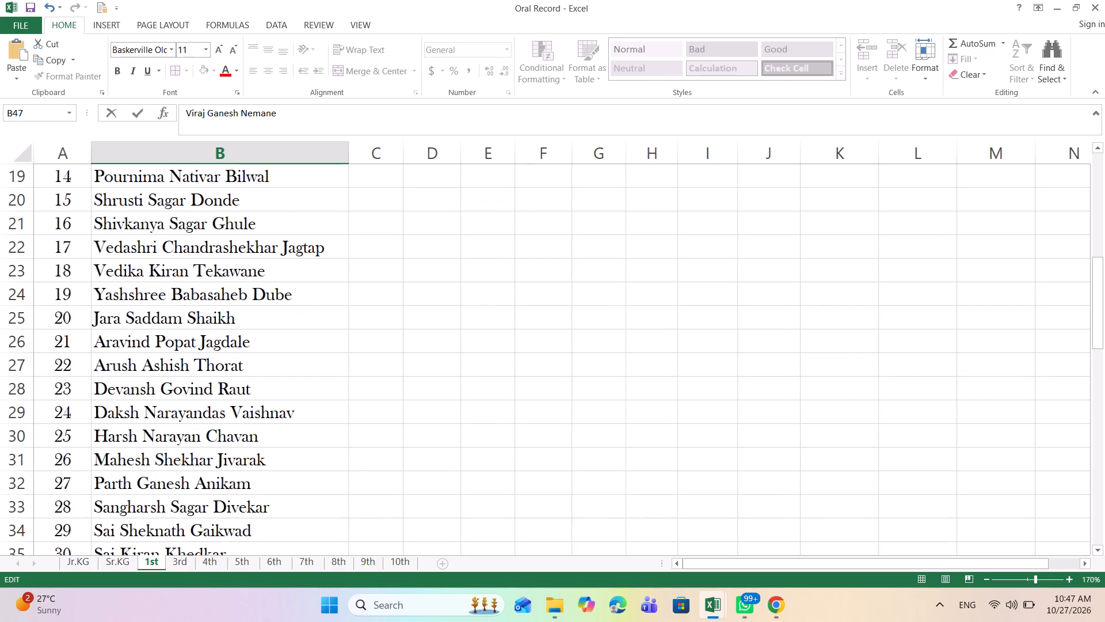
left_click(501, 316)
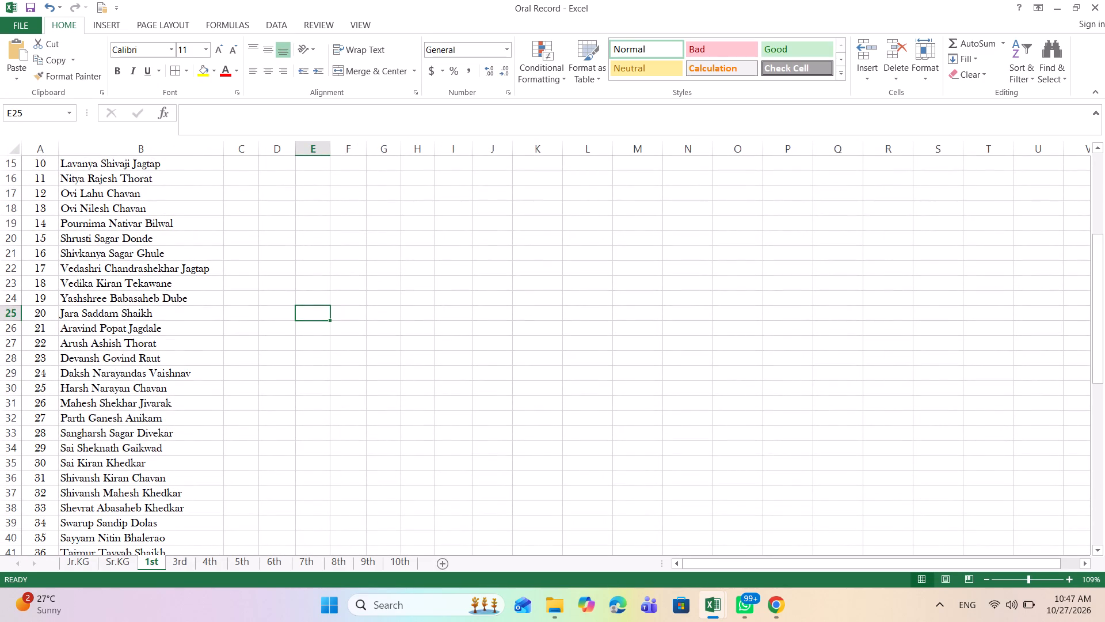
Narrow column B so that it just fits the longest student name.
scroll(341, 293, "up", 3)
scroll(341, 293, "down", 4)
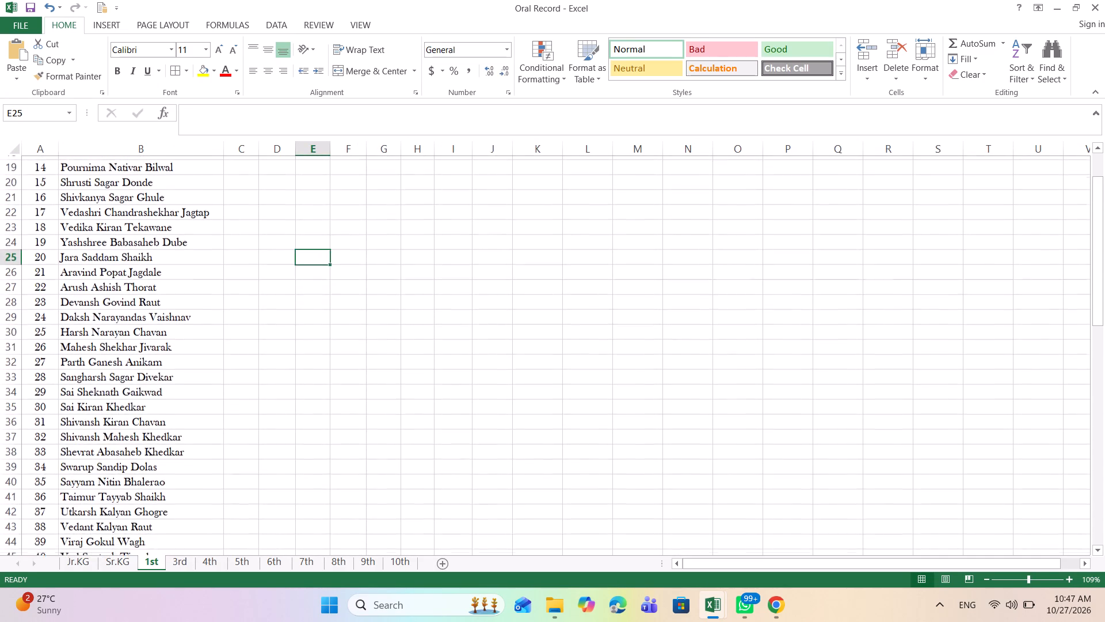
scroll(341, 293, "down", 2)
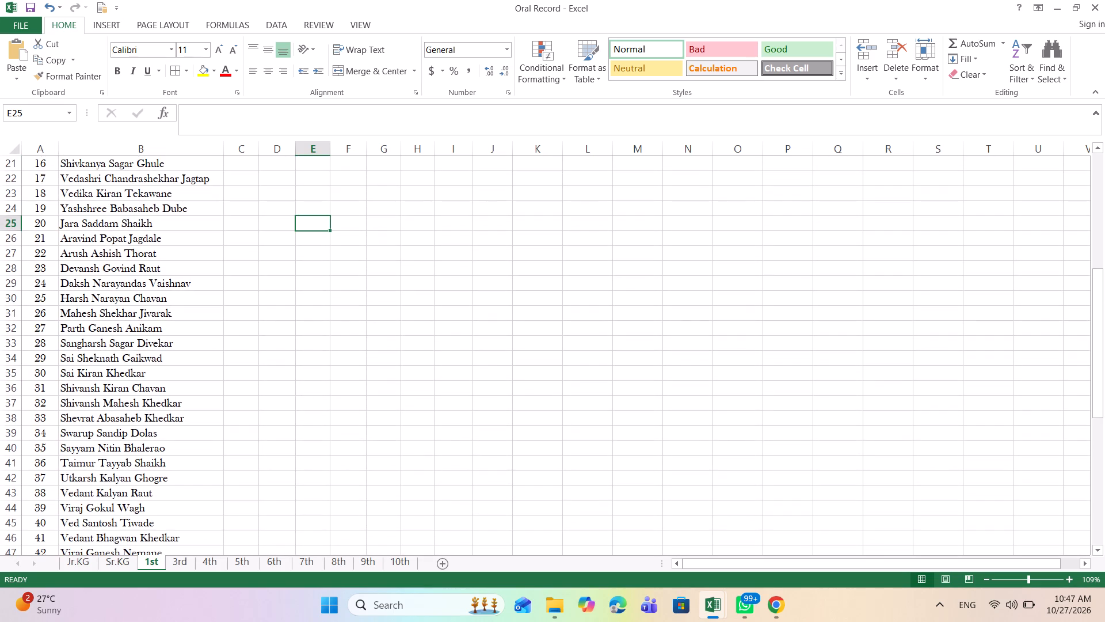
left_click_drag(227, 147, 219, 147)
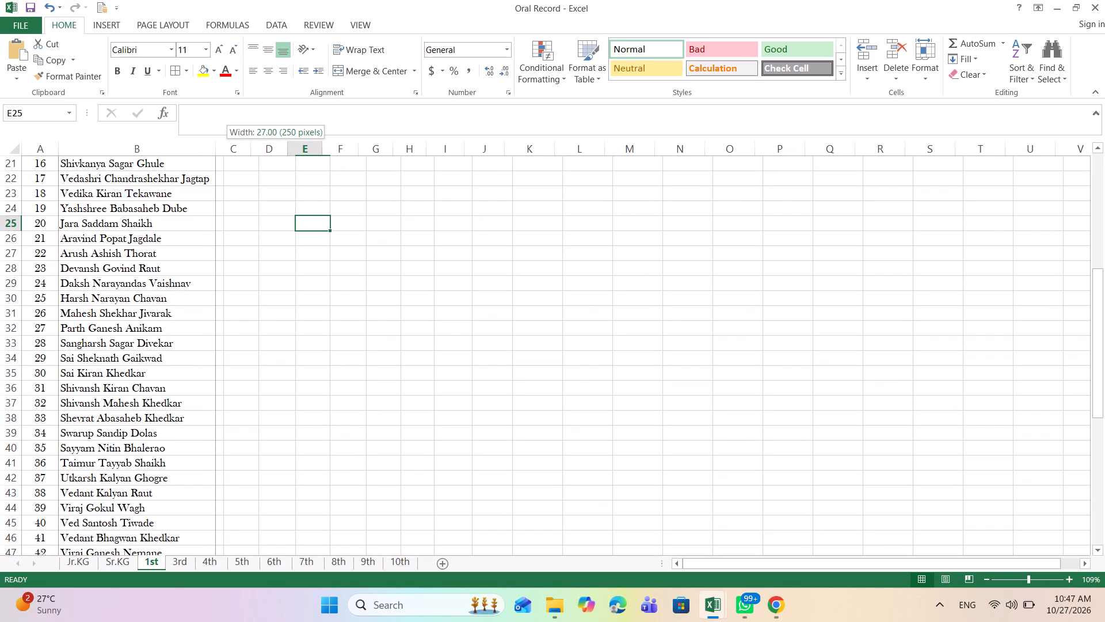
left_click_drag(219, 147, 214, 146)
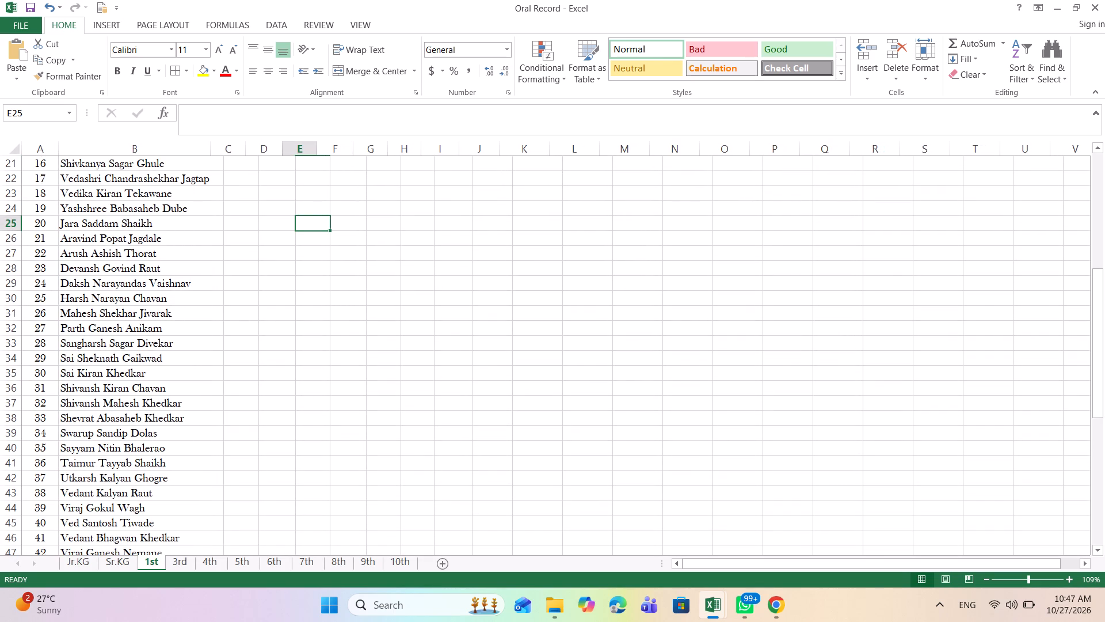
Narrow the Q.1 to Q.7 columns, C through I, so each sits closer around its heading.
scroll(204, 306, "up", 5)
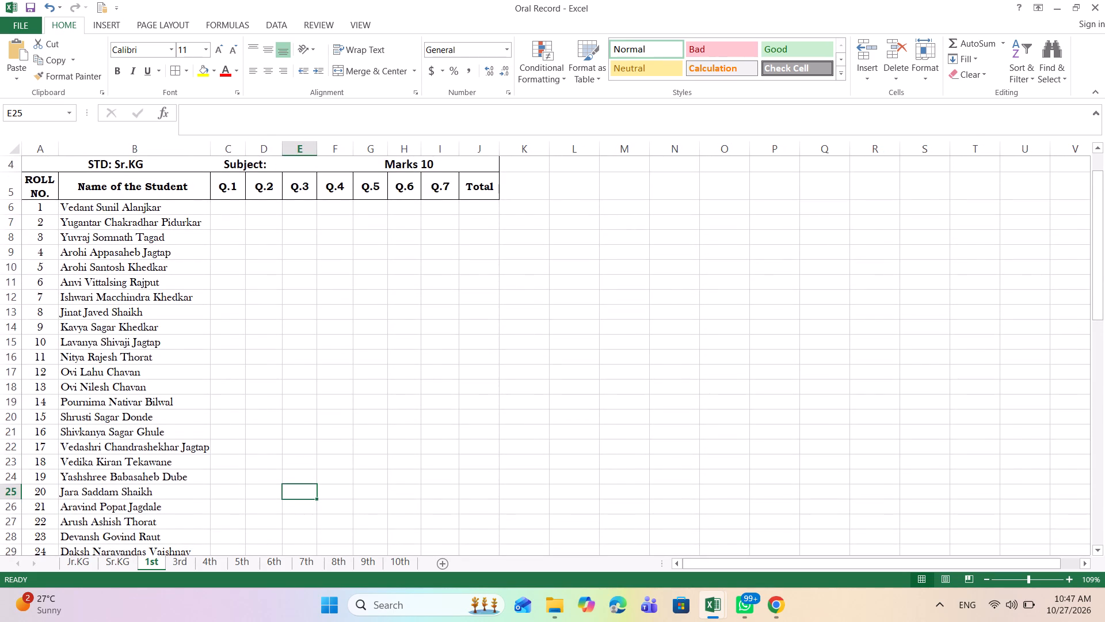
scroll(204, 306, "up", 1)
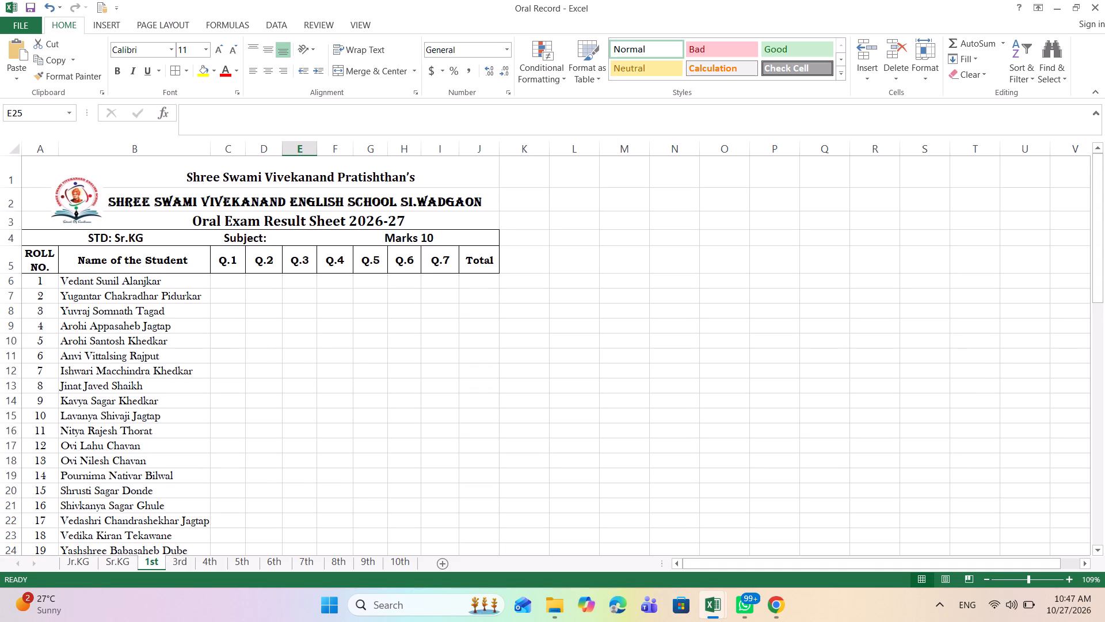
left_click(245, 152)
left_click(279, 145)
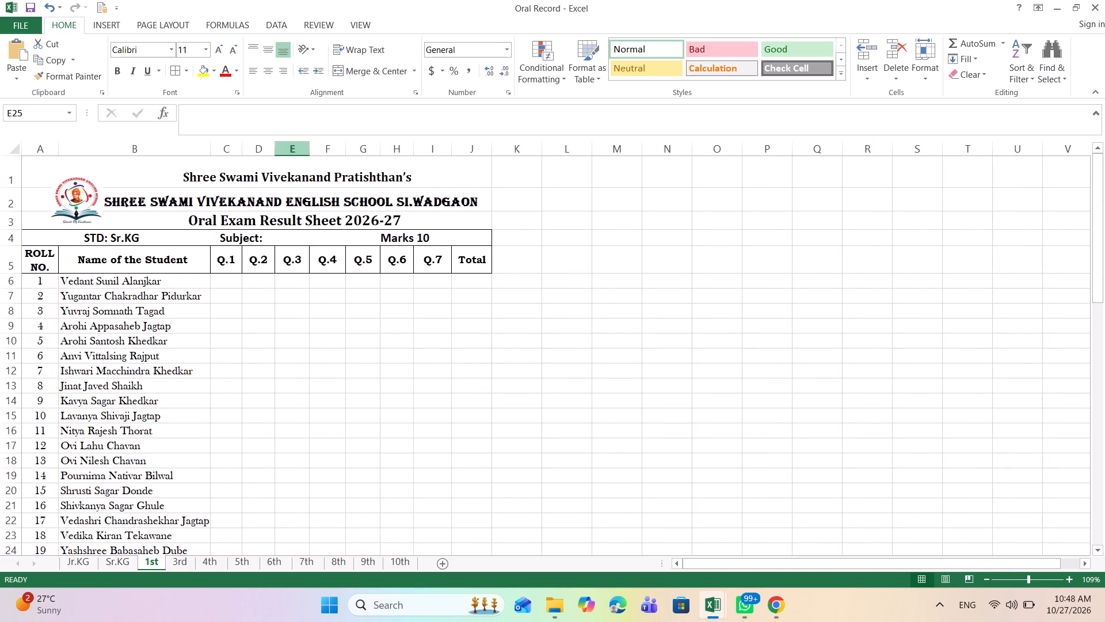
left_click(308, 144)
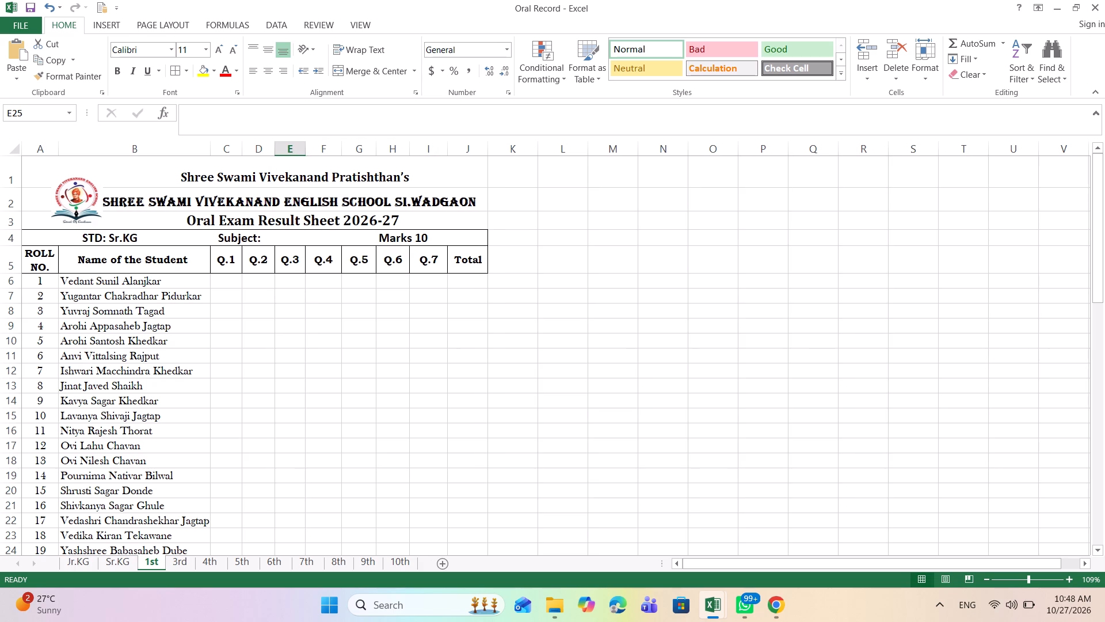
left_click_drag(341, 145, 334, 146)
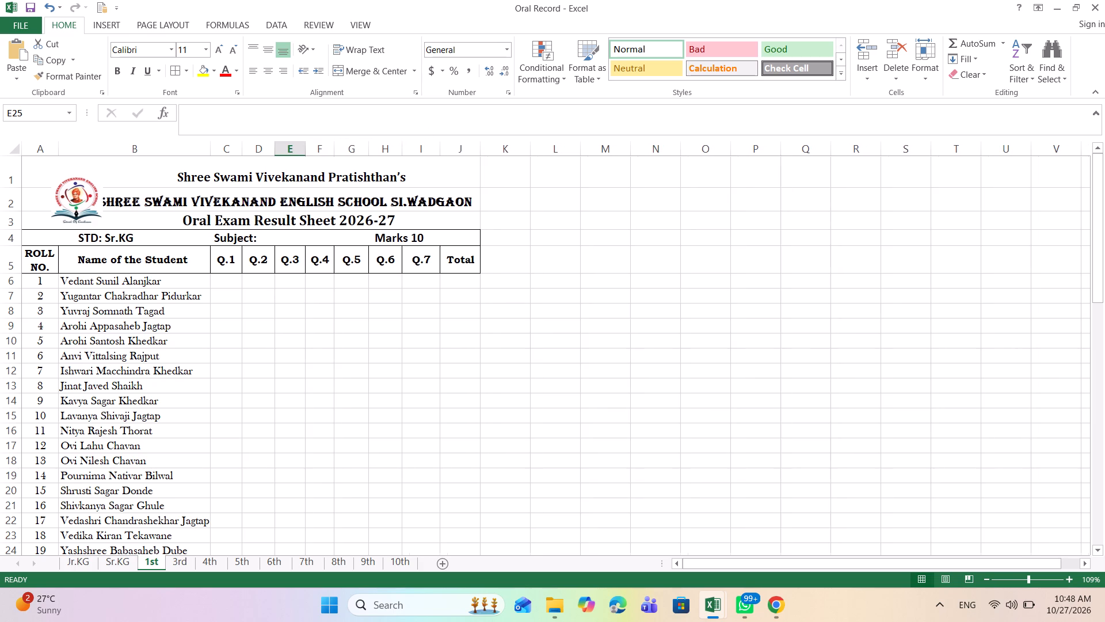
left_click_drag(367, 148, 362, 149)
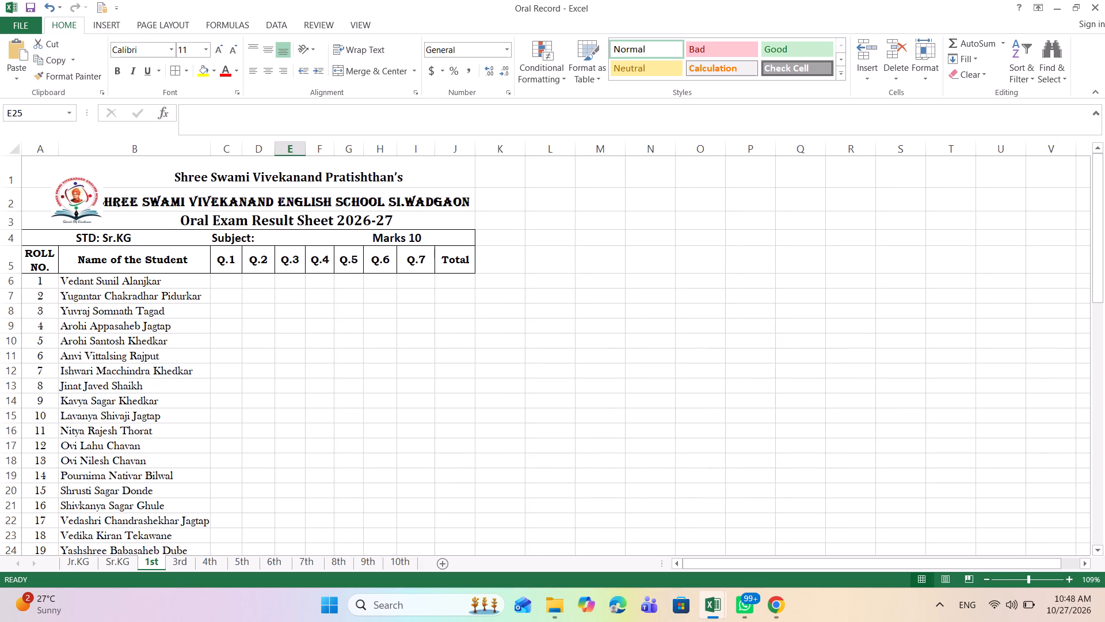
left_click_drag(394, 148, 389, 149)
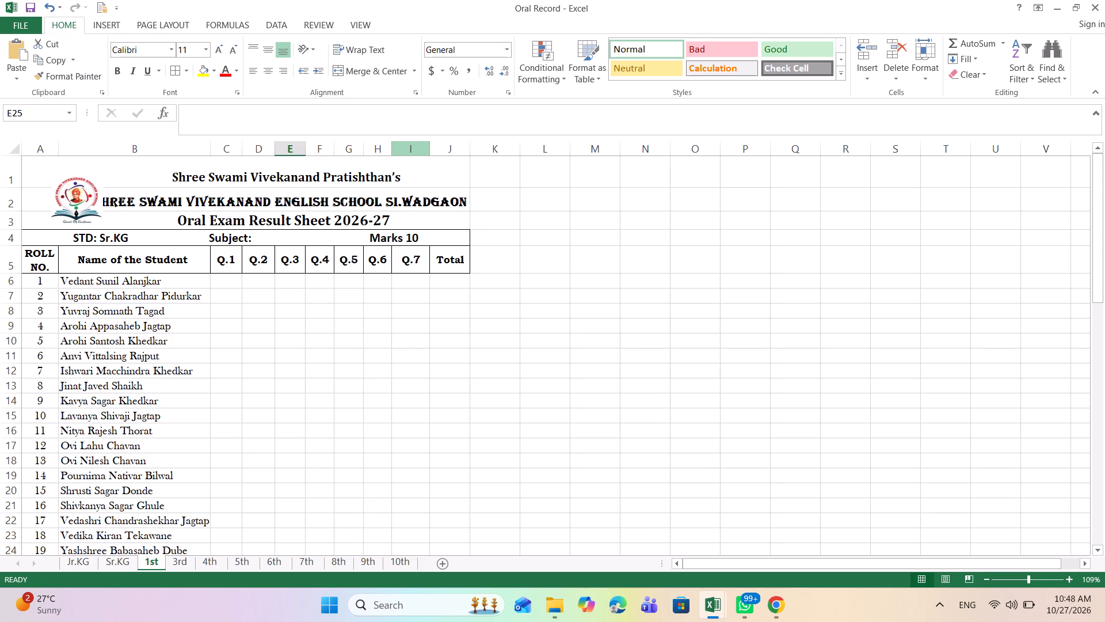
left_click_drag(432, 148, 430, 148)
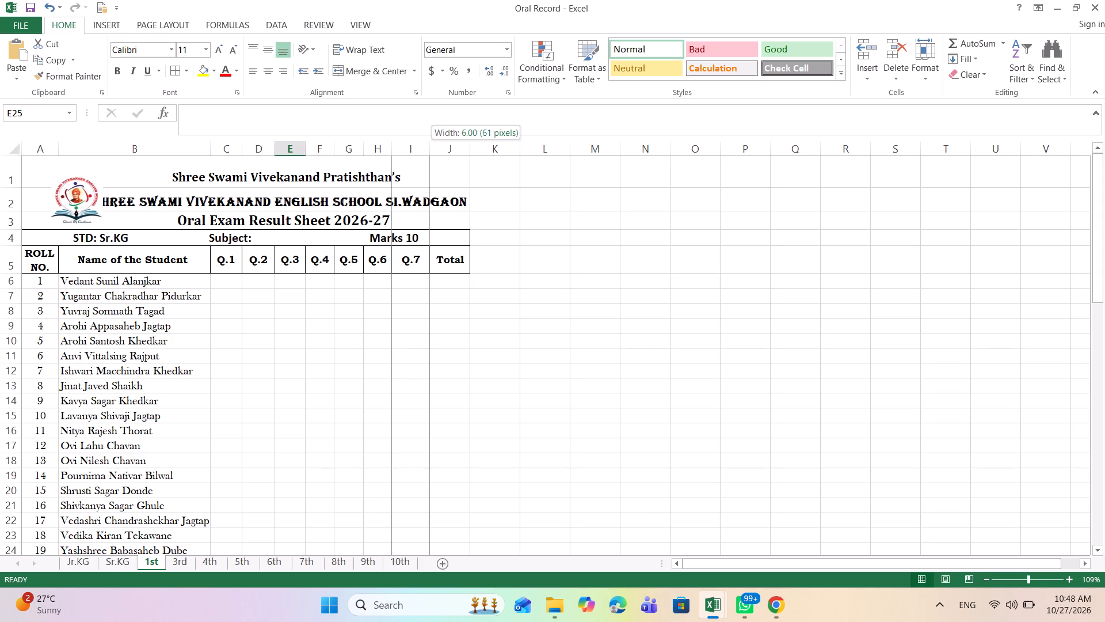
left_click_drag(430, 148, 426, 149)
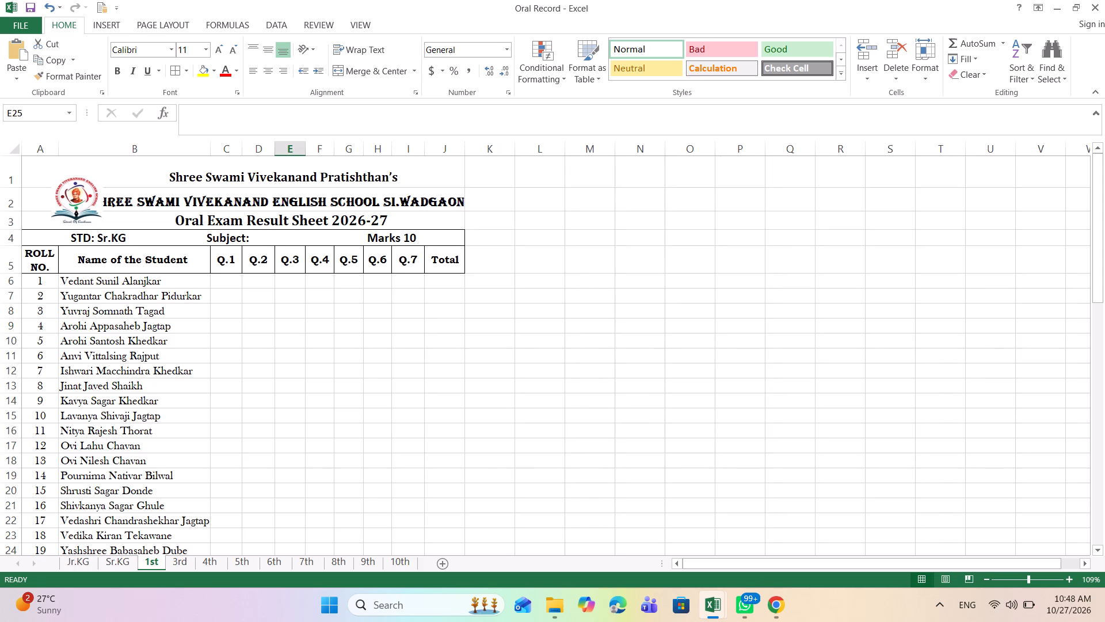
Move the school logo toward the sheet's outer edge so it clears the school name in row 2.
left_click_drag(80, 204, 60, 200)
left_click(367, 422)
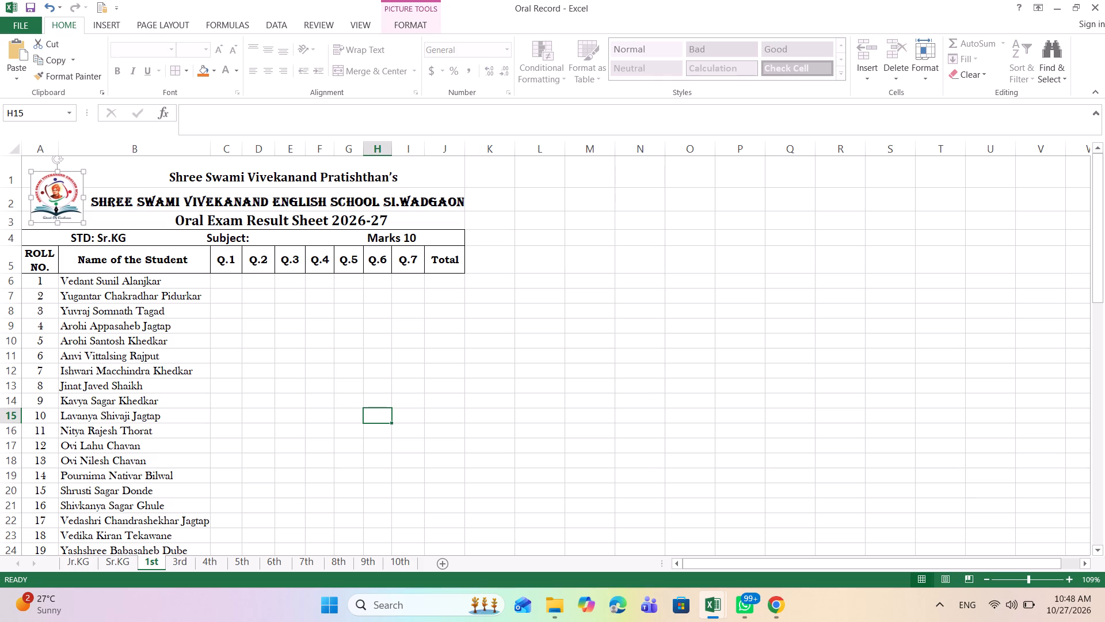
Copy the Examiner, Exam. Dept. and Subject Teacher signature line from row 53 of the 3rd sheet and return to the 1st sheet.
scroll(285, 503, "down", 6)
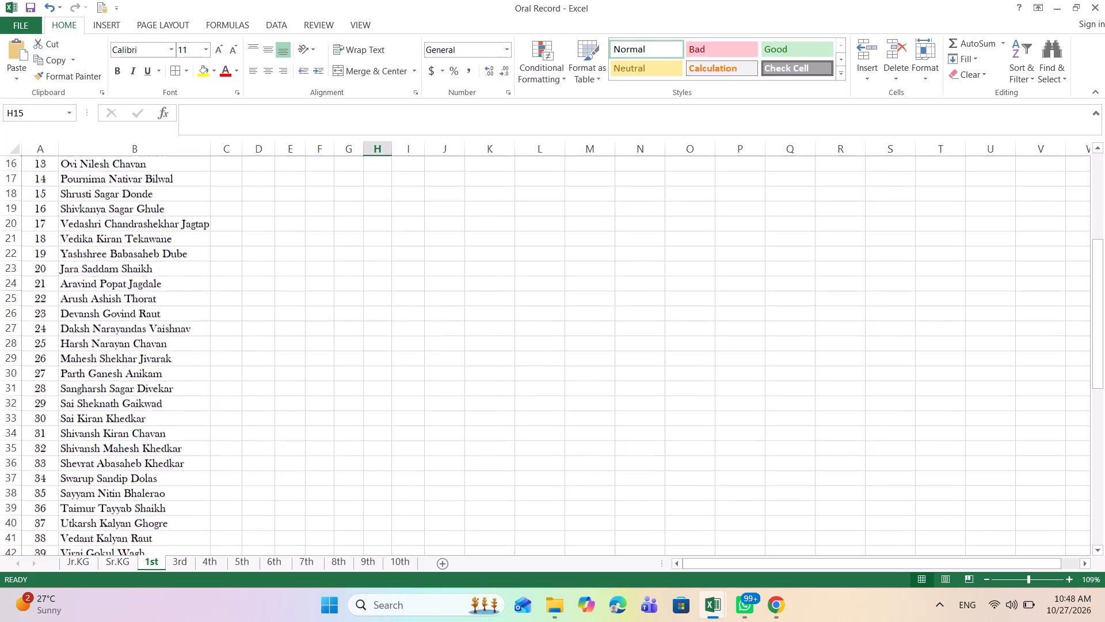
scroll(285, 503, "down", 2)
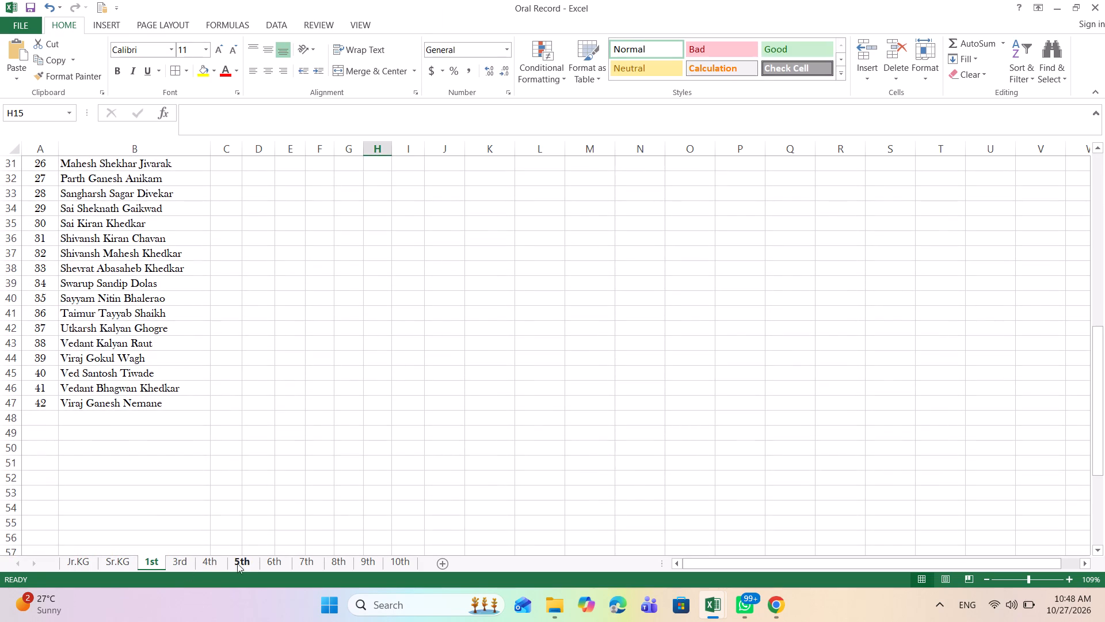
left_click(182, 560)
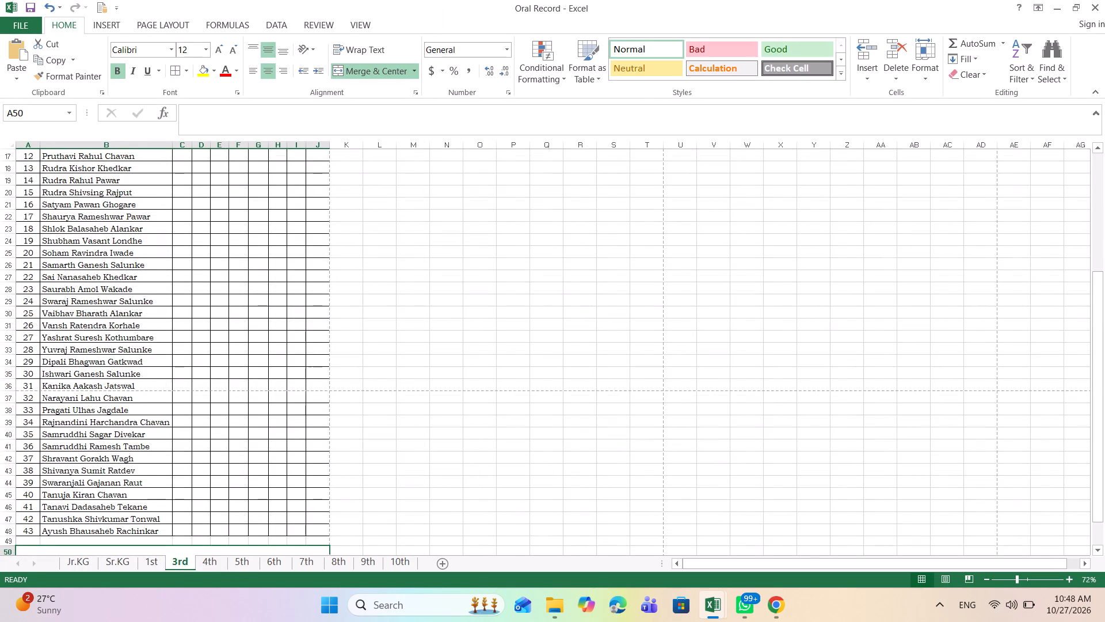
scroll(256, 397, "down", 4)
left_click(58, 380)
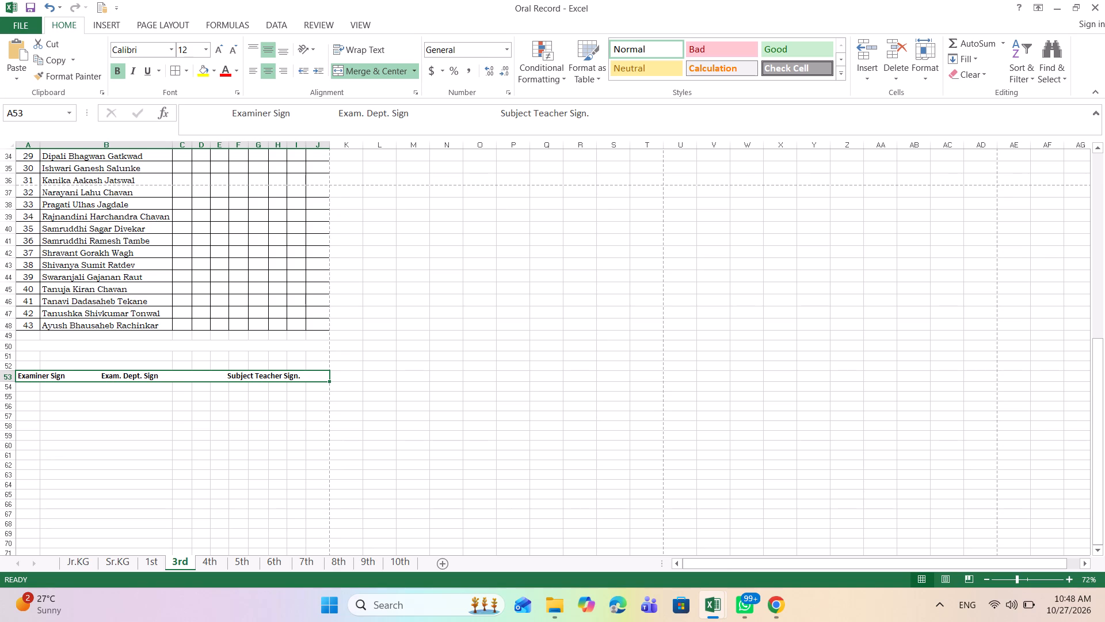
key("ctrl+c")
key("ctrl+c")
key("ctrl+c")
key("ctrl+c")
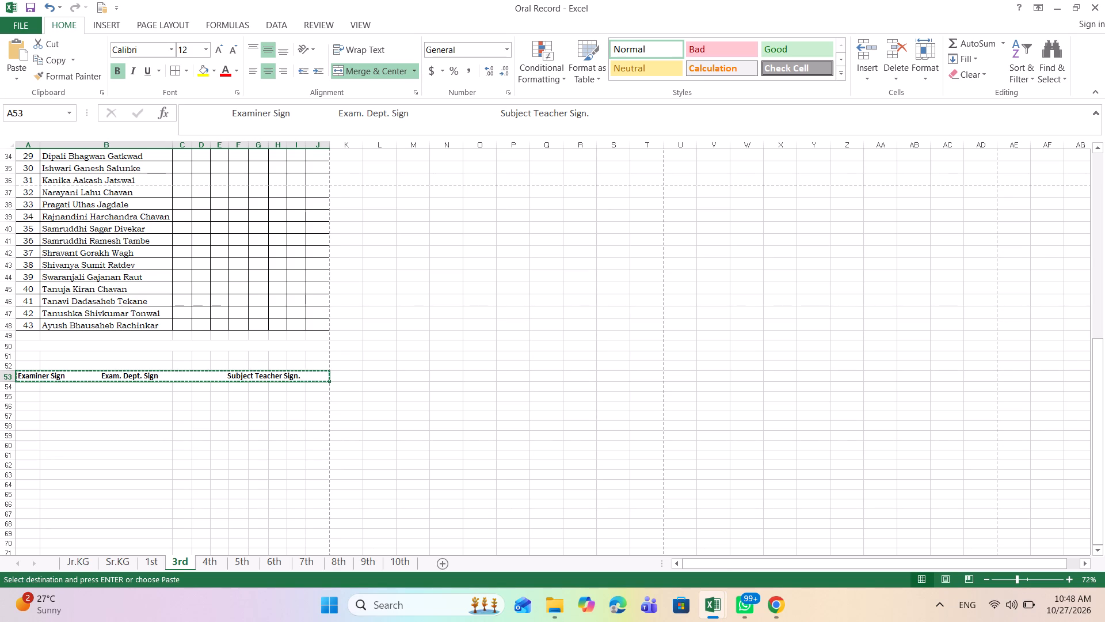
left_click(160, 564)
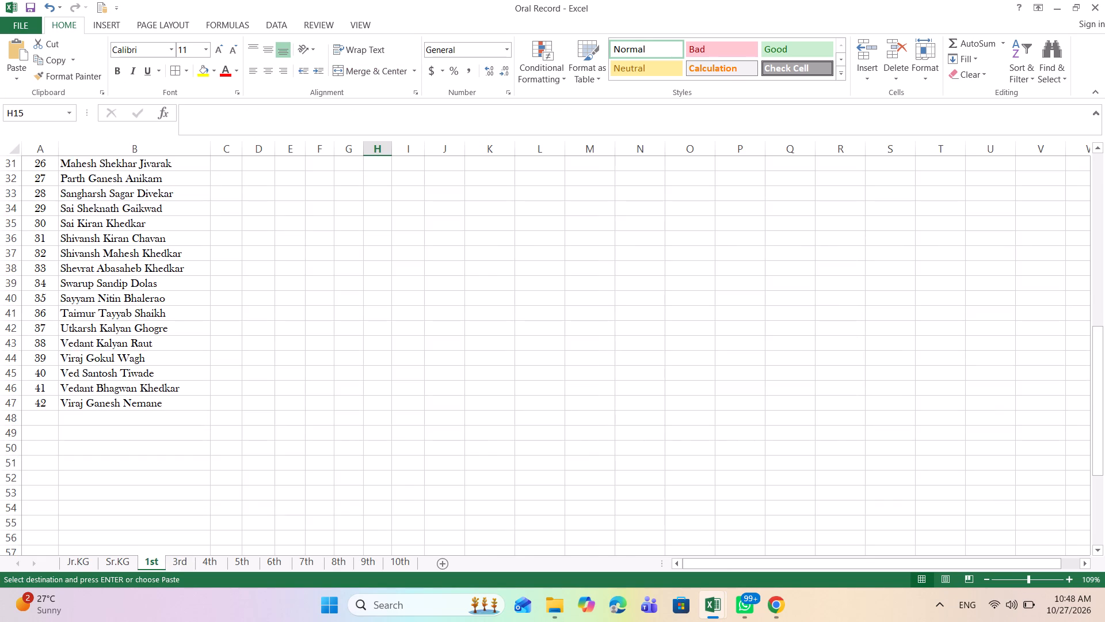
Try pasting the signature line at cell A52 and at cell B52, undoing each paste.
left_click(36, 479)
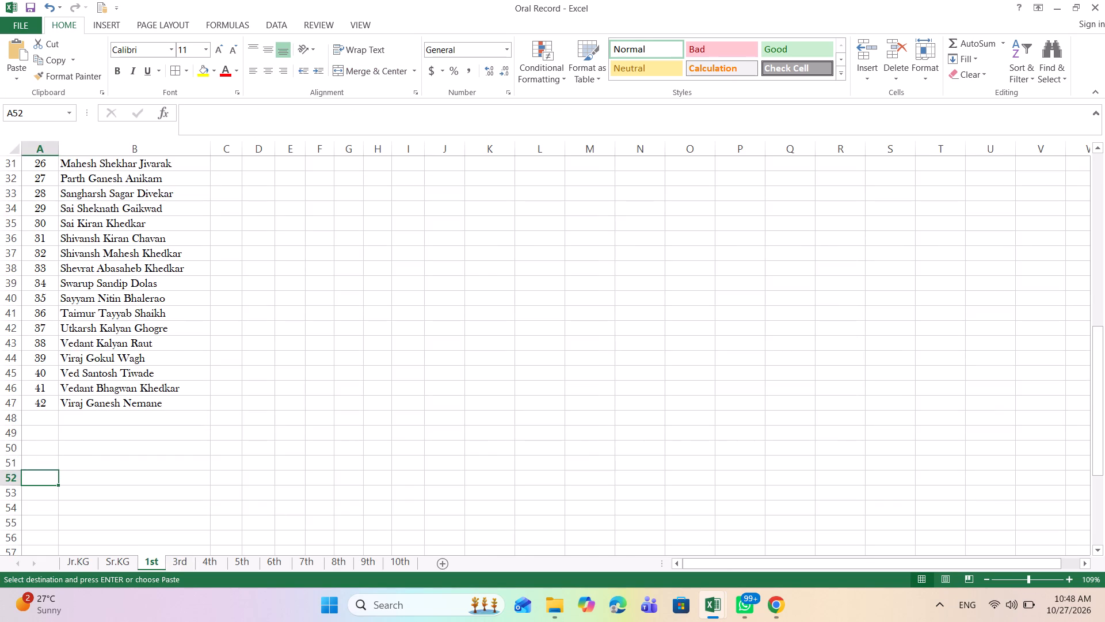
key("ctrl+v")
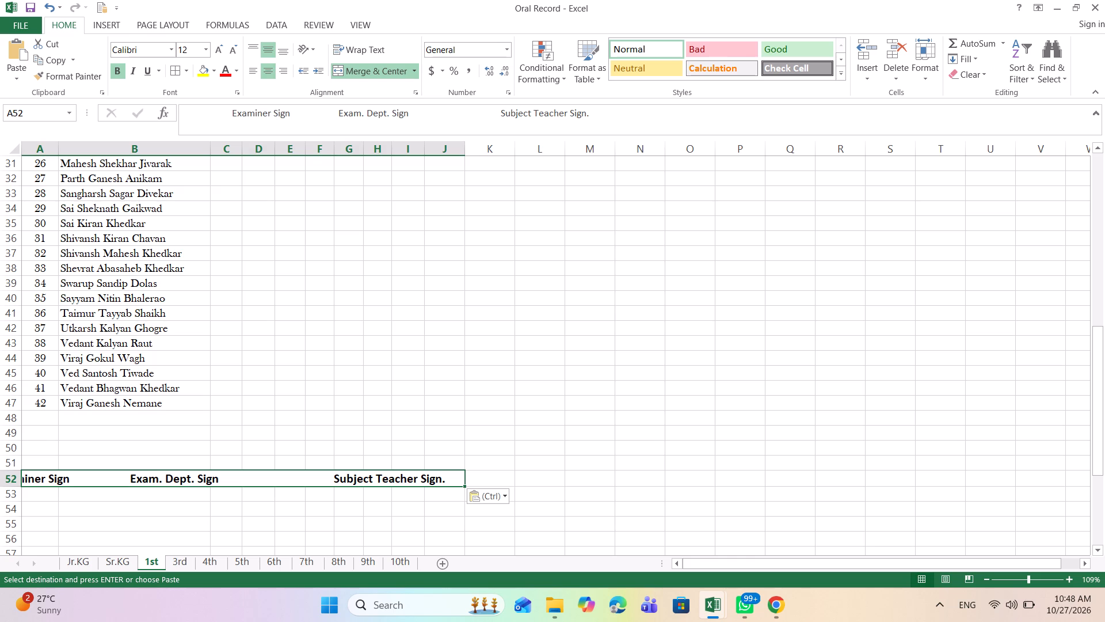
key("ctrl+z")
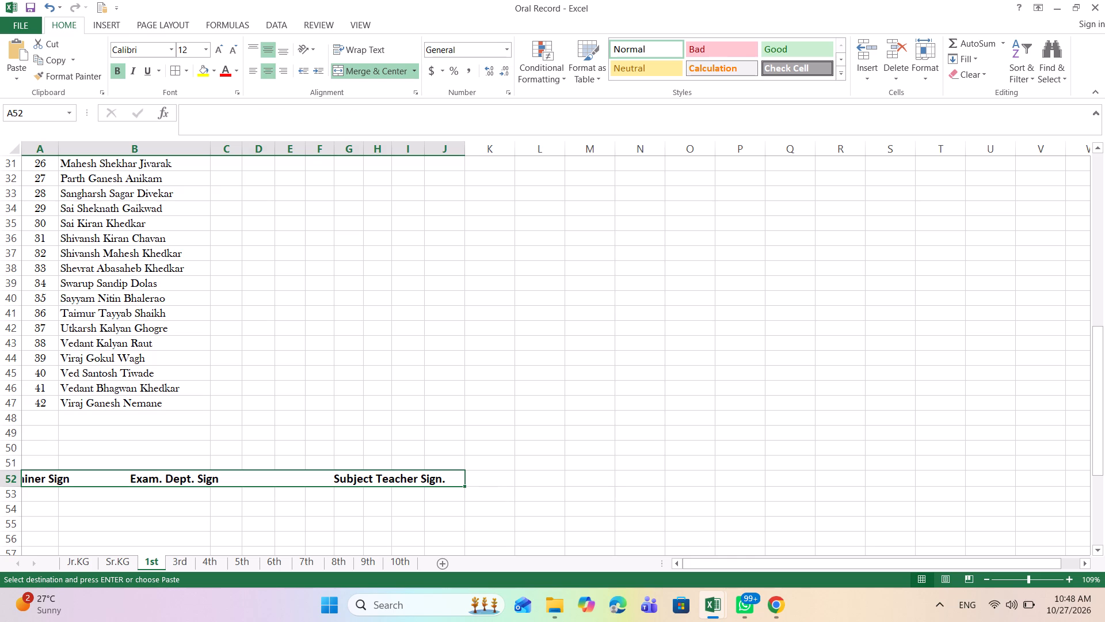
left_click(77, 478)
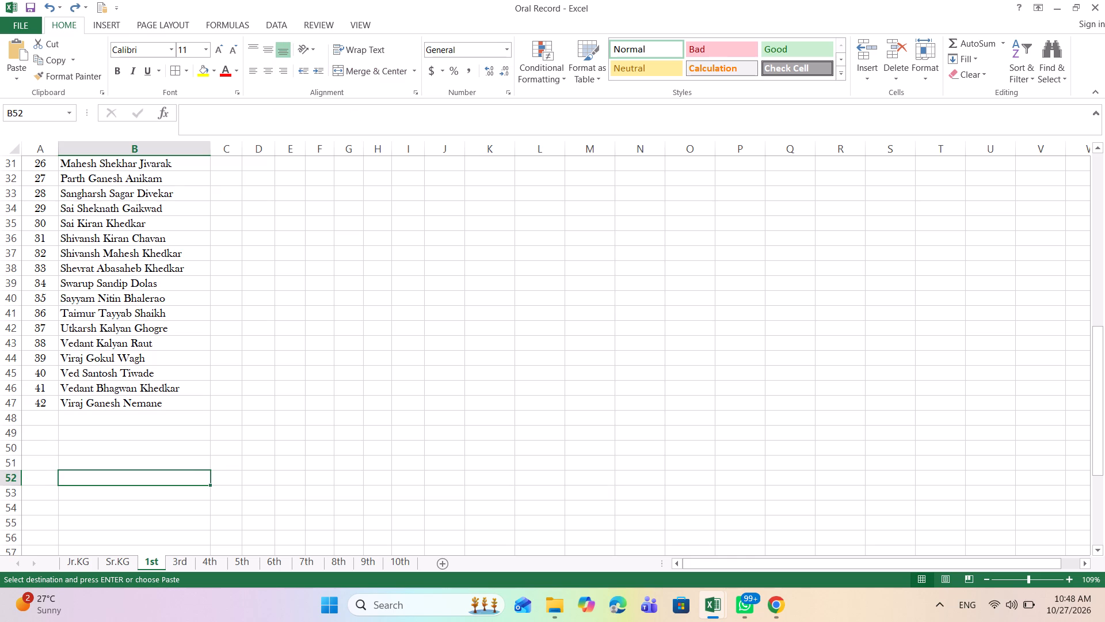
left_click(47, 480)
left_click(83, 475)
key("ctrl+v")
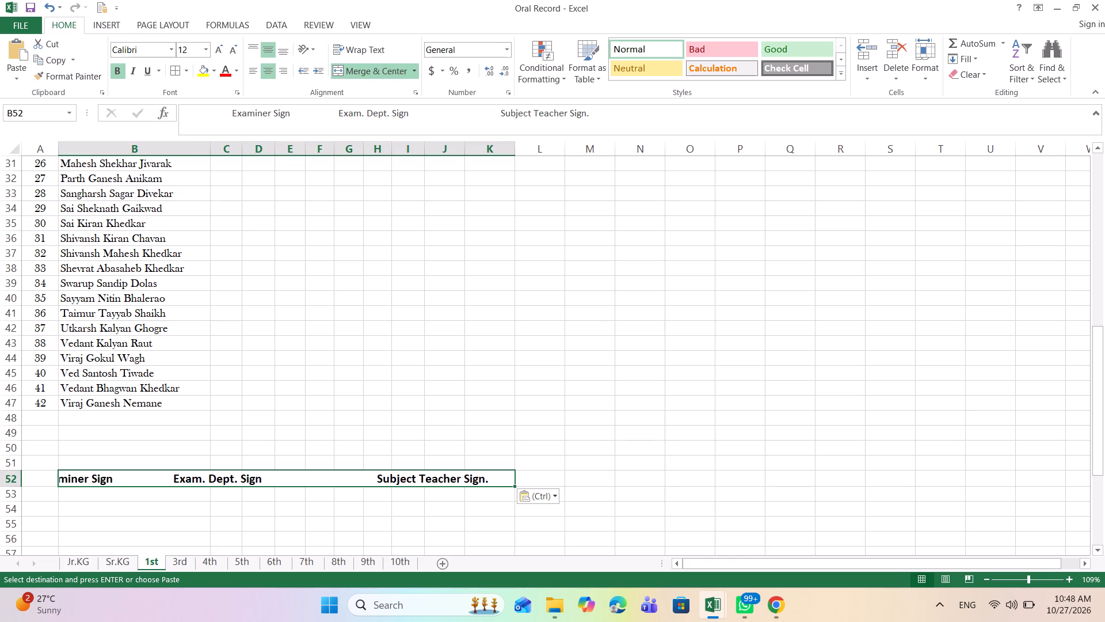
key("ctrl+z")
Paste the copied signature line at cell A52 below the student list.
left_click(42, 483)
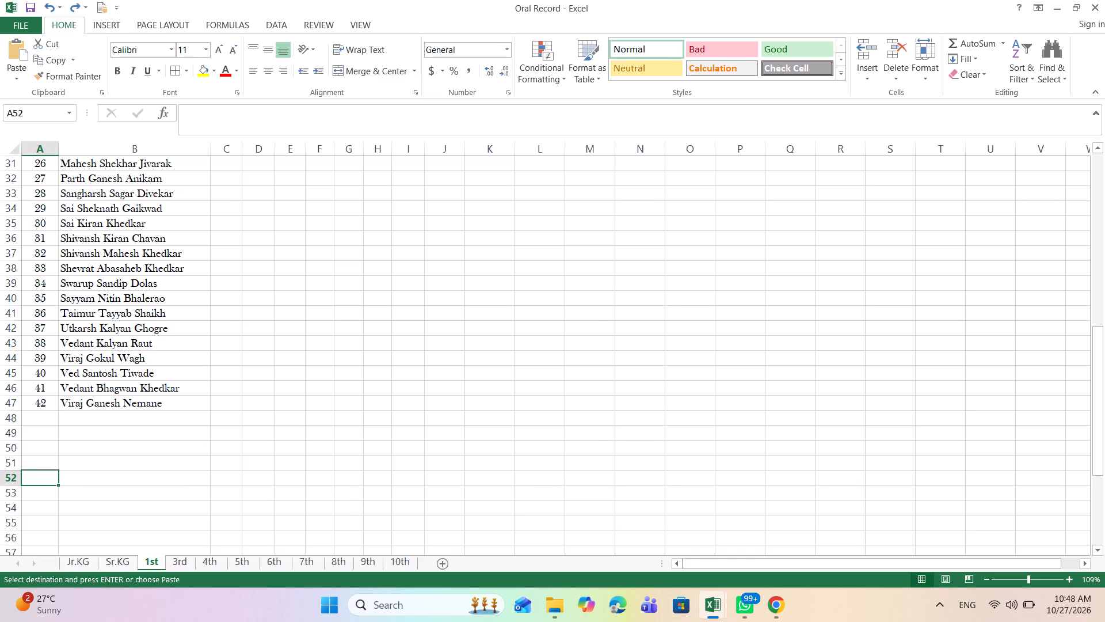
key("ctrl+v")
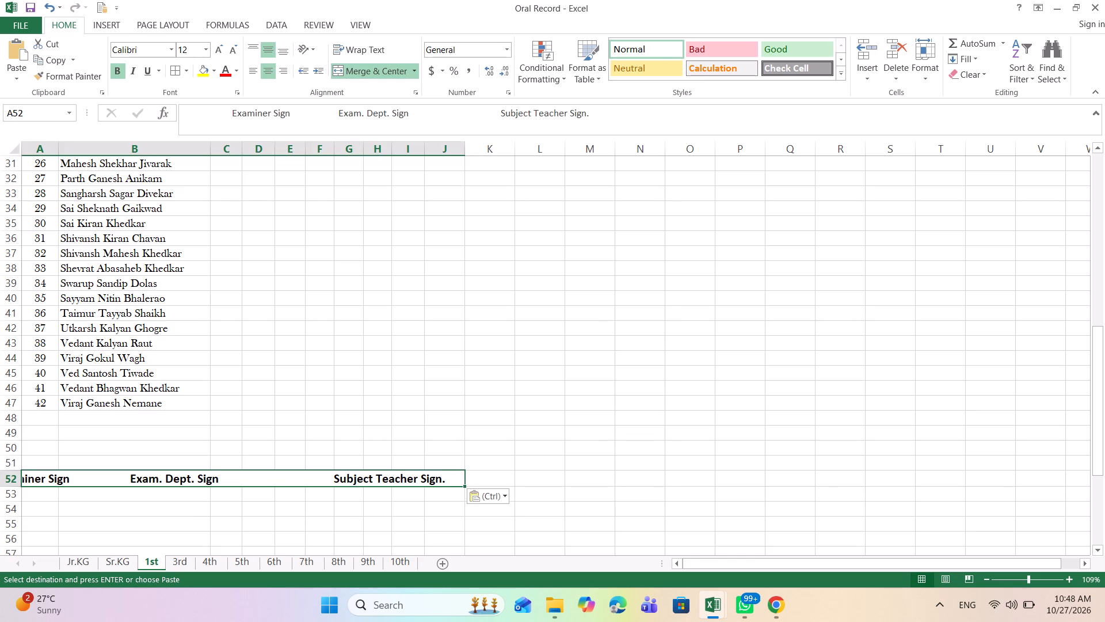
Shorten the signature line in A52 by deleting some spaces before "Exam. Dept. Sign" and before "Subject Teacher Sign.".
left_click(326, 113)
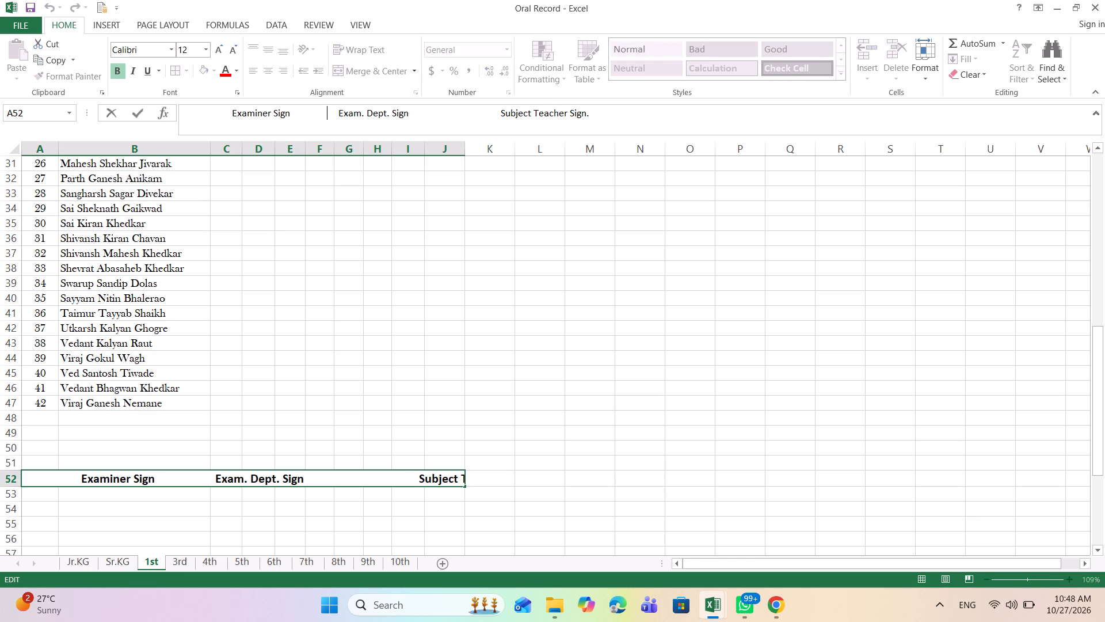
key("BackSpace")
key("BackSpace")
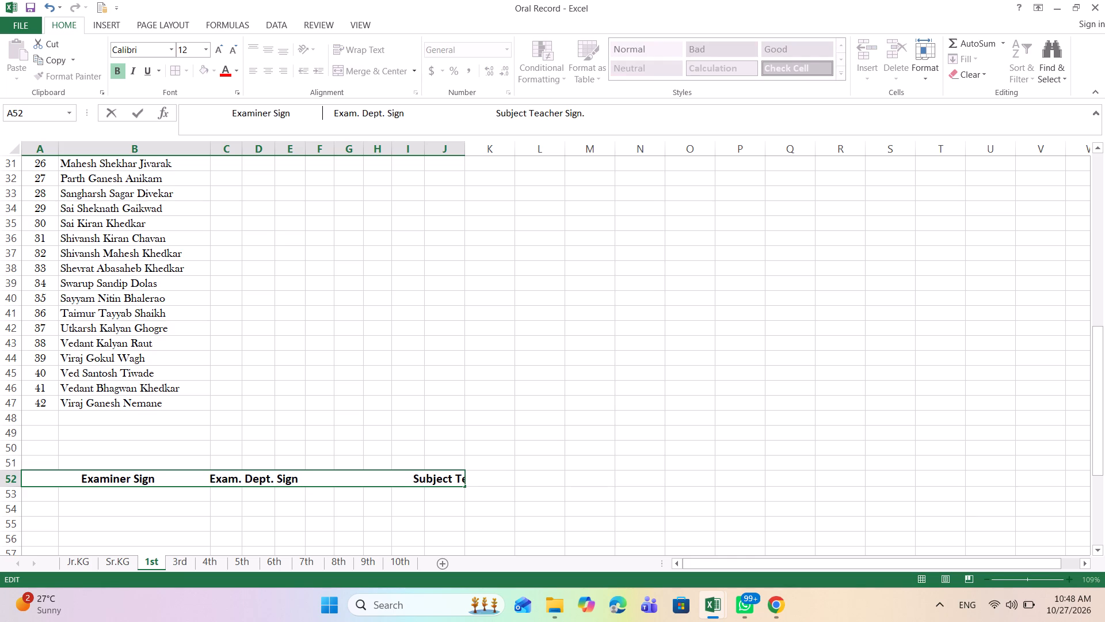
left_click(469, 112)
key("BackSpace")
key("BackSpace")
key("BackSpace")
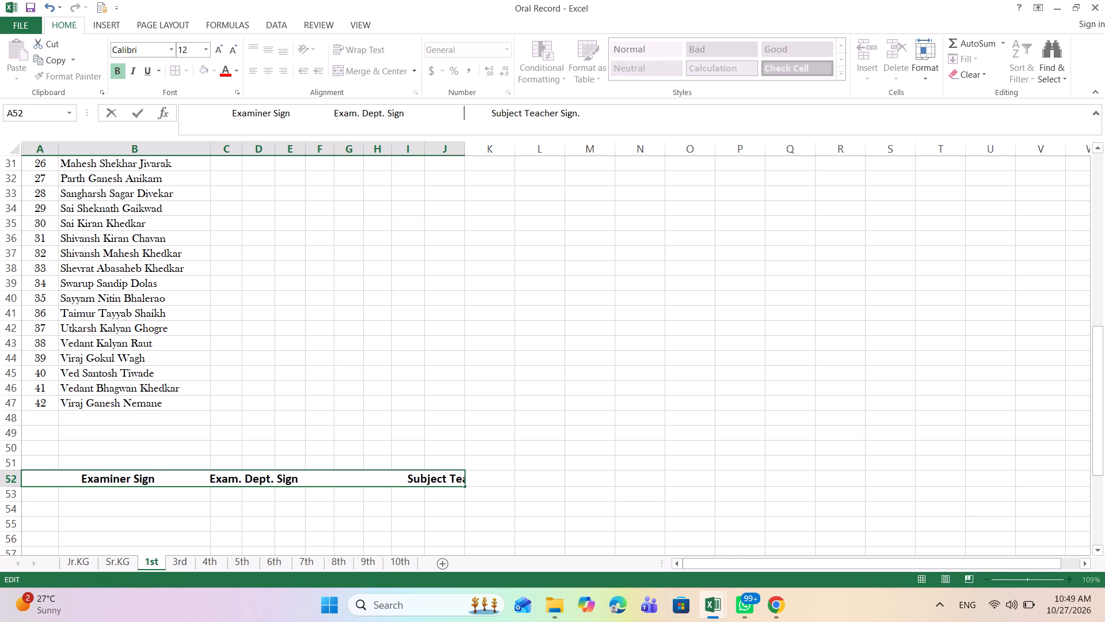
key("BackSpace")
key("BackSpace")
key("BackSpace")
key("BackSpace")
key("BackSpace")
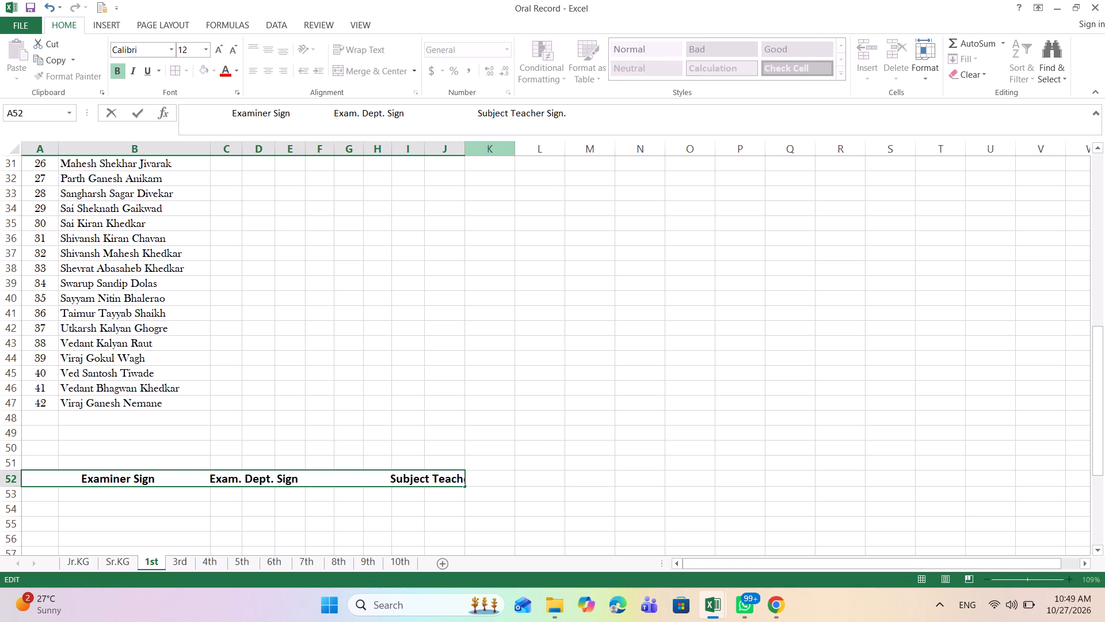
left_click(378, 424)
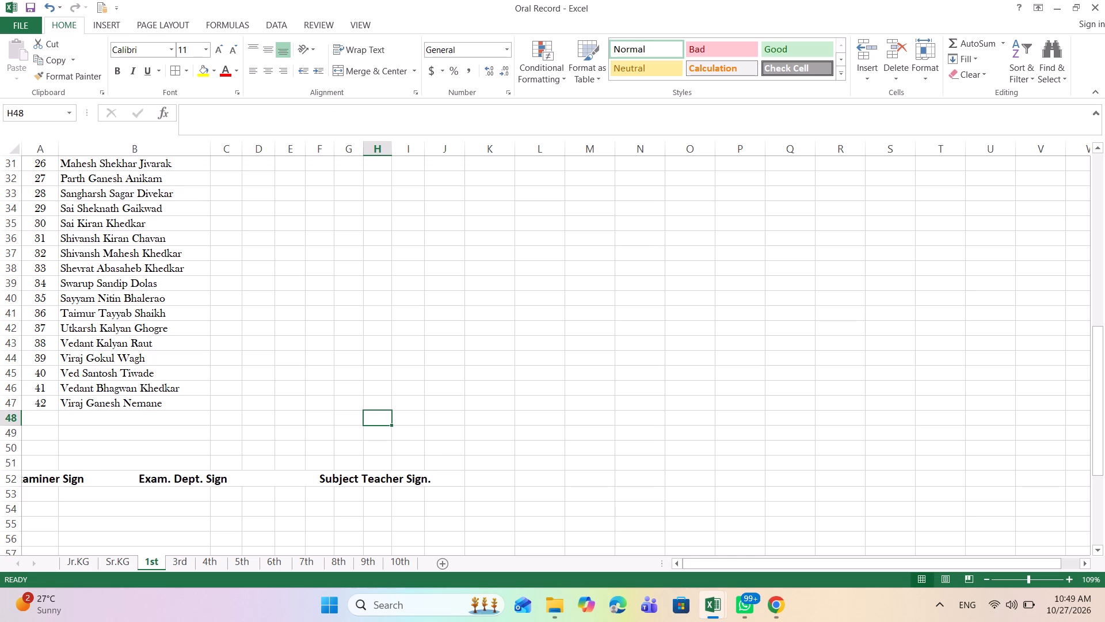
Tighten the signature line in A52 by deleting four spaces before "Exam. Dept. Sign" and nine before "Subject Teacher Sign.".
left_click(138, 481)
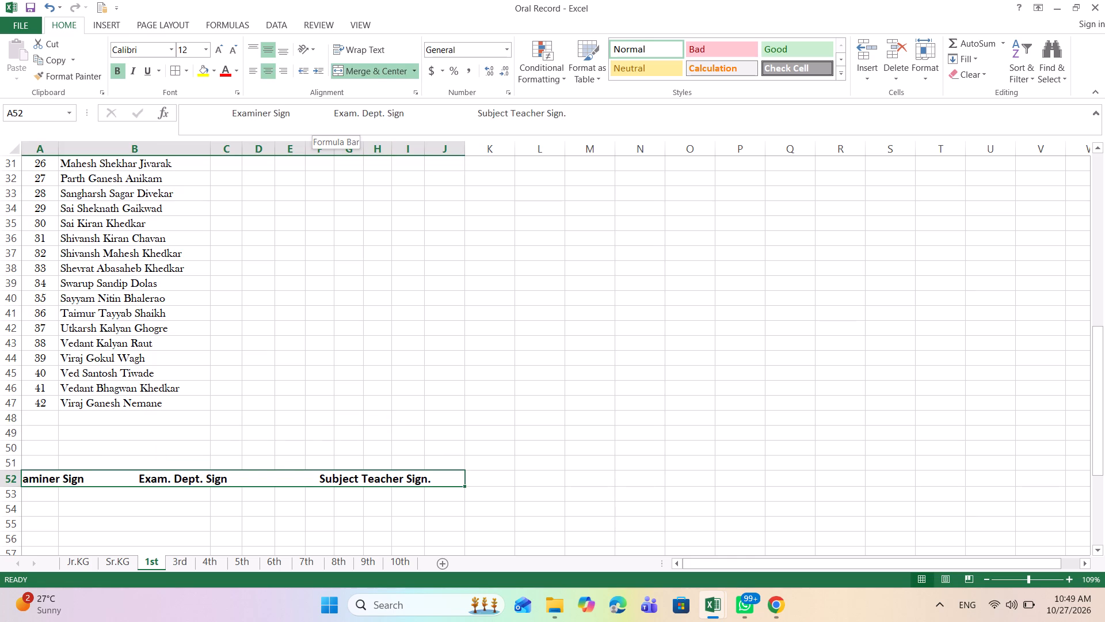
left_click(321, 114)
key("BackSpace")
key("BackSpace")
key("BackSpace")
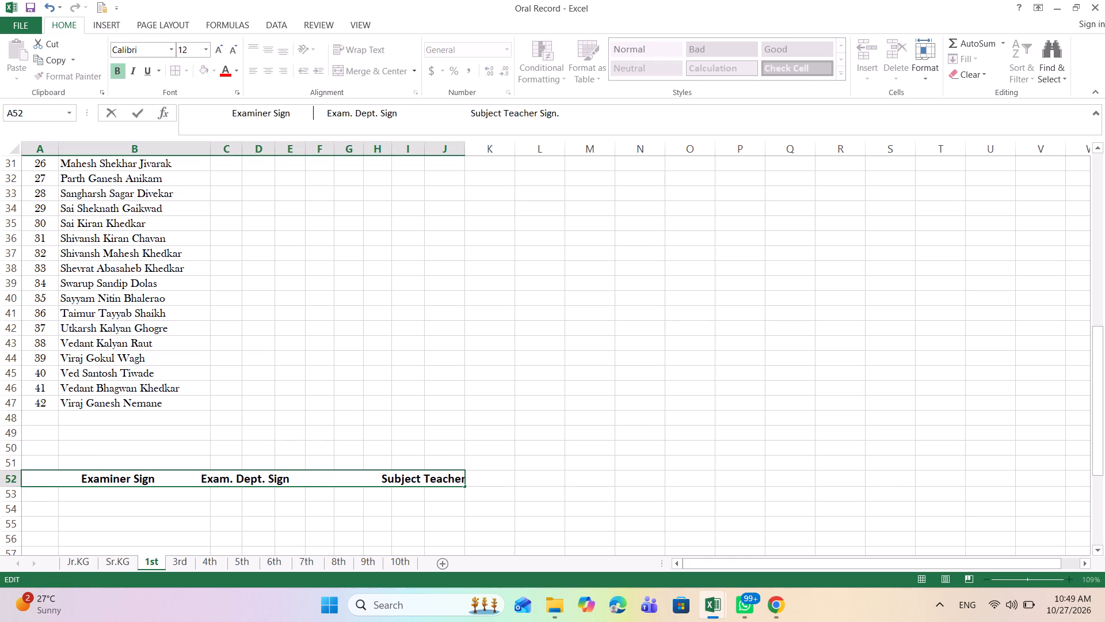
key("BackSpace")
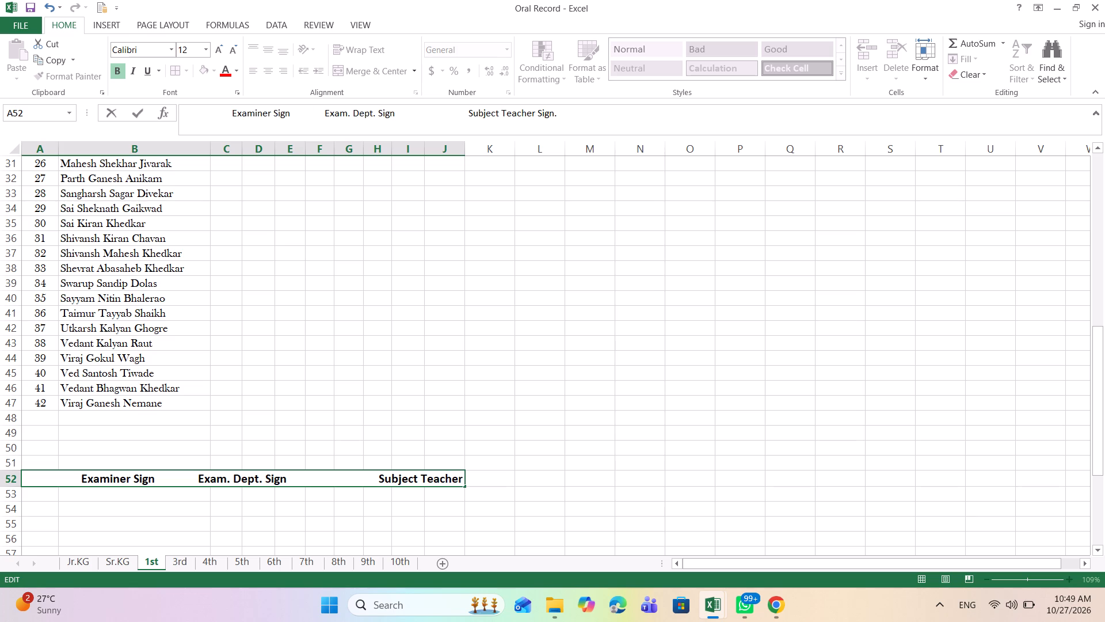
left_click(465, 109)
key("BackSpace")
key("BackSpace")
key("BackSpace")
key("BackSpace")
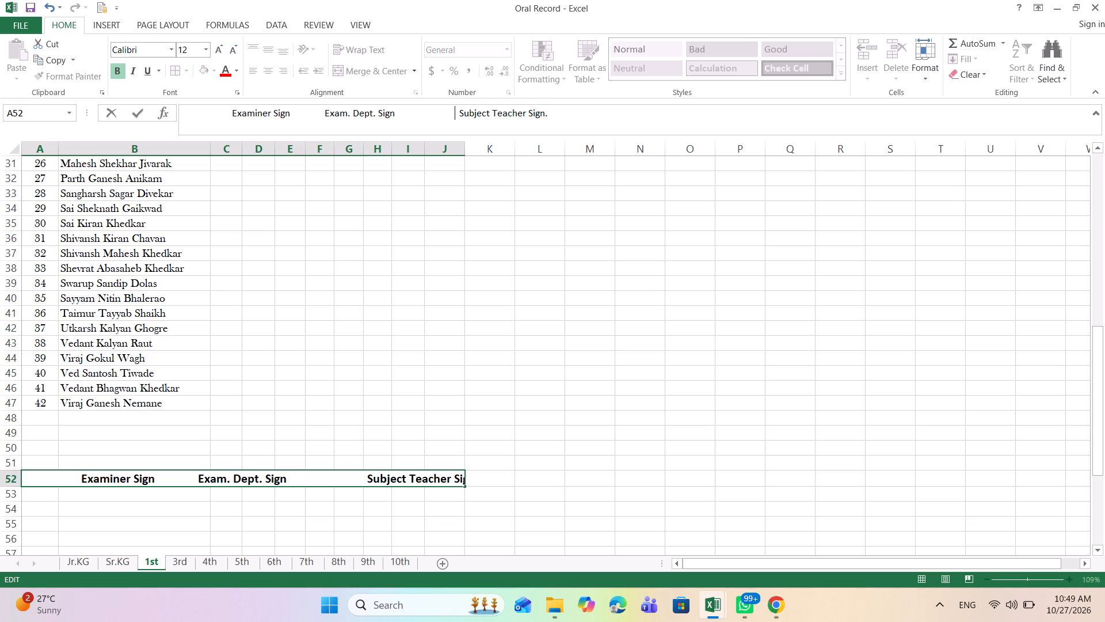
key("BackSpace")
key("BackSpace")
key("BackSpace")
key("BackSpace")
key("BackSpace")
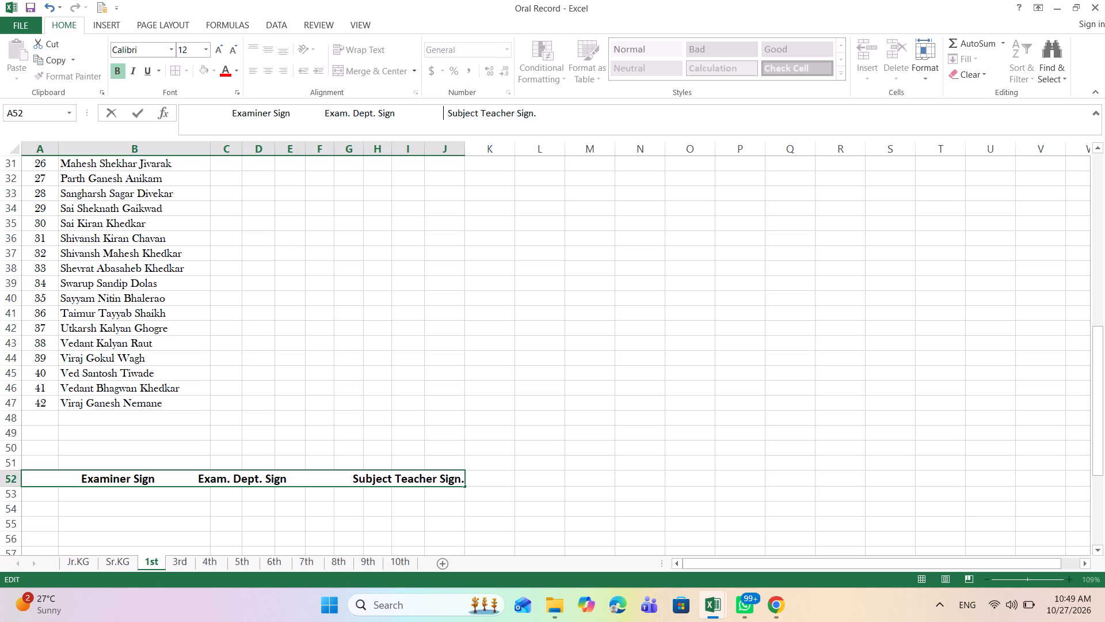
left_click(407, 331)
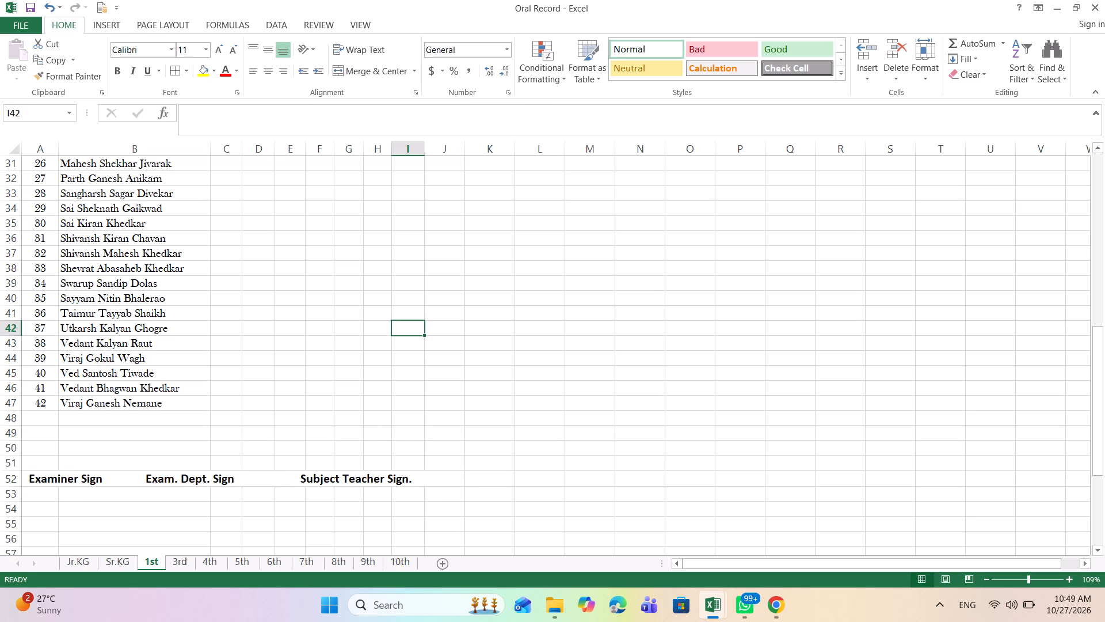
Apply All Borders to the student rows A6:J47, from roll number 1 to 42 and across to the Total column.
scroll(276, 412, "up", 2)
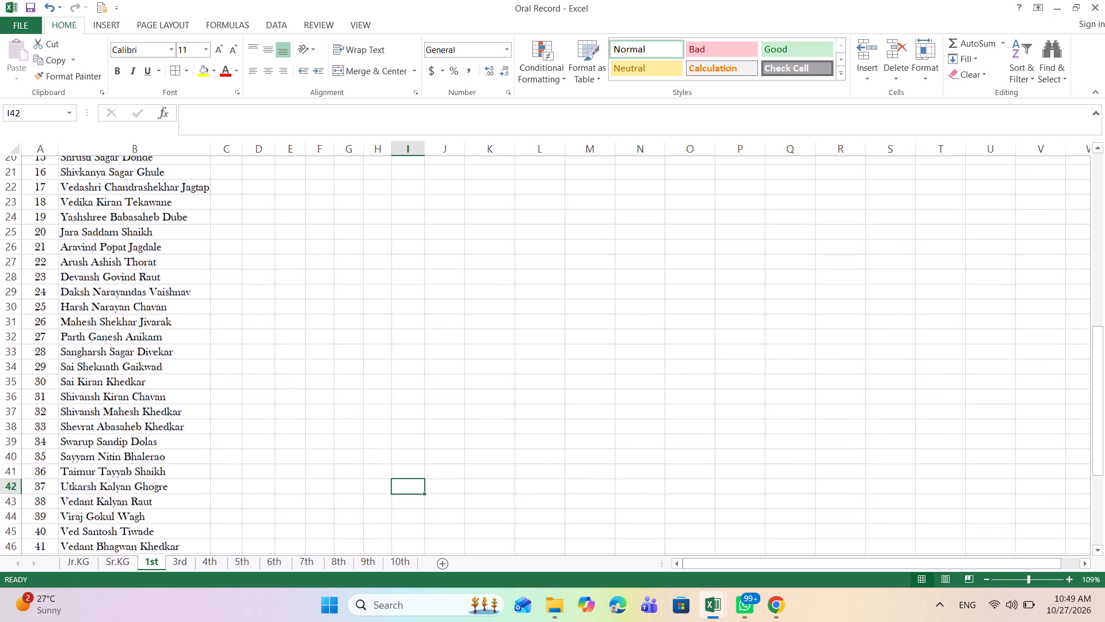
scroll(276, 412, "up", 5)
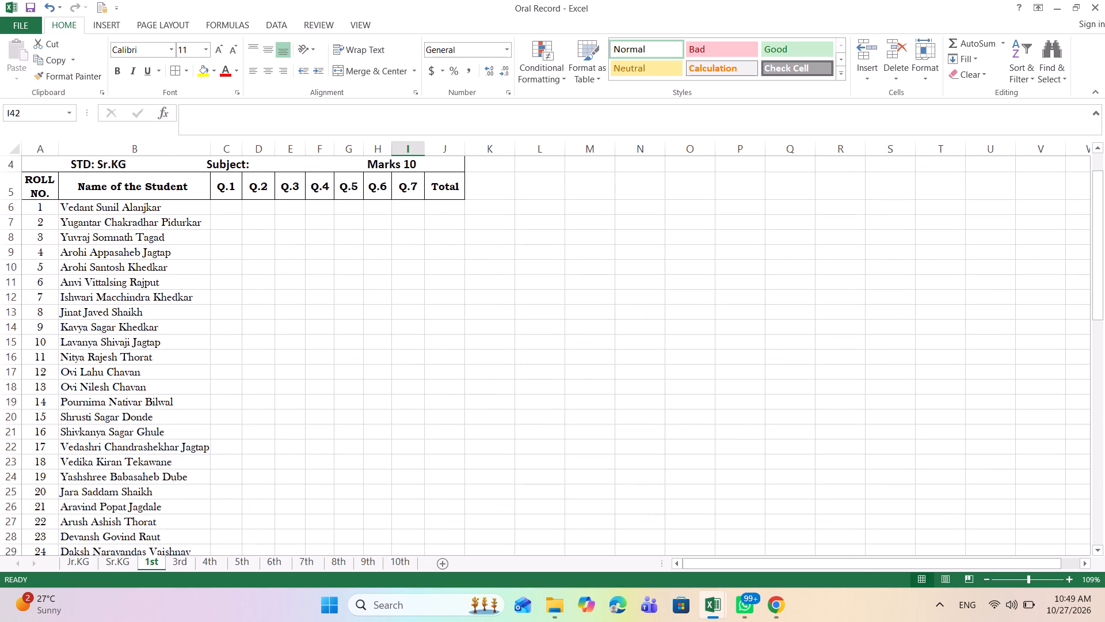
left_click_drag(42, 209, 404, 320)
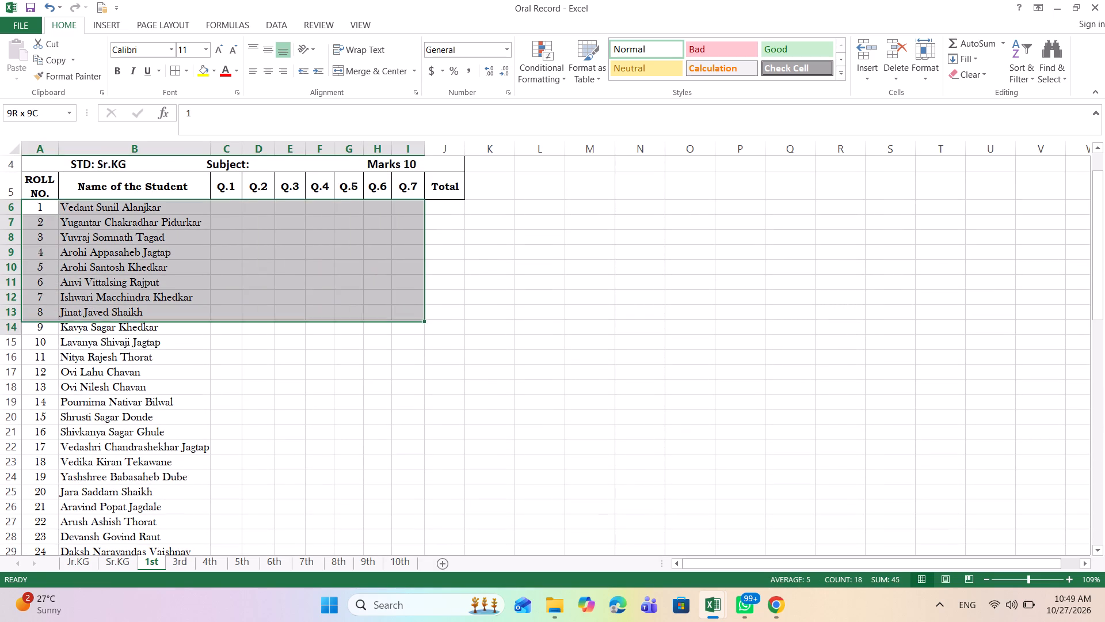
left_click_drag(404, 320, 444, 476)
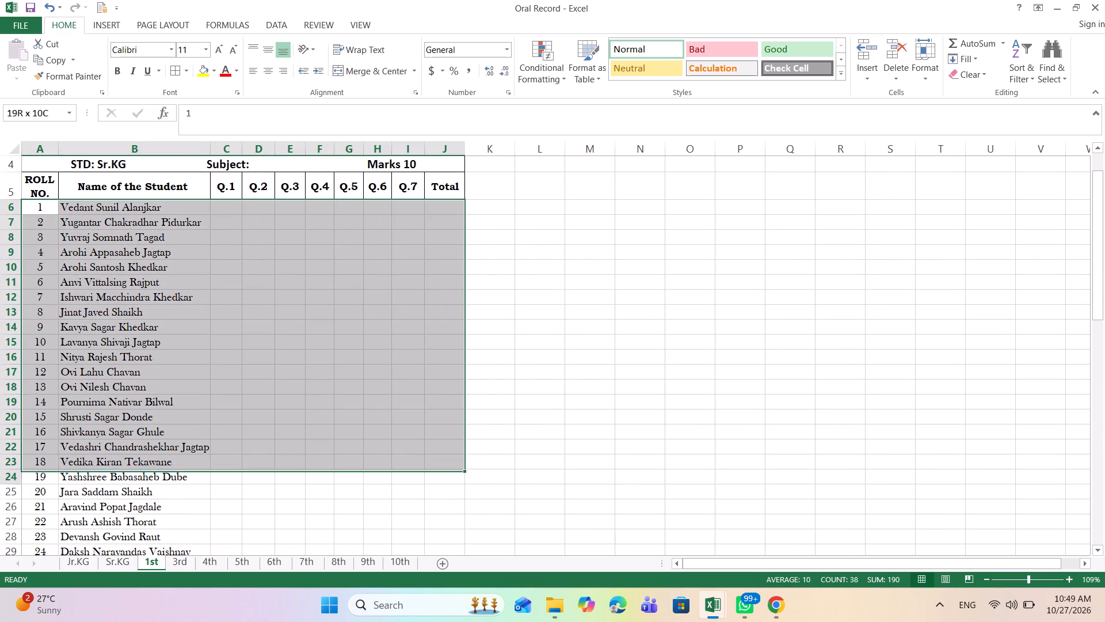
left_click_drag(444, 476, 447, 548)
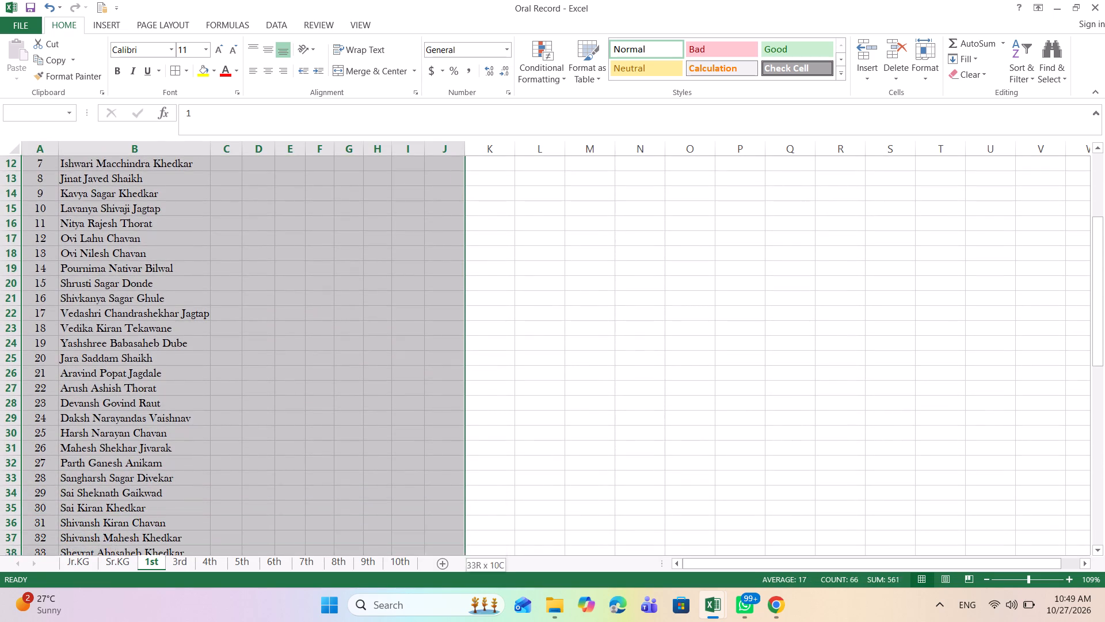
left_click_drag(447, 548, 448, 507)
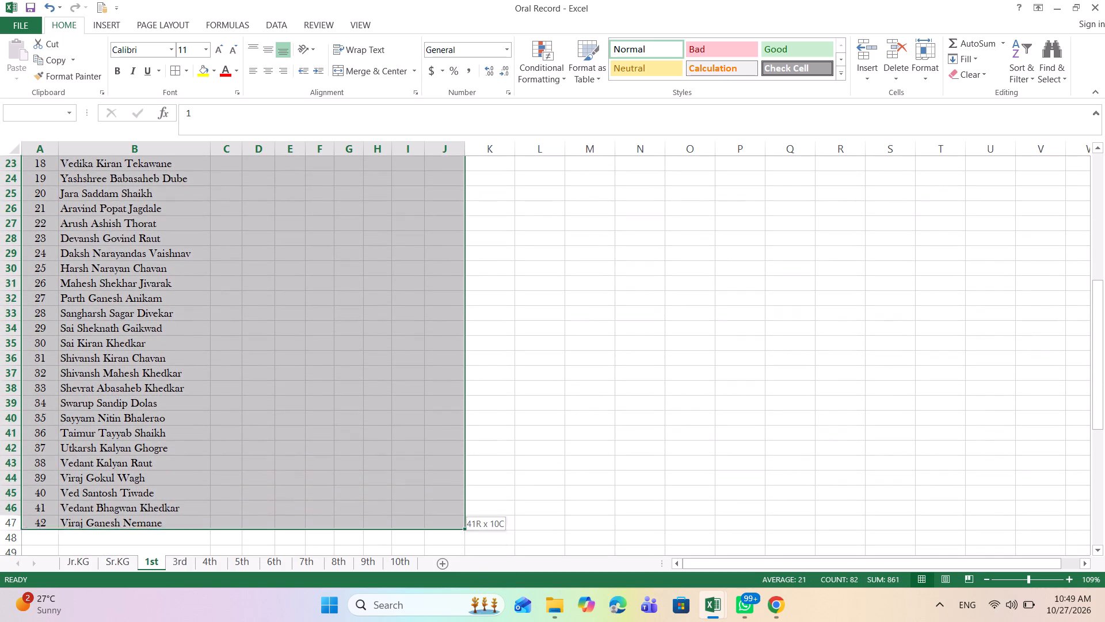
left_click_drag(448, 507, 448, 522)
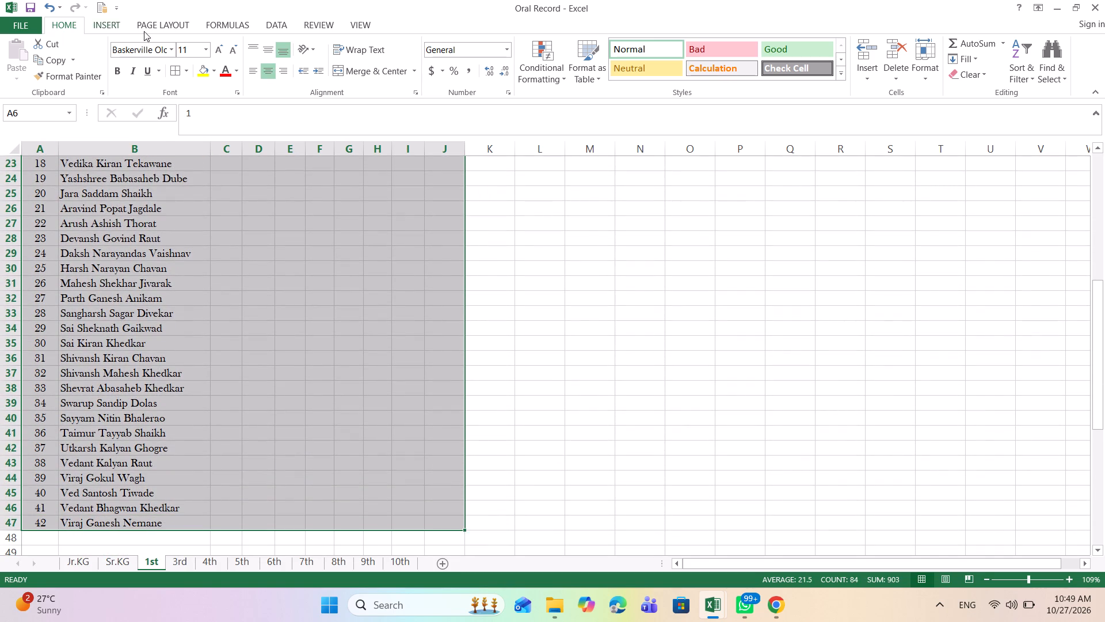
left_click(186, 70)
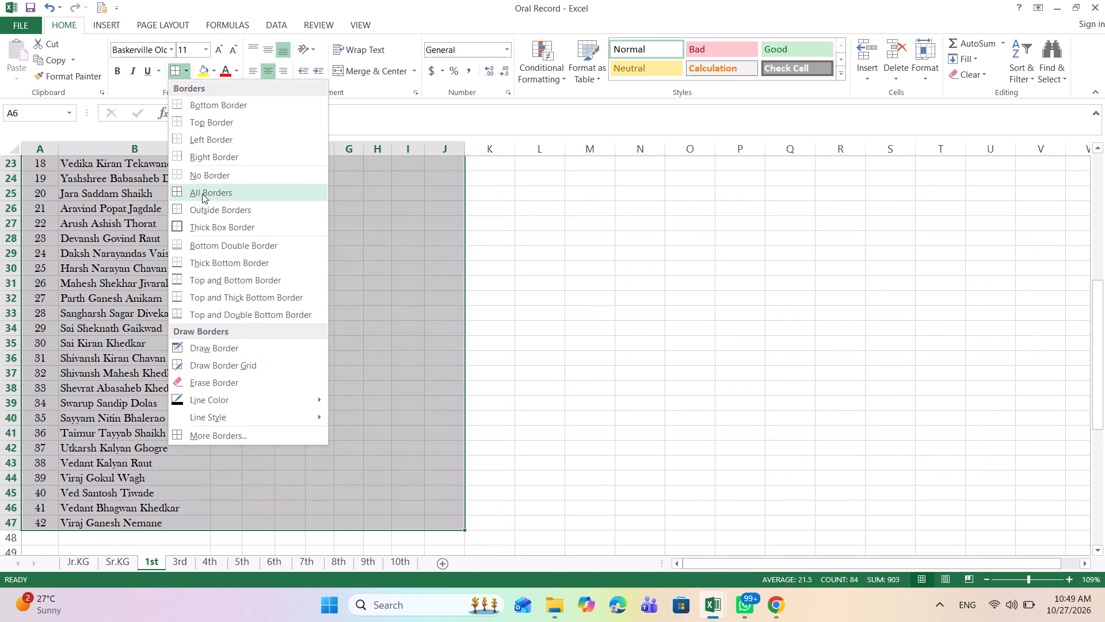
left_click(202, 194)
Look over the bordered 1st sheet from the school header down to the signature line.
scroll(258, 408, "down", 1)
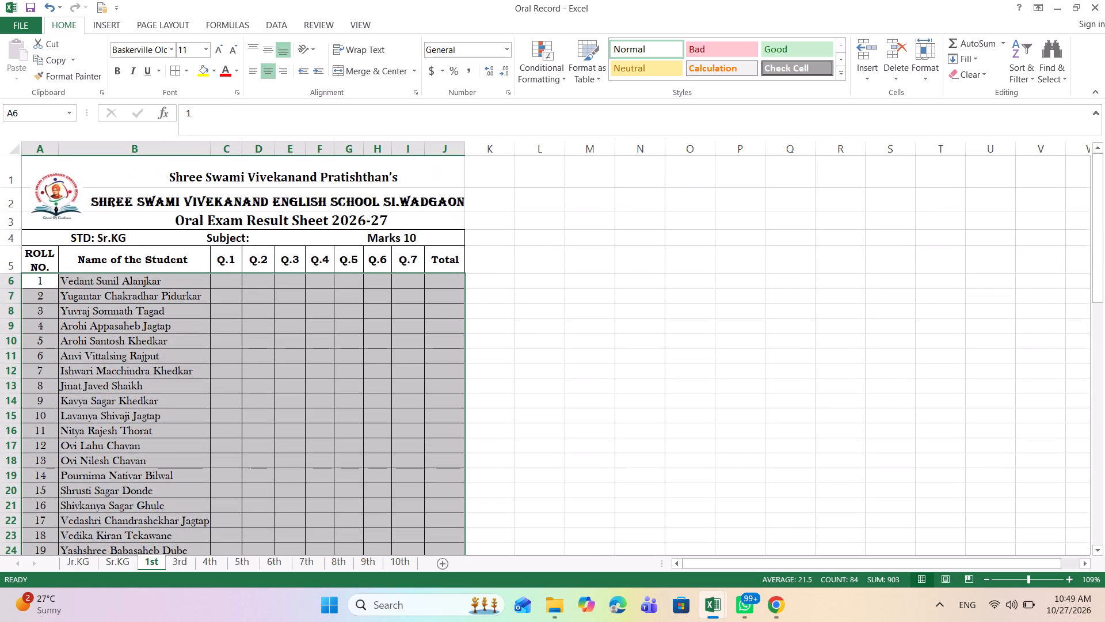
scroll(258, 408, "down", 9)
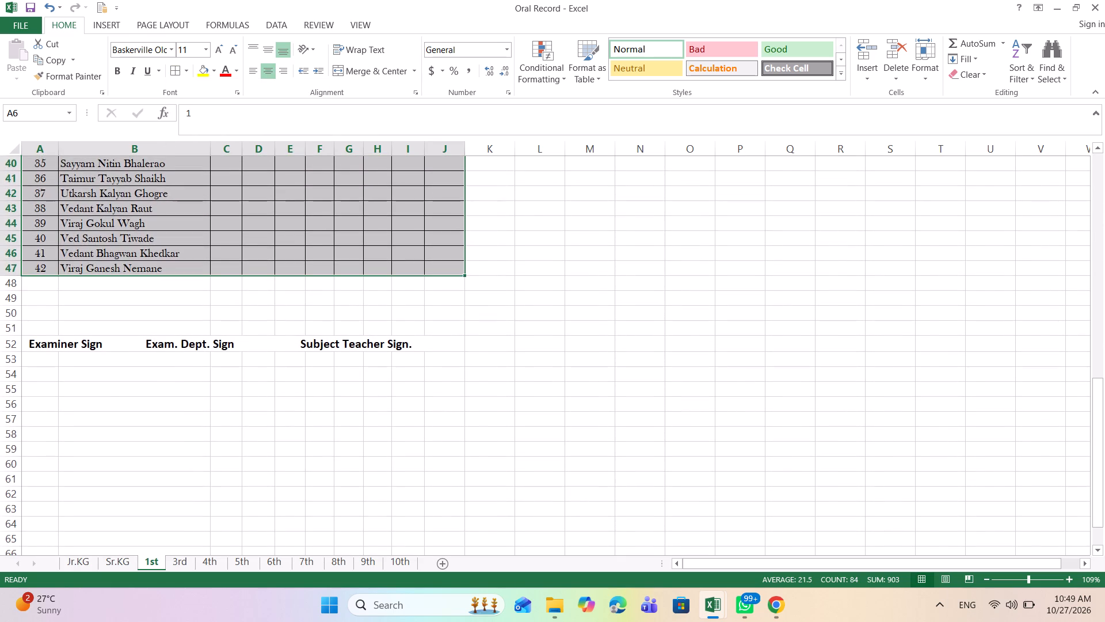
left_click(221, 449)
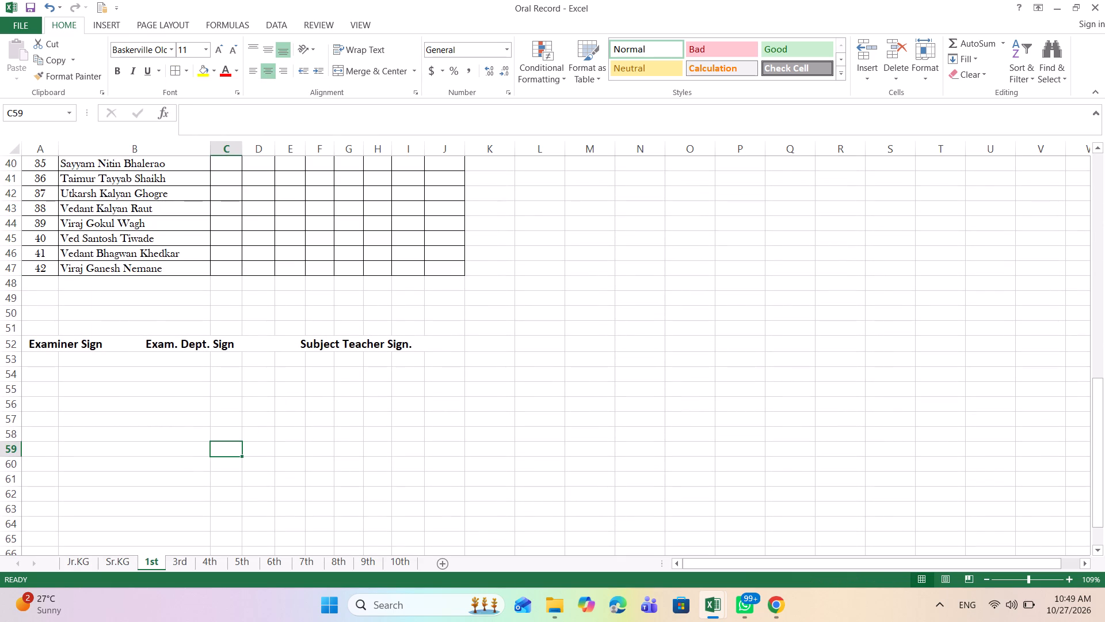
scroll(221, 449, "up", 9)
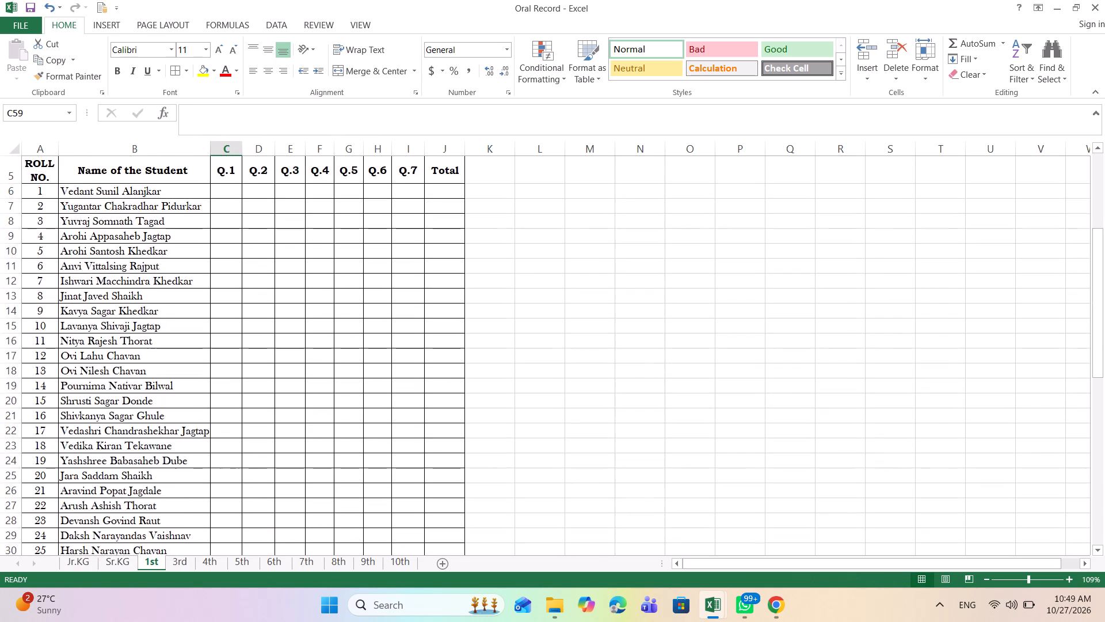
scroll(221, 449, "up", 3)
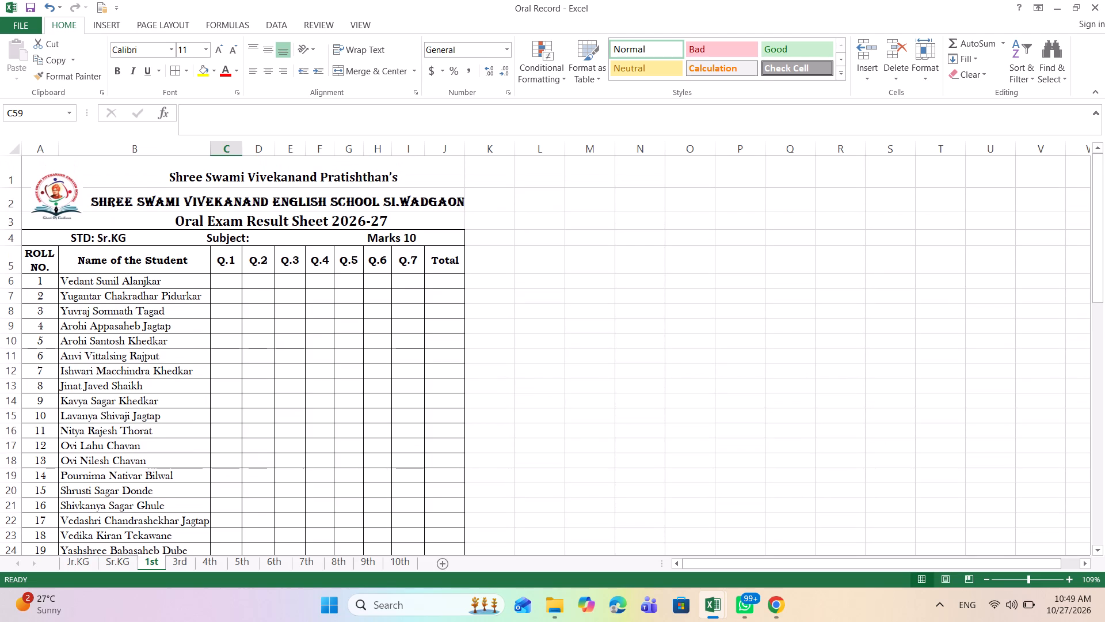
scroll(221, 449, "down", 8)
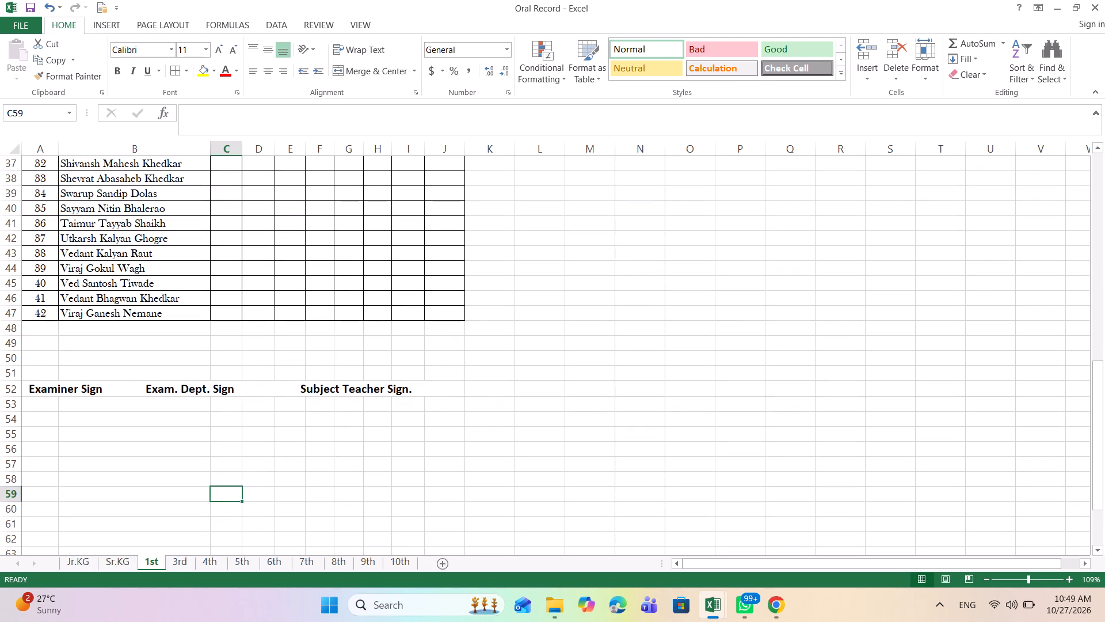
Save the 1st sheet as a PDF named 1st in the Oral Record folder on the Desktop.
left_click(16, 24)
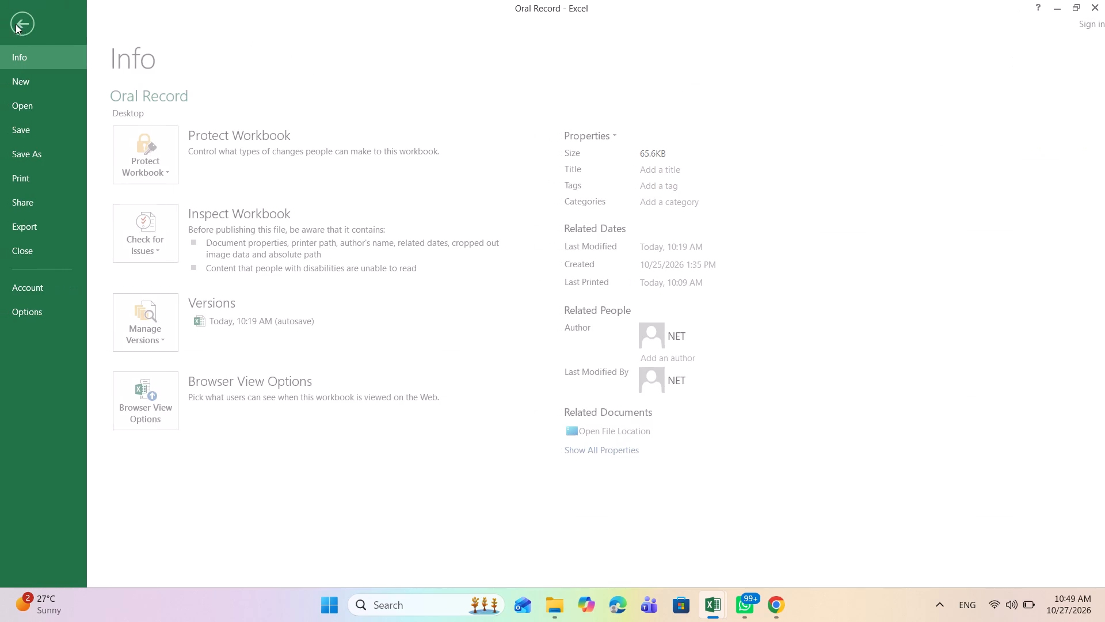
left_click(39, 153)
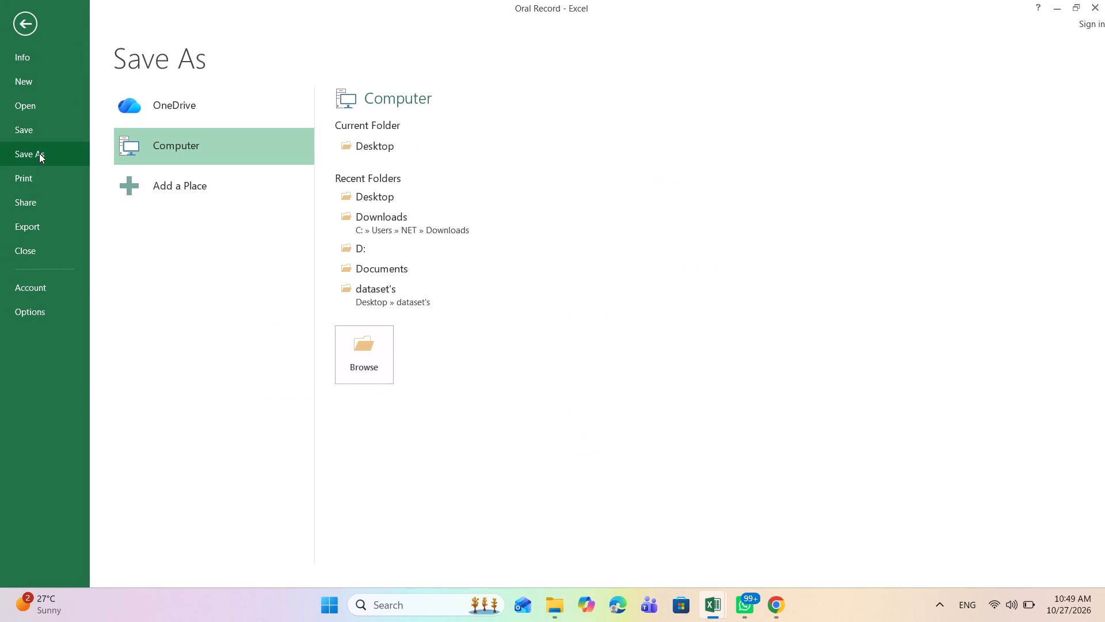
left_click(371, 147)
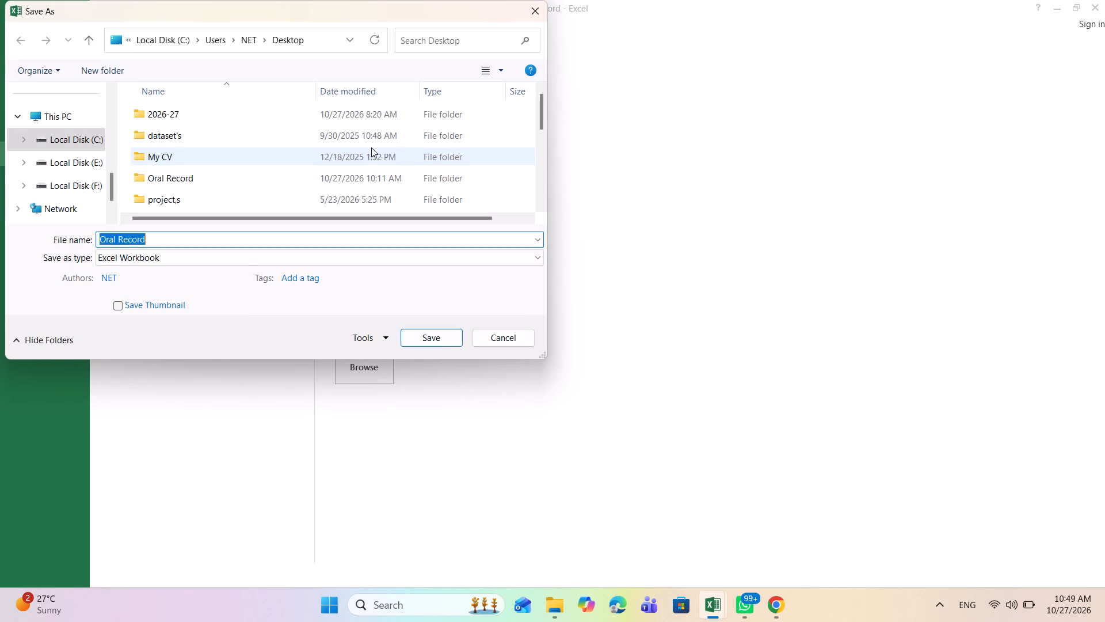
left_click(182, 111)
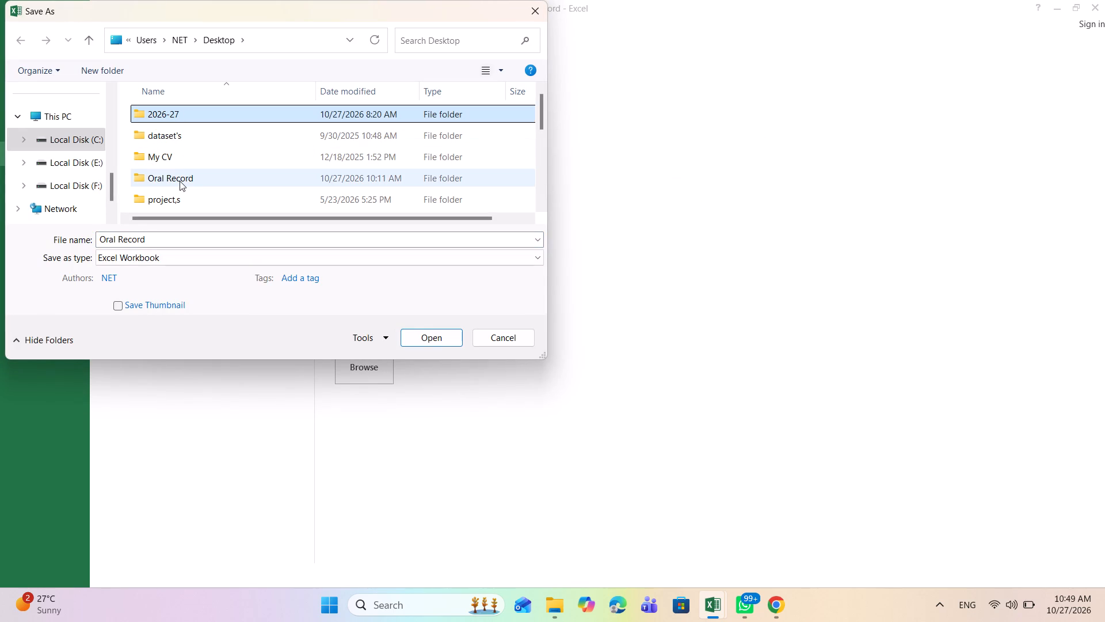
double_click(180, 181)
left_click(153, 235)
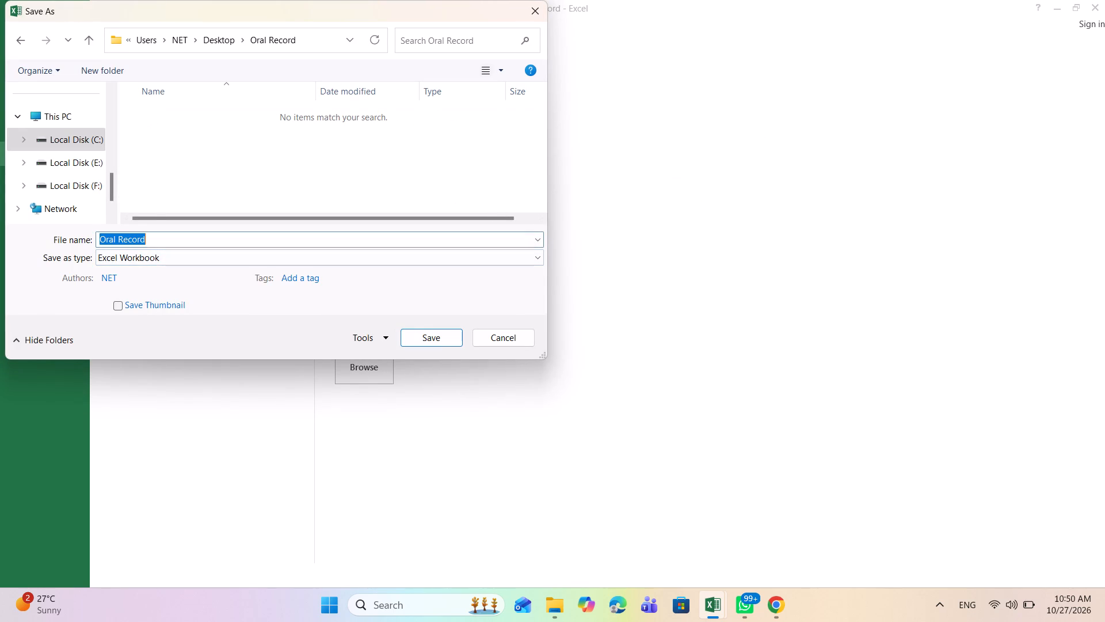
key("BackSpace")
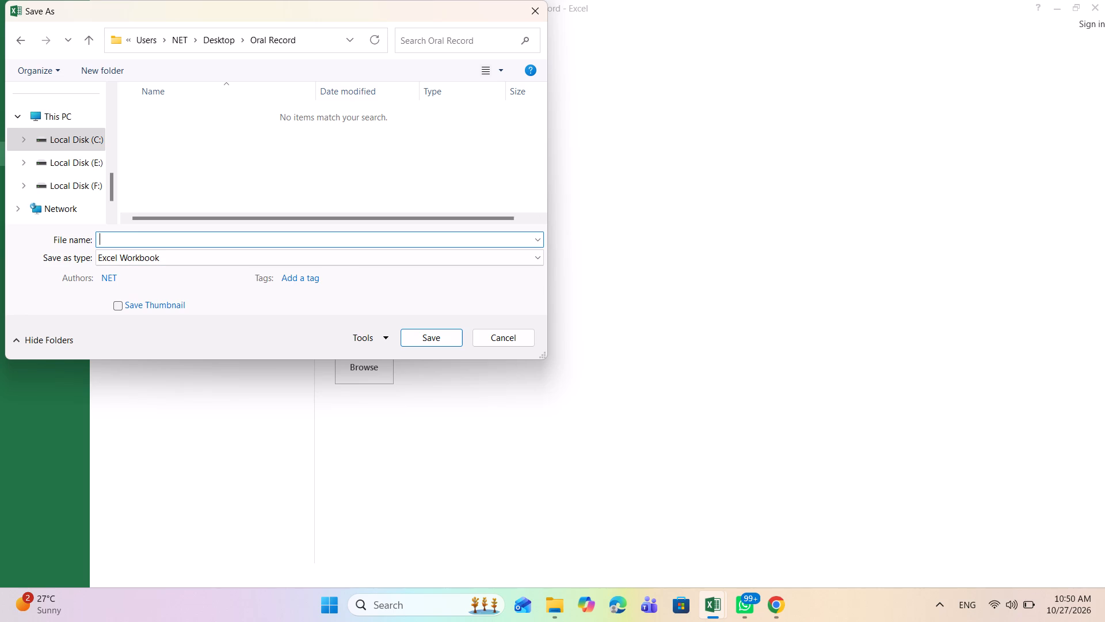
type("1st")
left_click(204, 259)
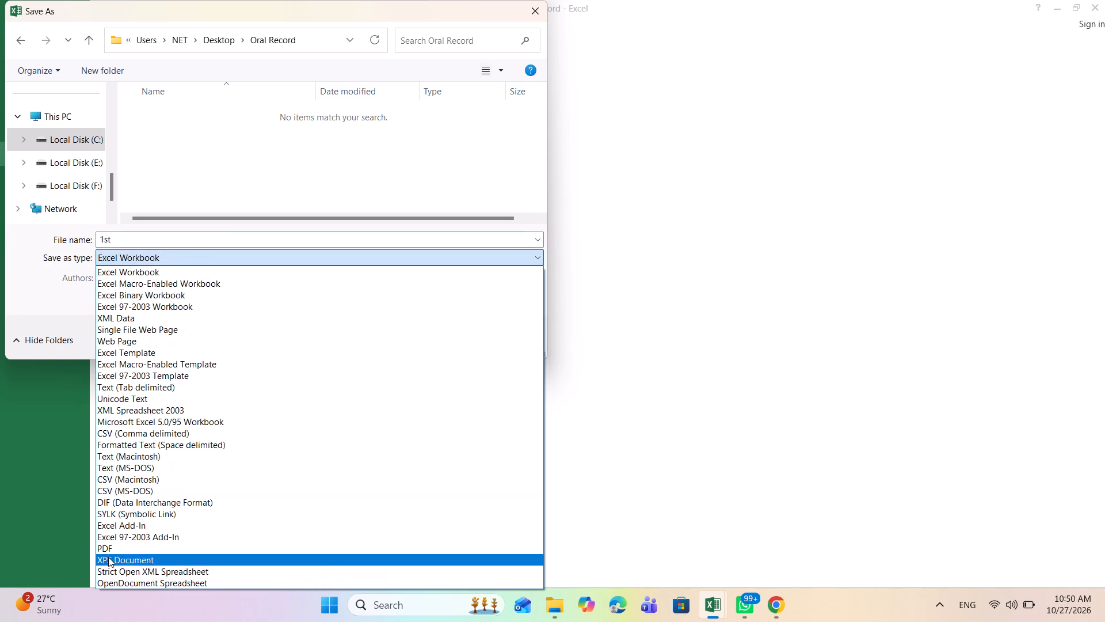
left_click(109, 546)
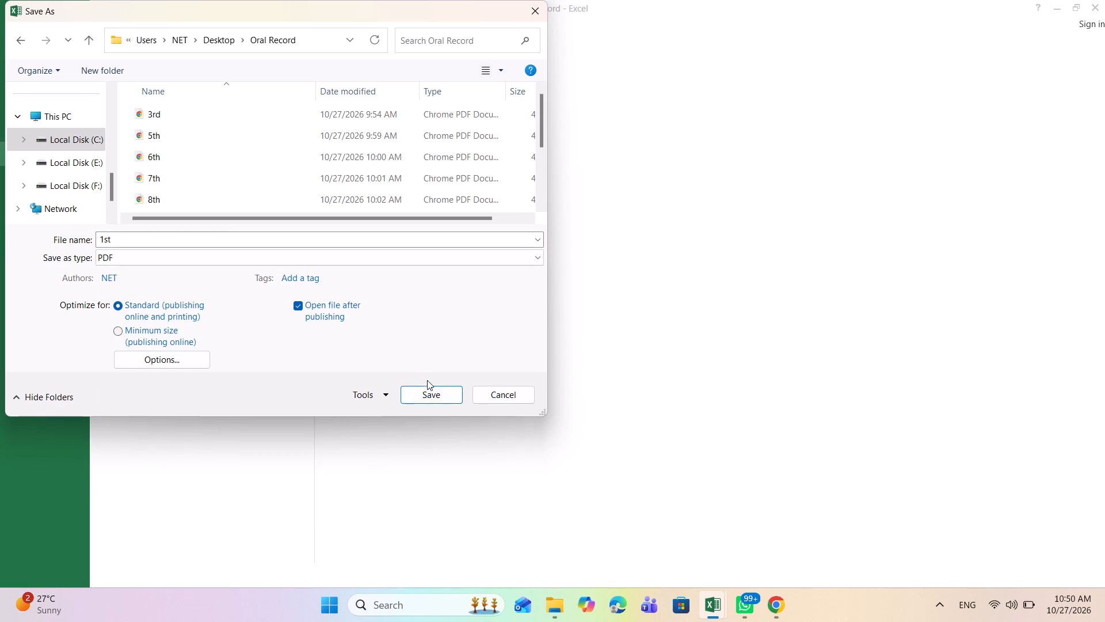
left_click(431, 392)
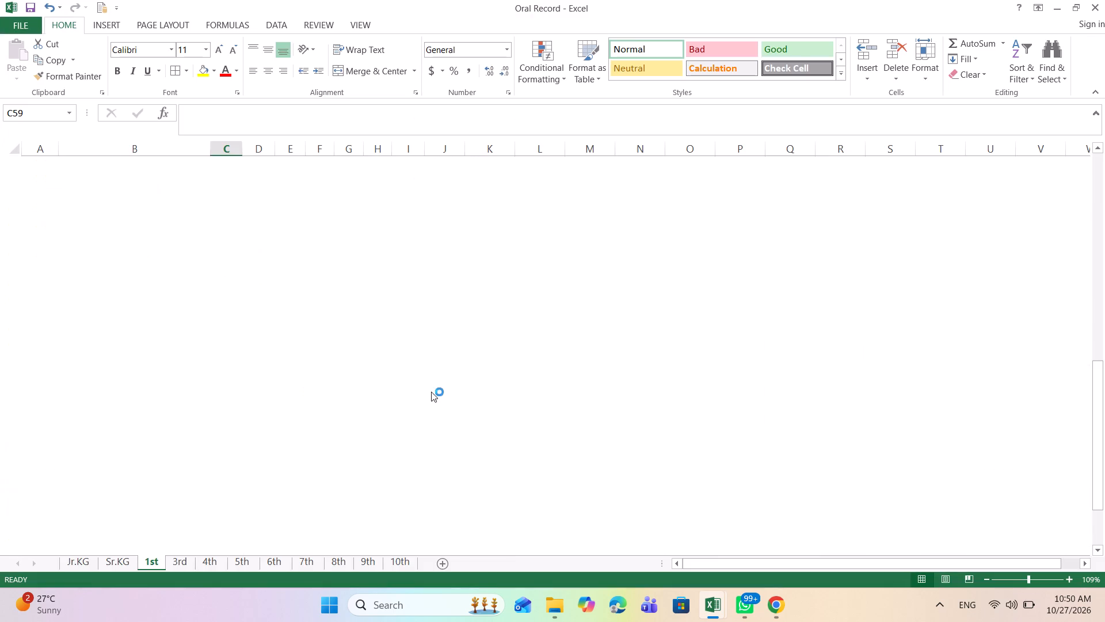
Check the page layout of the exported 1st.pdf in Chrome and return to the Oral Record workbook in Excel.
scroll(484, 380, "down", 4)
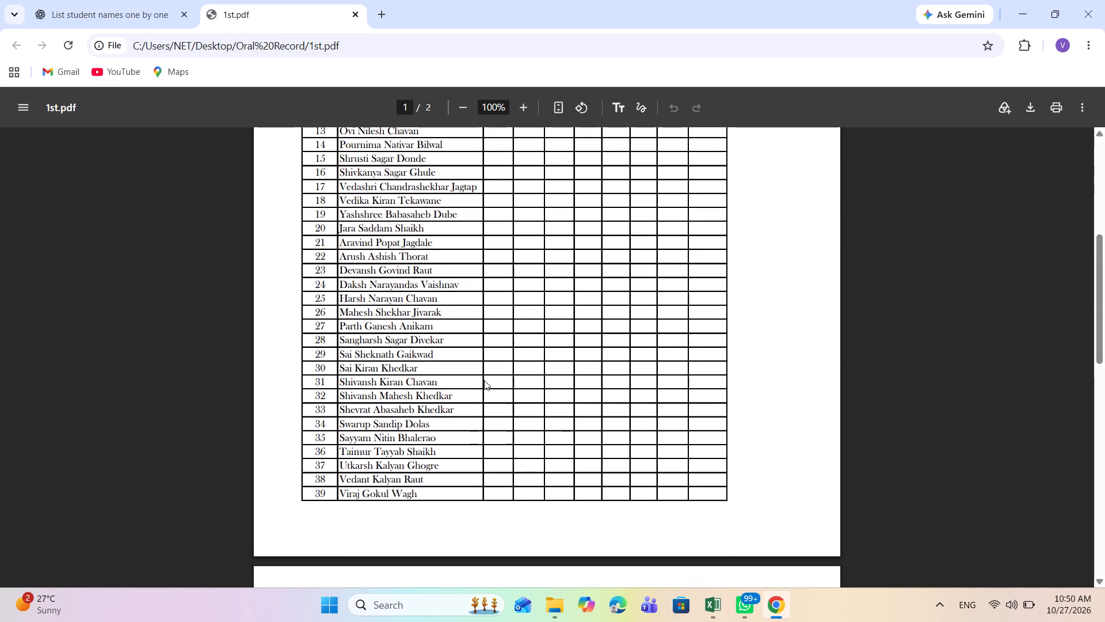
scroll(484, 380, "down", 4)
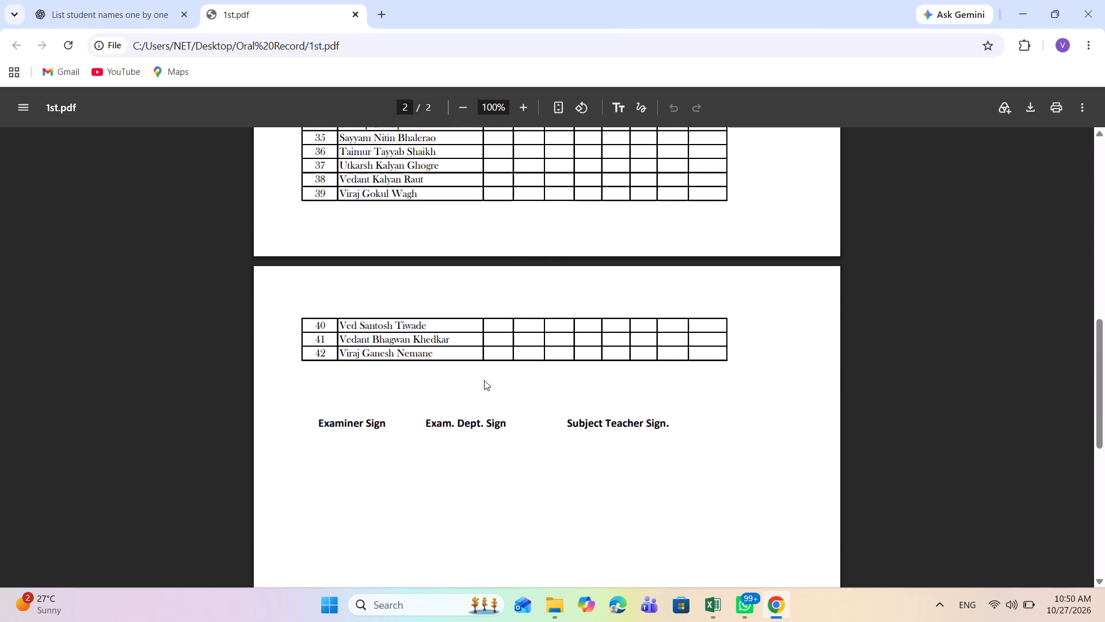
scroll(484, 380, "up", 11)
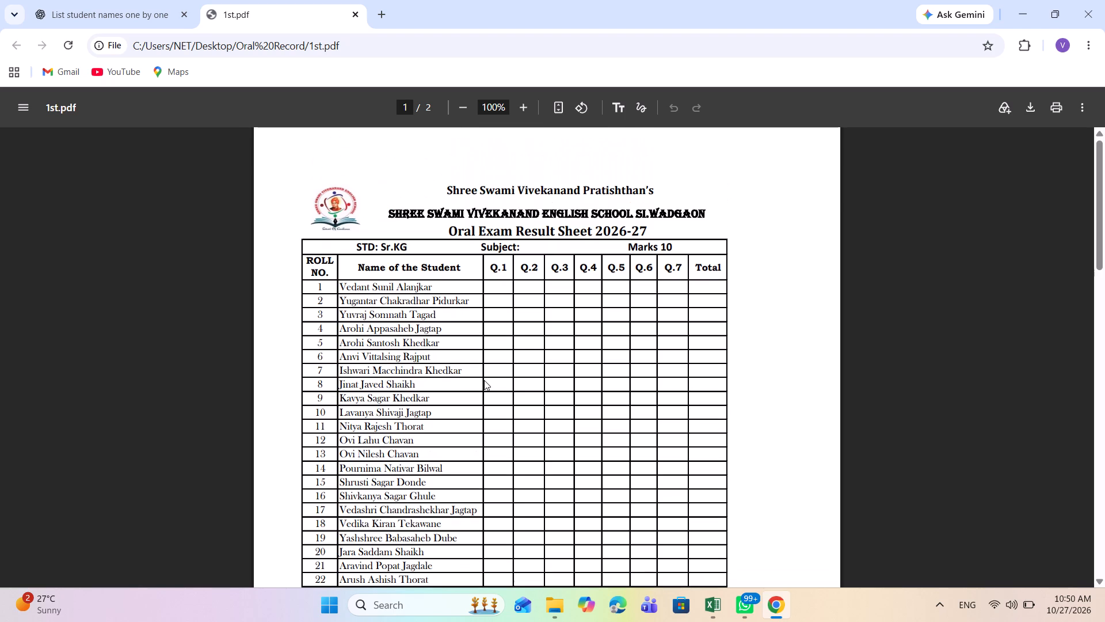
scroll(484, 380, "down", 9)
scroll(484, 380, "up", 5)
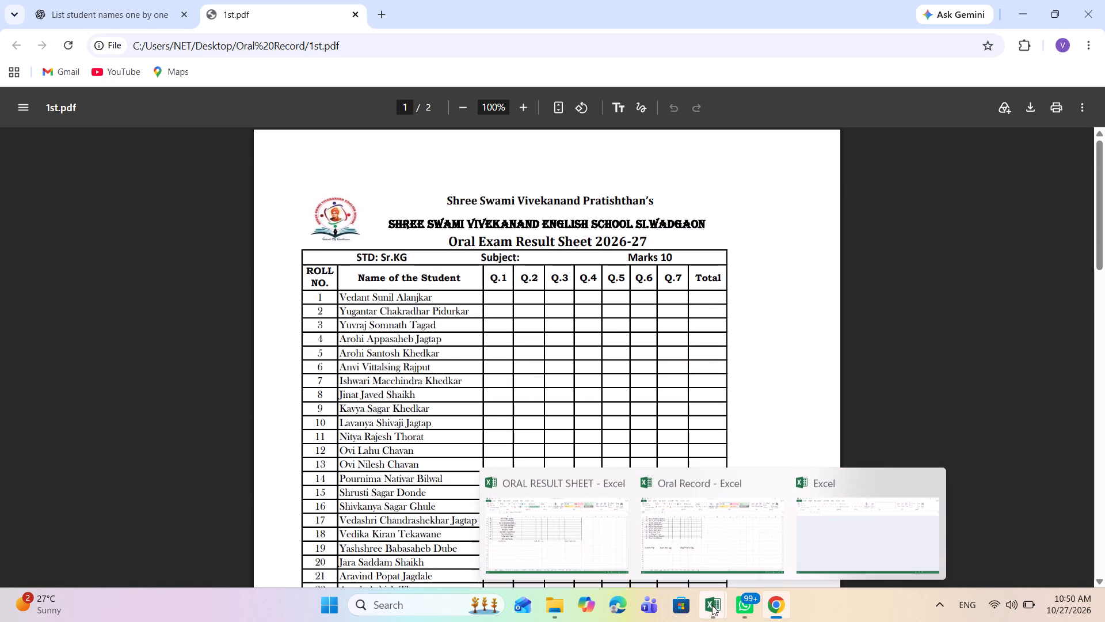
left_click(673, 536)
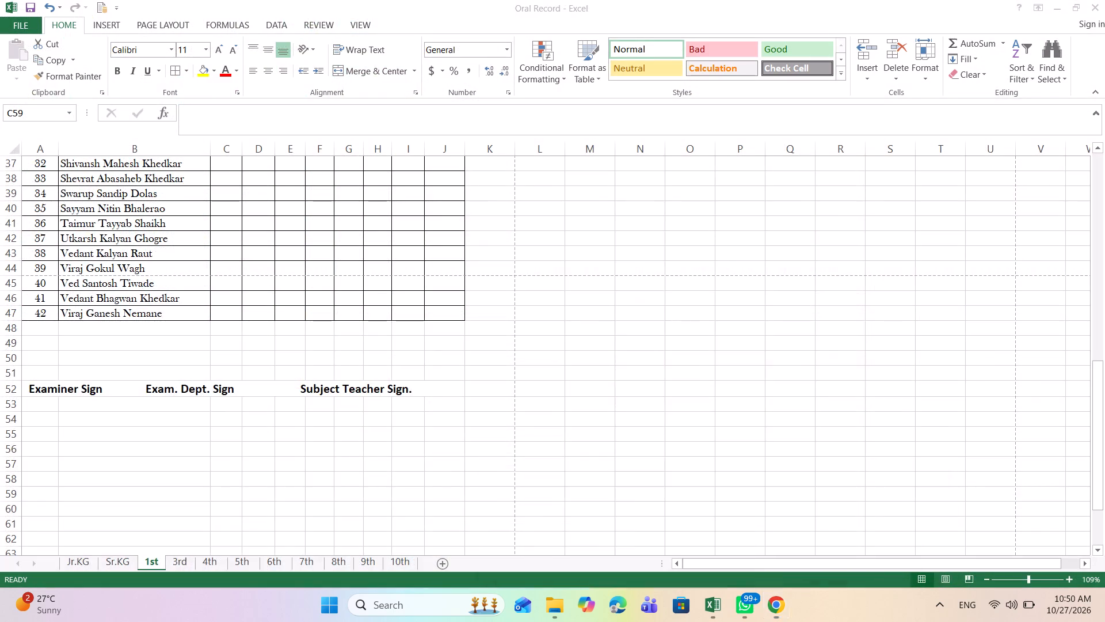
Add a new worksheet between the 1st and 3rd sheets and name it 2nd A.
left_click(417, 460)
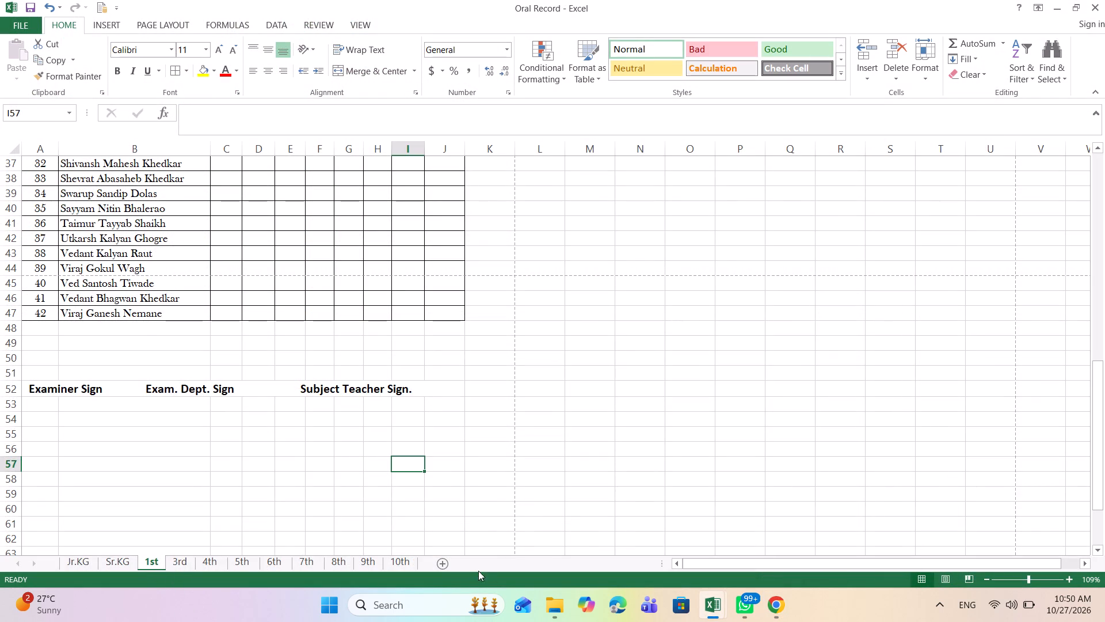
left_click(440, 563)
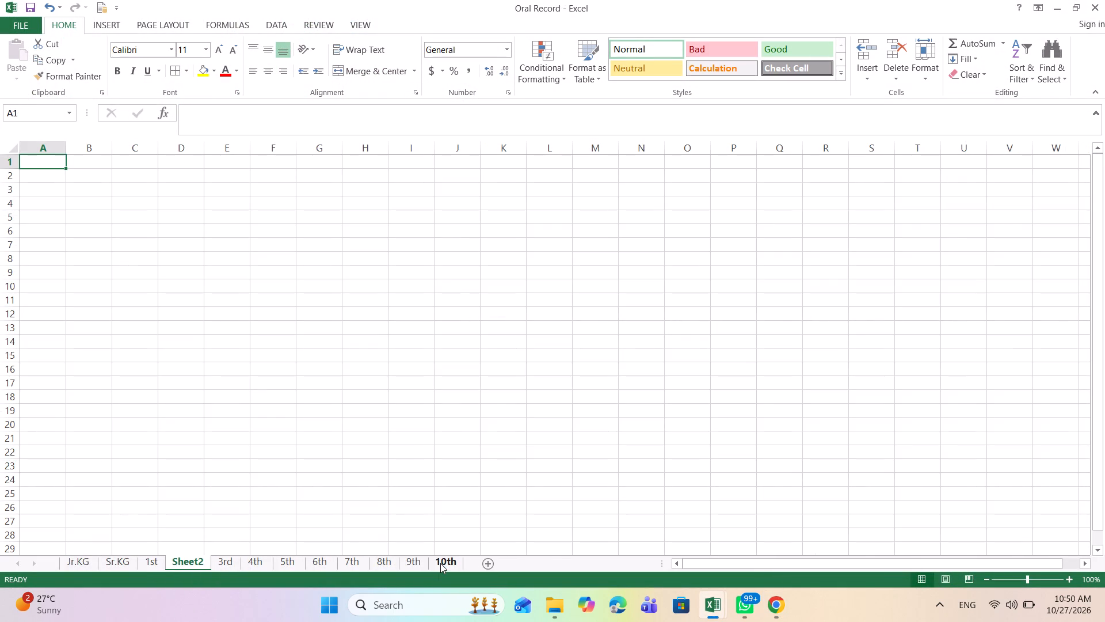
double_click(204, 562)
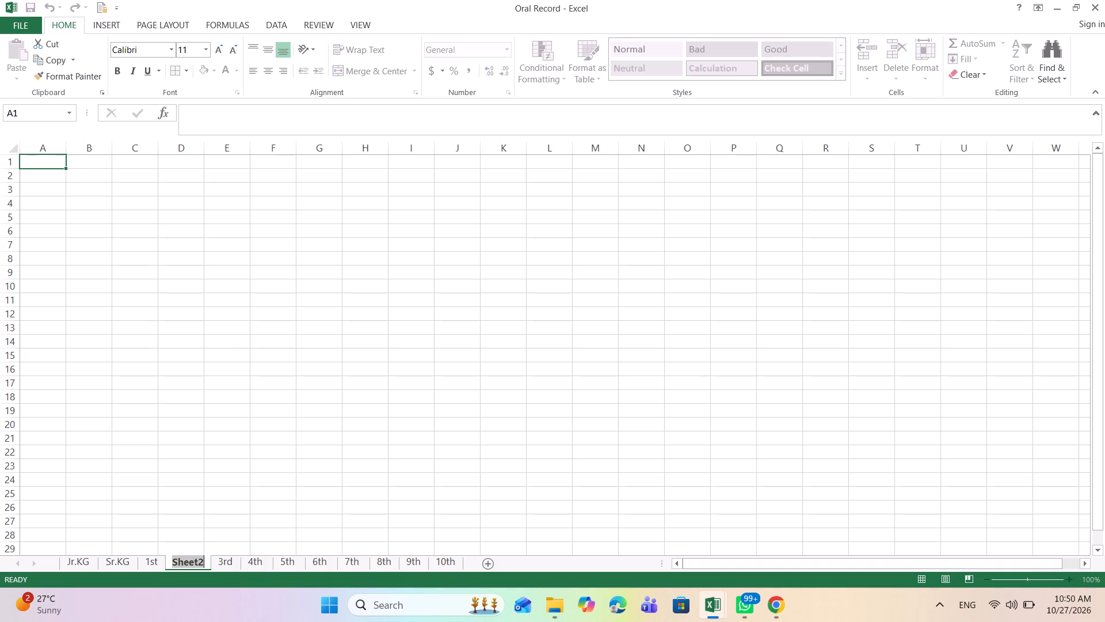
key("BackSpace")
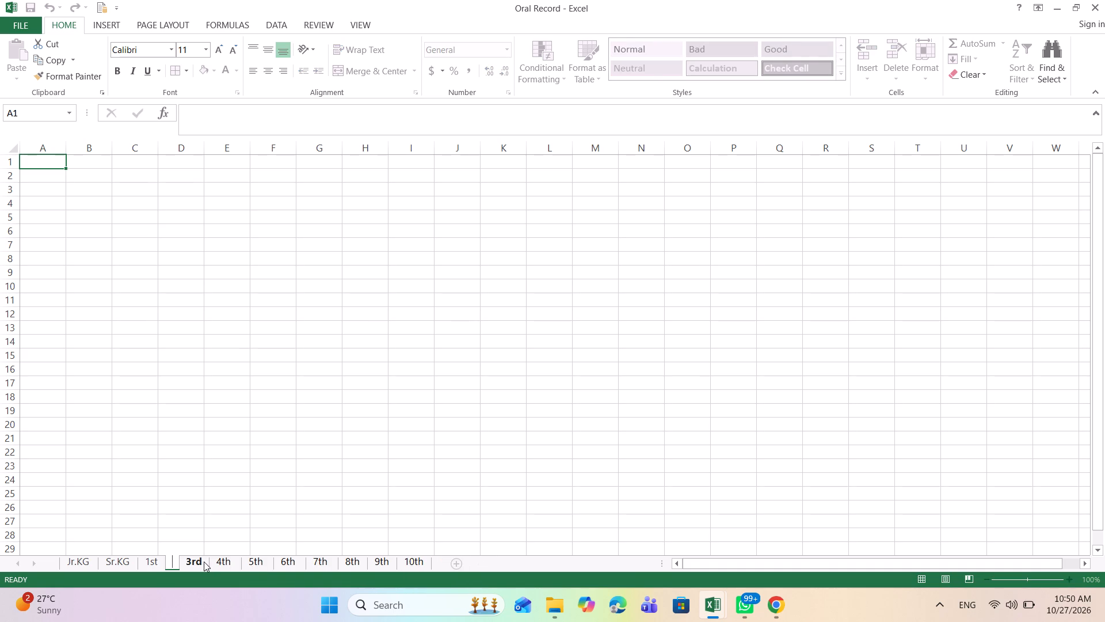
type("2b")
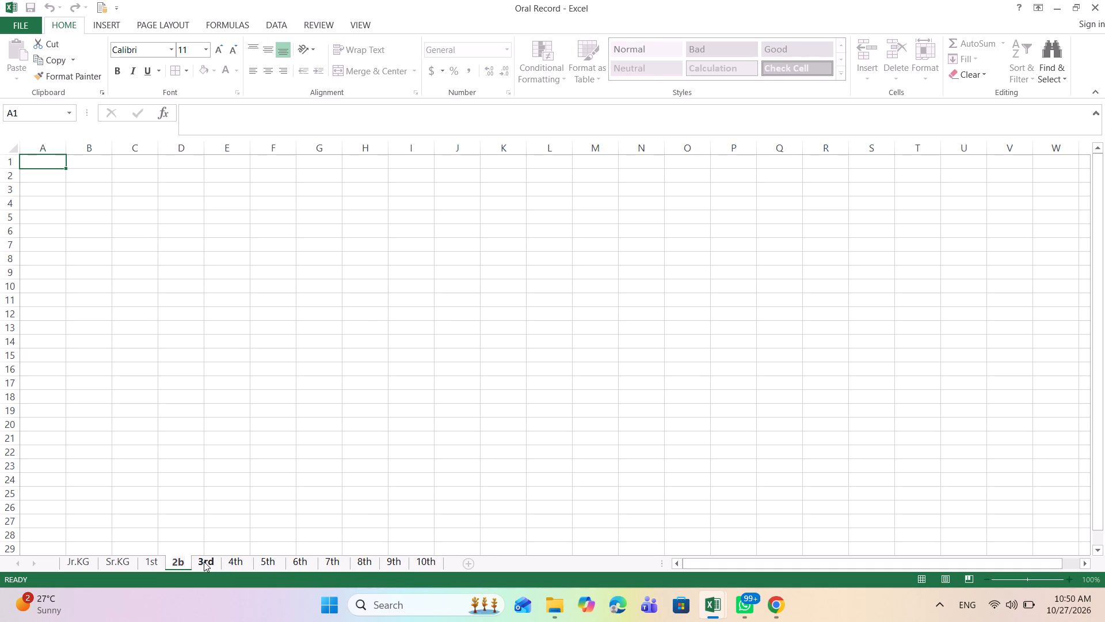
key("BackSpace")
type("nd")
key("space")
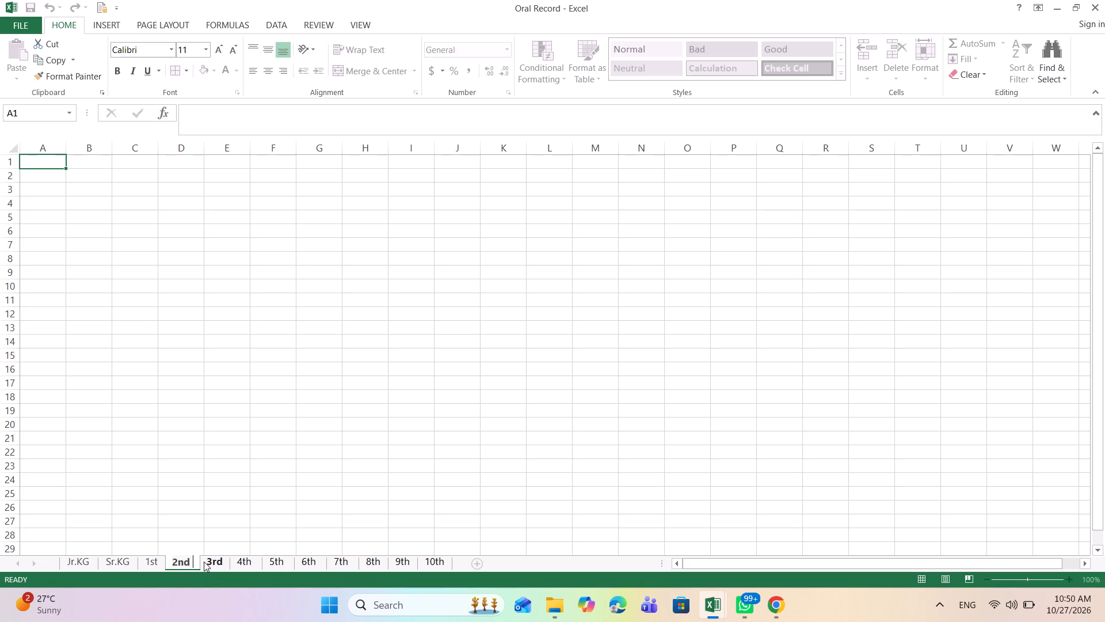
key("shift+a")
left_click(198, 556)
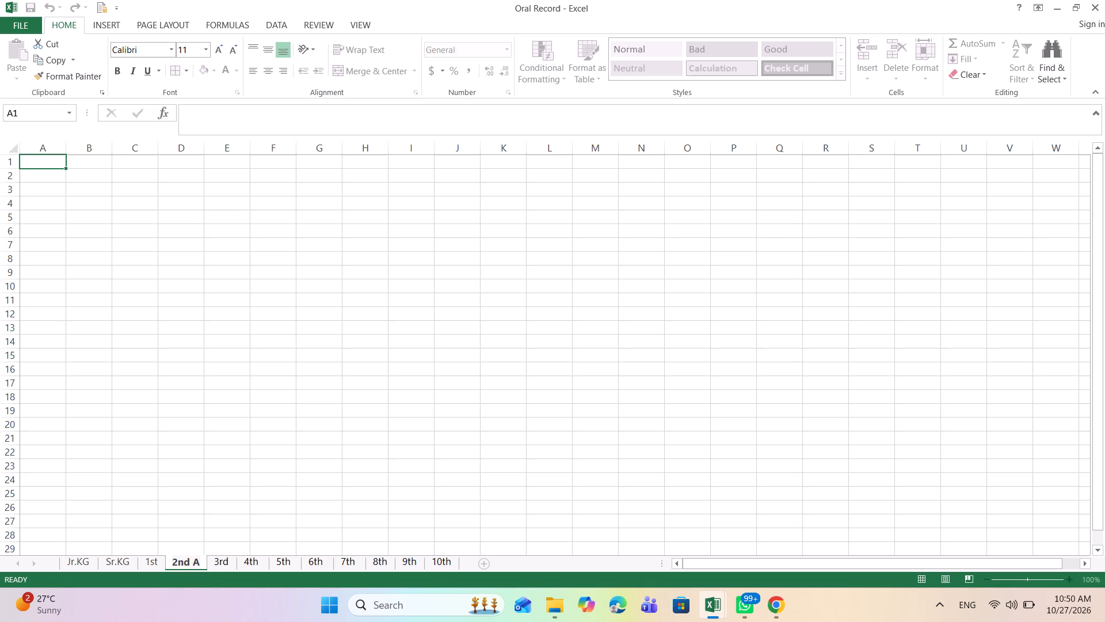
left_click(209, 460)
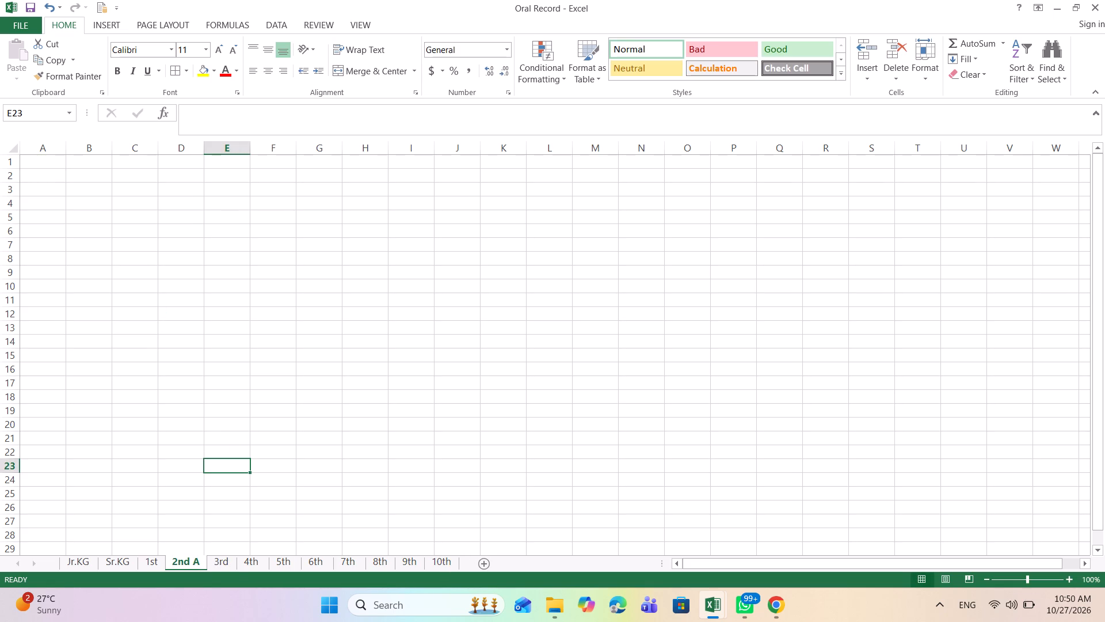
Copy the school header block A1:J4 with the logo from the 1st sheet to cell A1 of the 2nd A sheet.
scroll(198, 444, "up", 5)
left_click(153, 559)
scroll(124, 305, "up", 6)
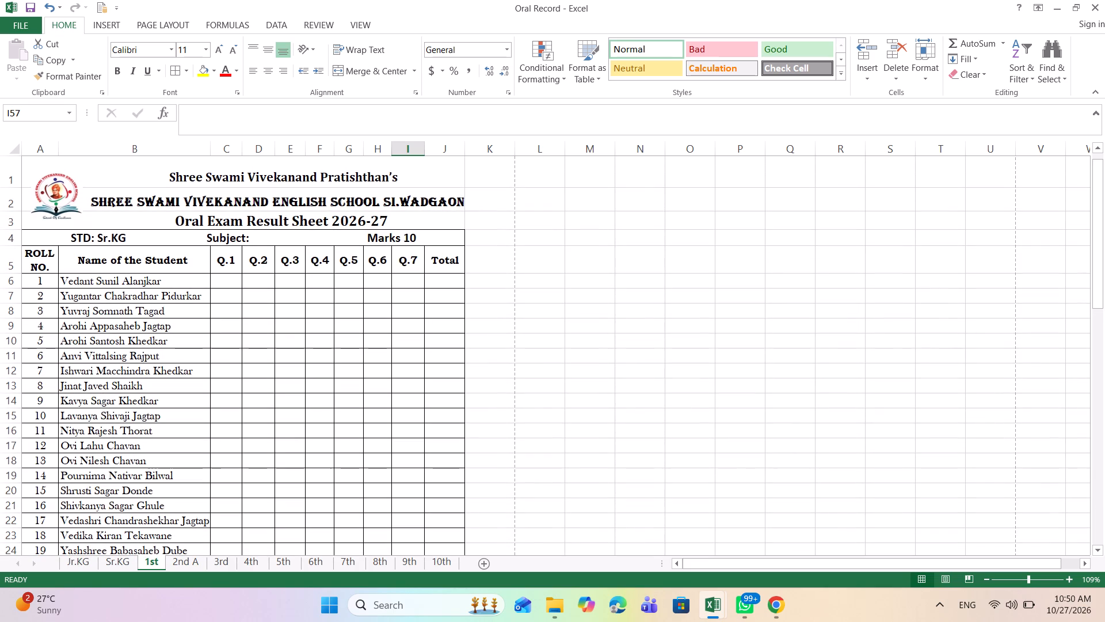
left_click_drag(137, 168, 140, 232)
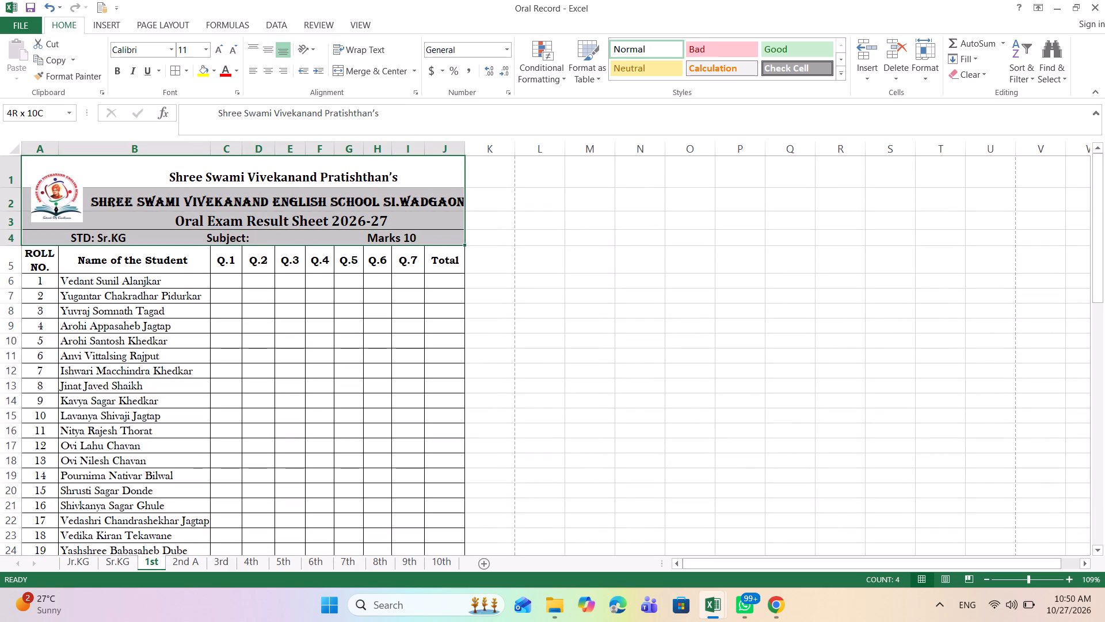
left_click_drag(140, 232, 141, 233)
key("ctrl+c")
key("ctrl+c")
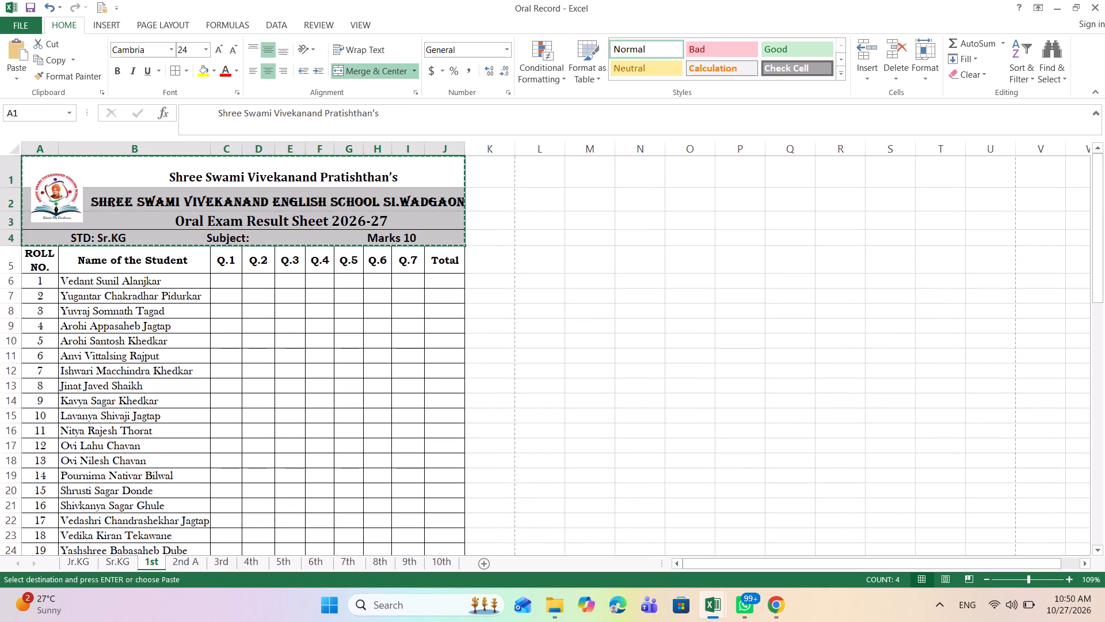
left_click(184, 562)
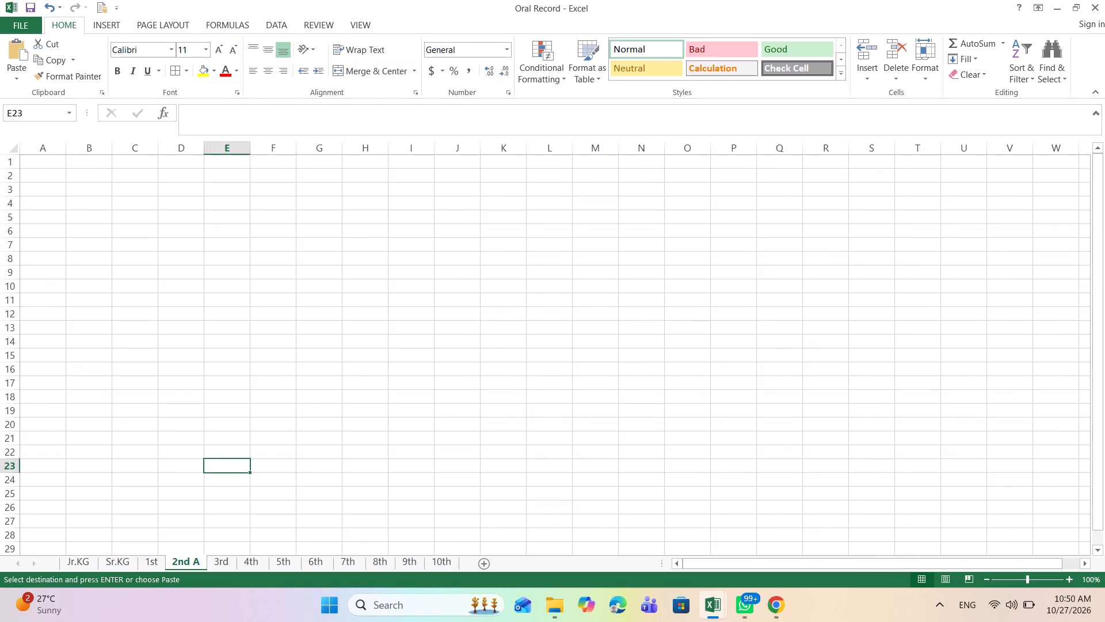
left_click(48, 161)
key("ctrl+v")
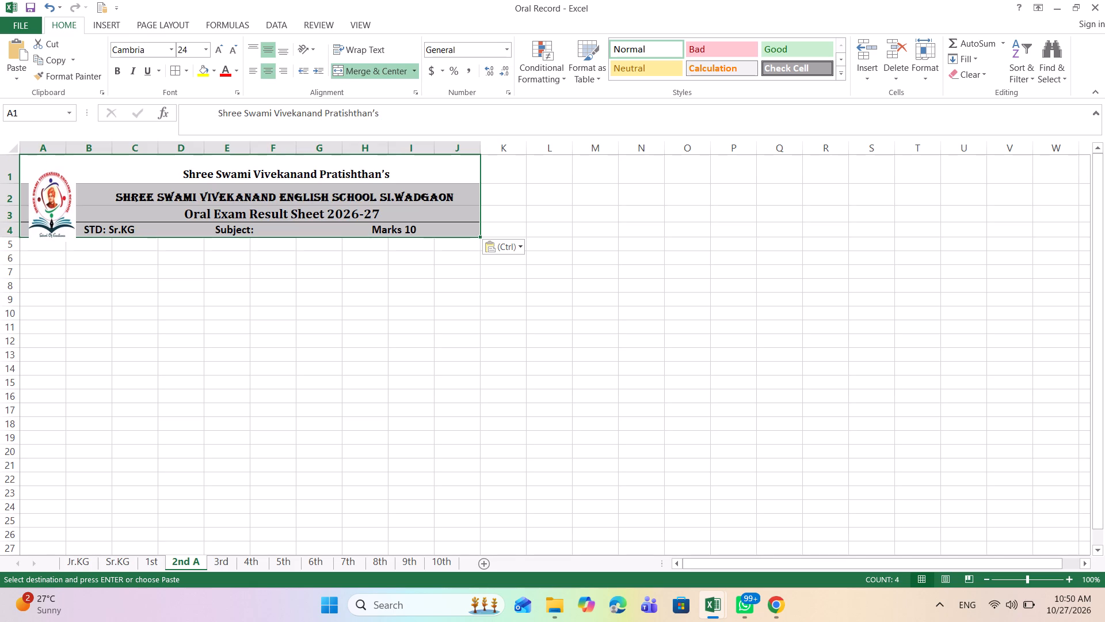
Reduce the height of the school logo on the 2nd A sheet so it ends above the STD row.
left_click(59, 208)
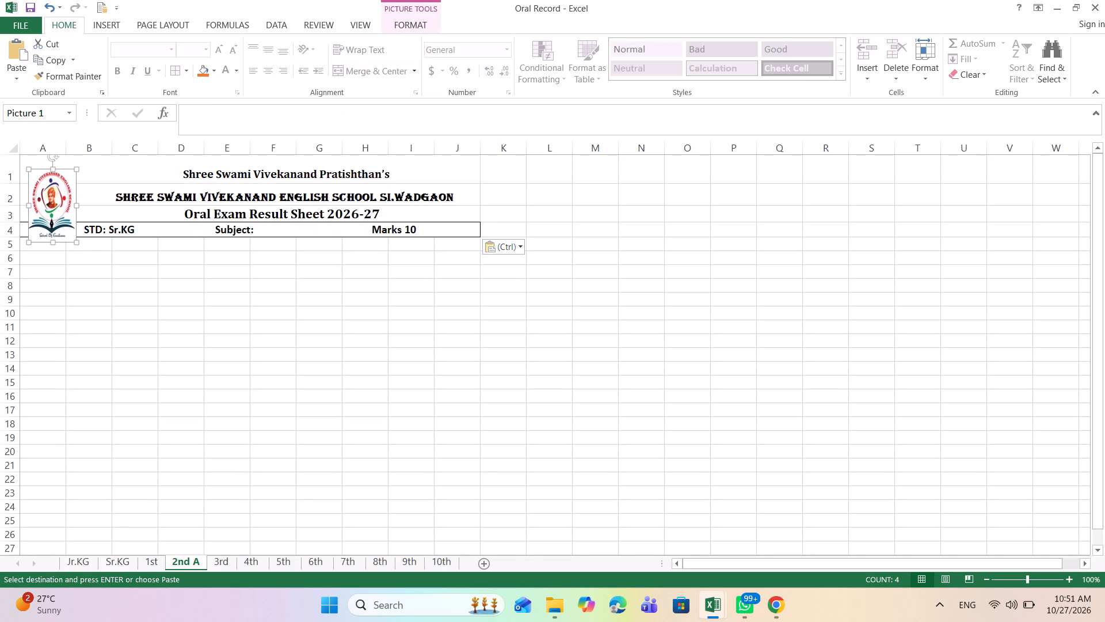
left_click_drag(52, 242, 49, 231)
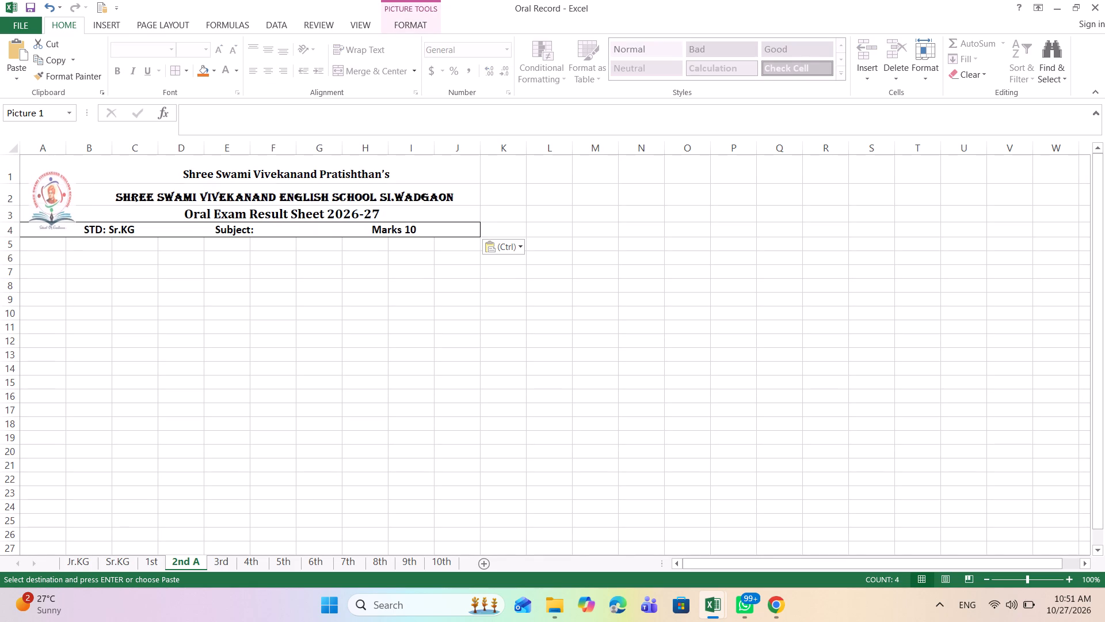
left_click_drag(49, 231, 50, 218)
left_click(110, 330)
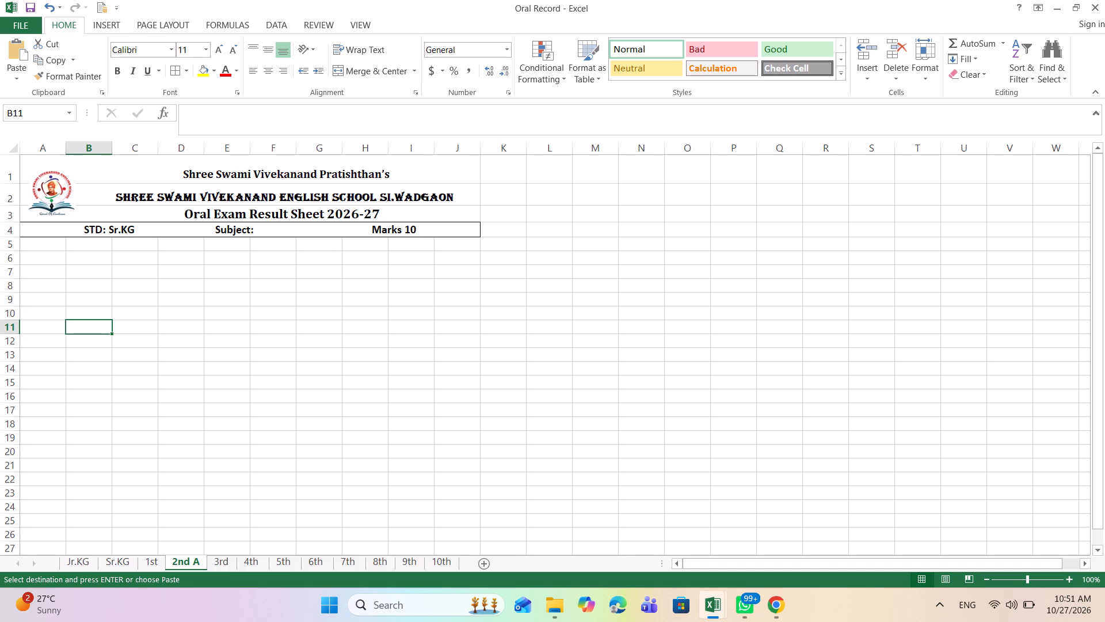
Copy the column heading row A5:J5, from ROLL NO. to Total, from the 1st sheet to cell A5 of the 2nd A sheet.
left_click(157, 563)
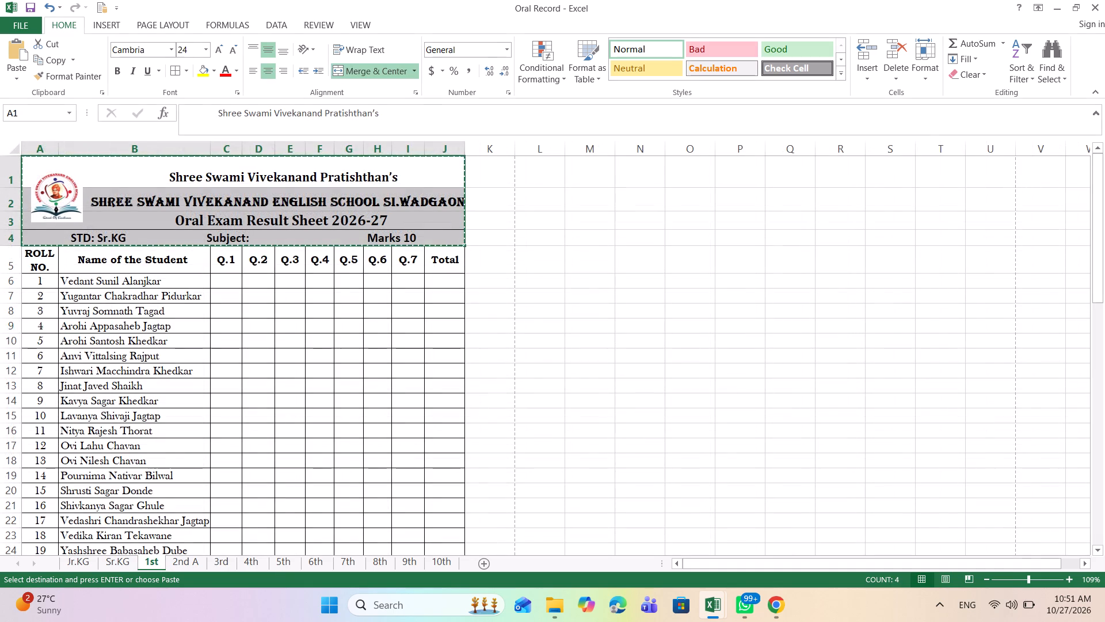
left_click(48, 262)
left_click_drag(48, 262, 289, 249)
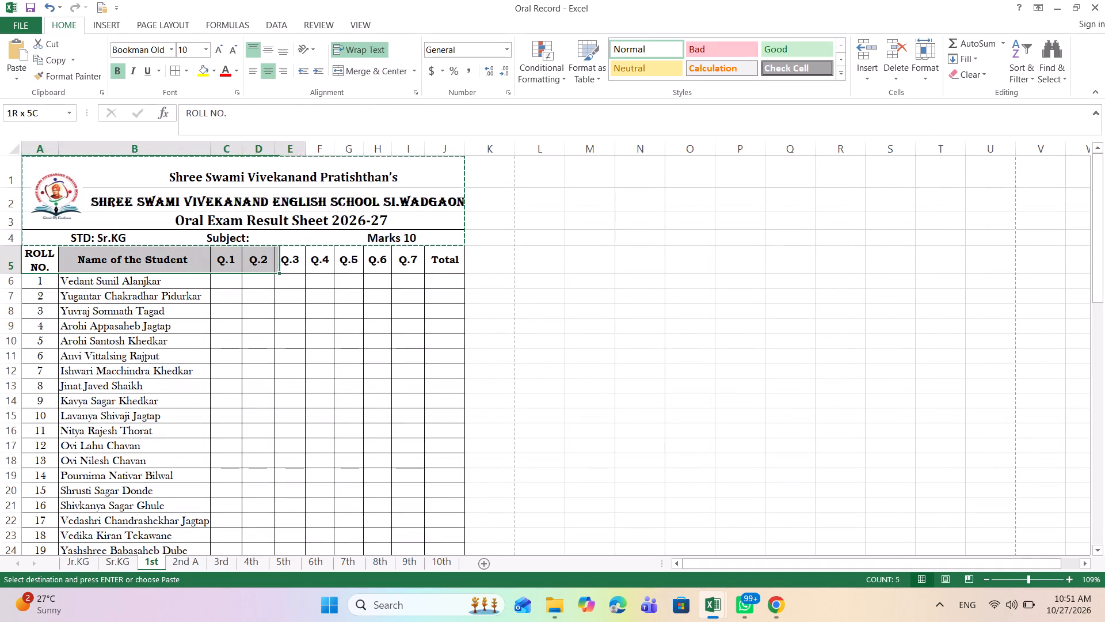
left_click_drag(289, 249, 433, 266)
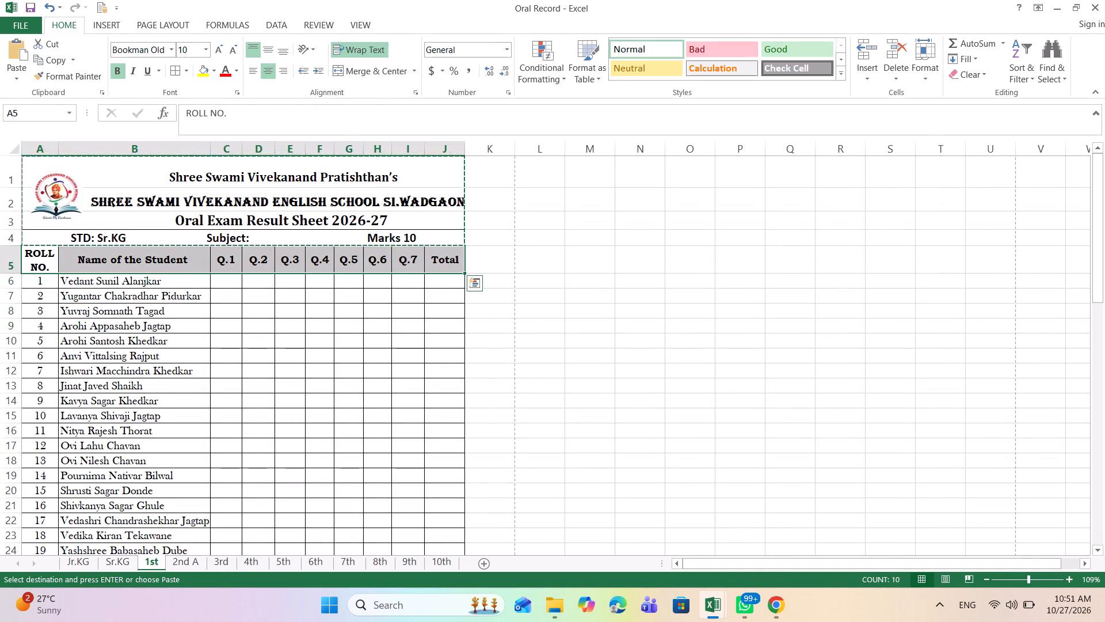
key("ctrl+c")
key("ctrl+c")
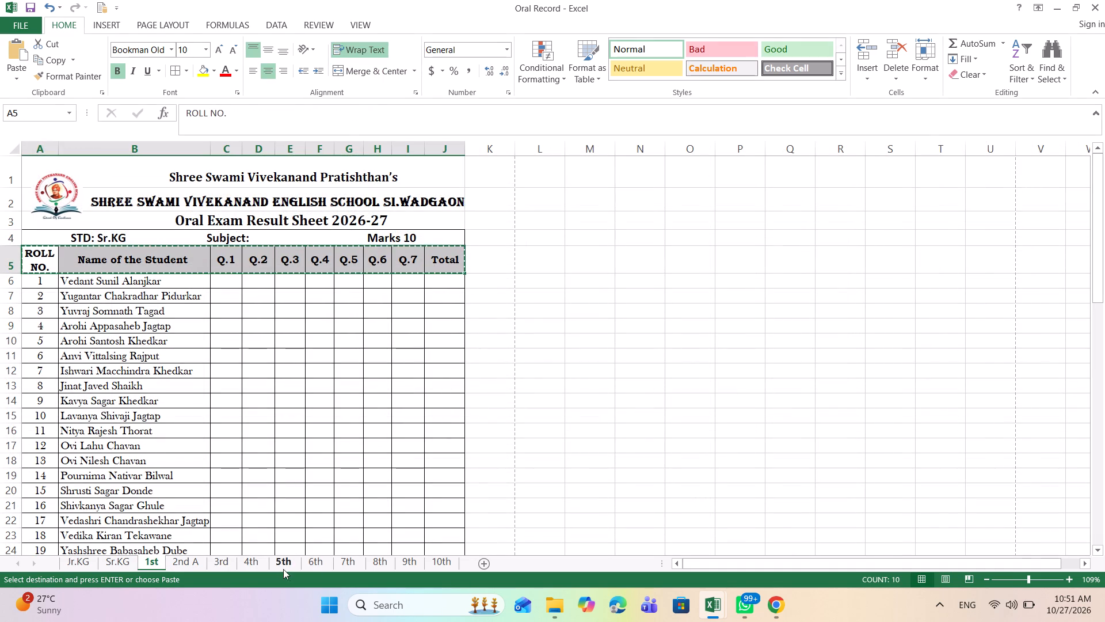
left_click(186, 559)
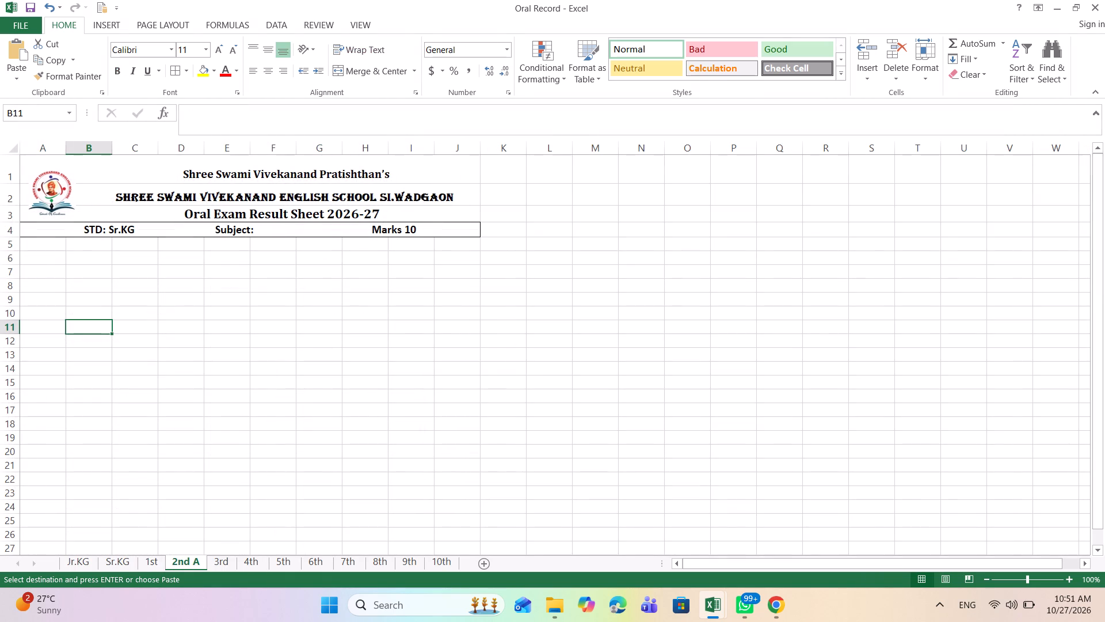
left_click(39, 246)
key("ctrl+v")
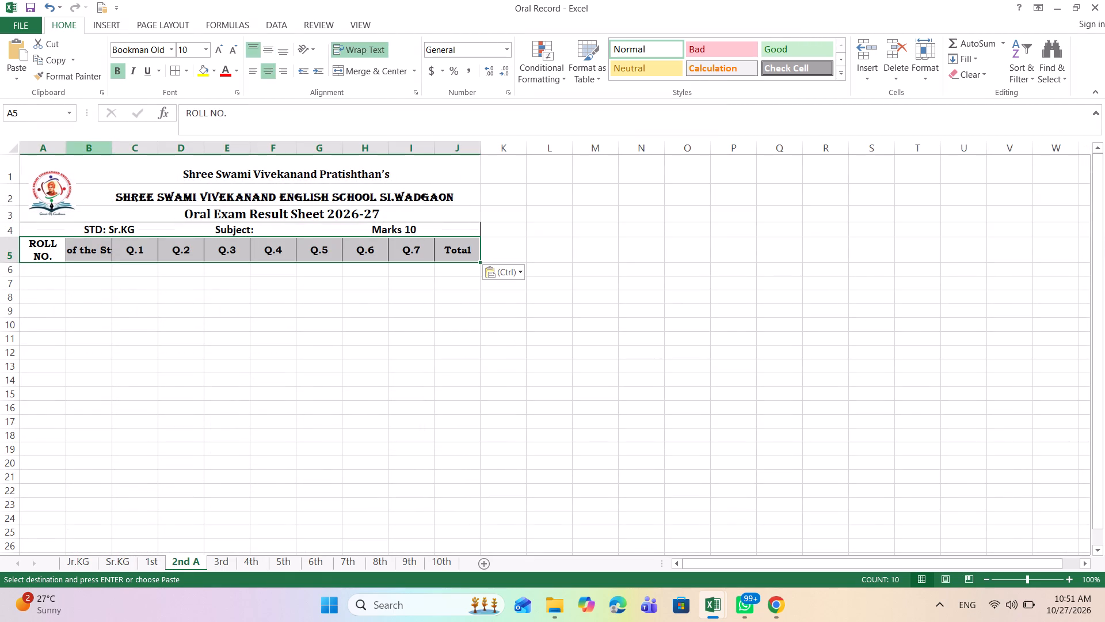
Widen column B to fit the Name of the Student heading and narrow column A around ROLL NO. on the 2nd A sheet.
left_click_drag(111, 146, 172, 151)
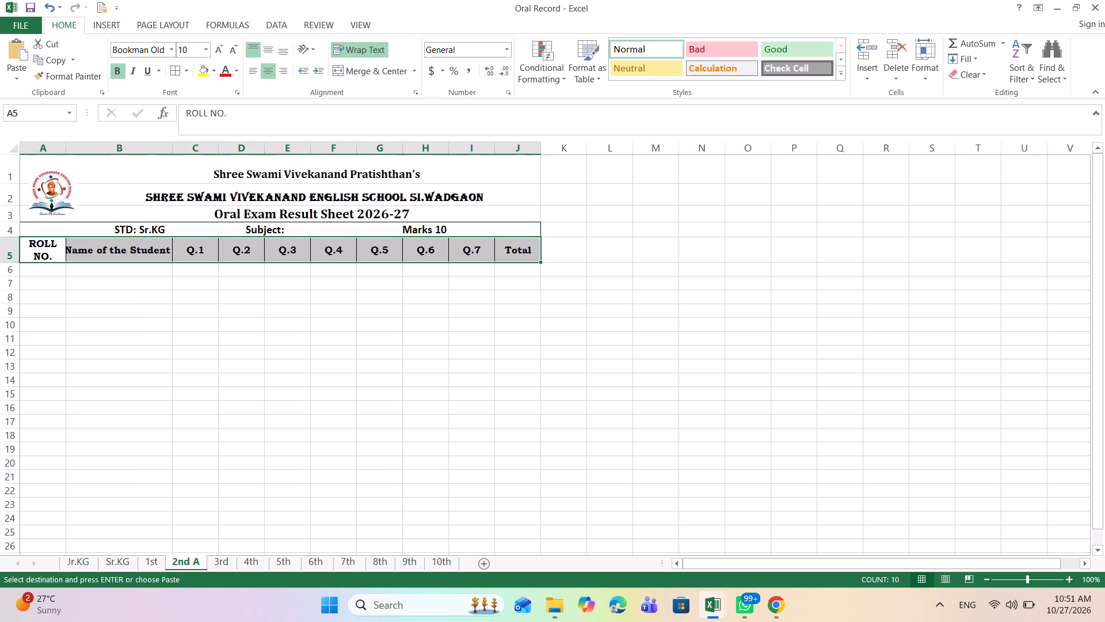
left_click_drag(172, 151, 189, 151)
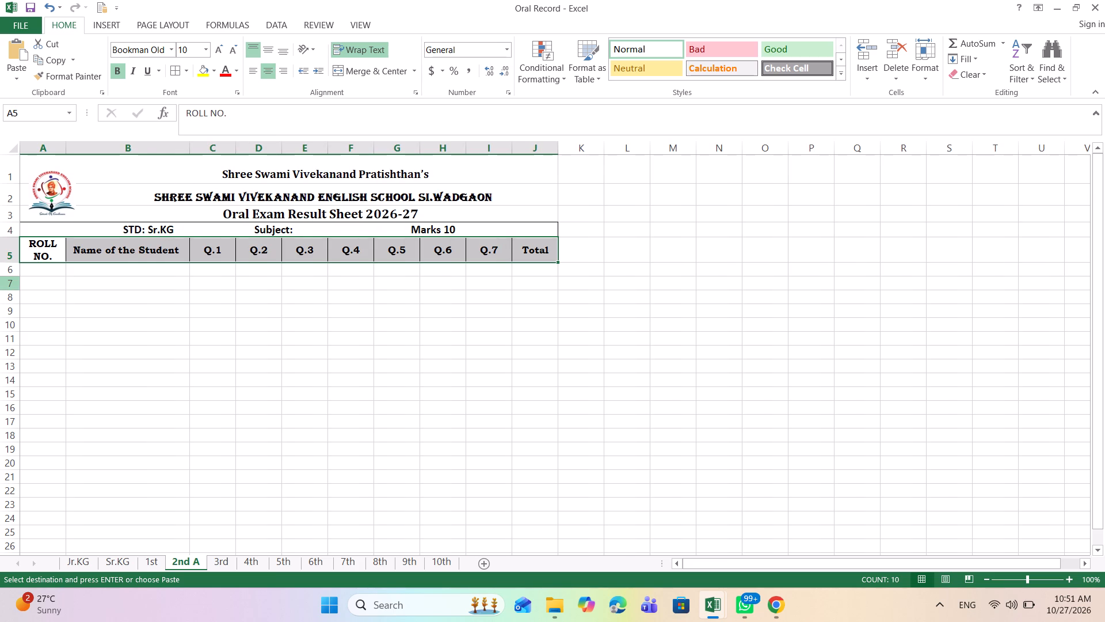
left_click(43, 250)
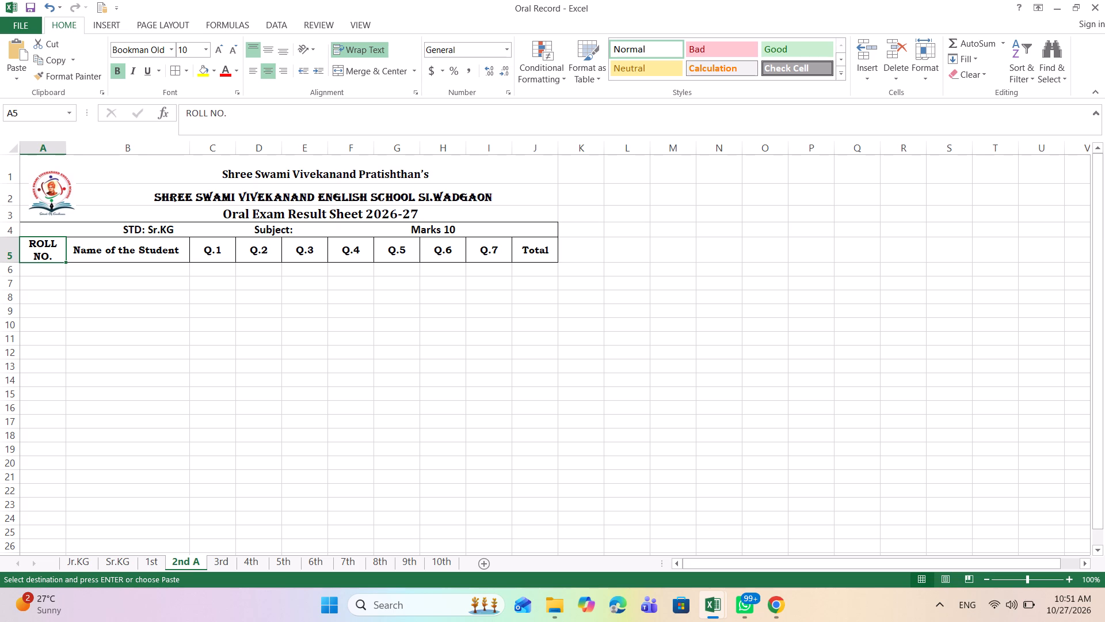
left_click_drag(66, 148, 65, 148)
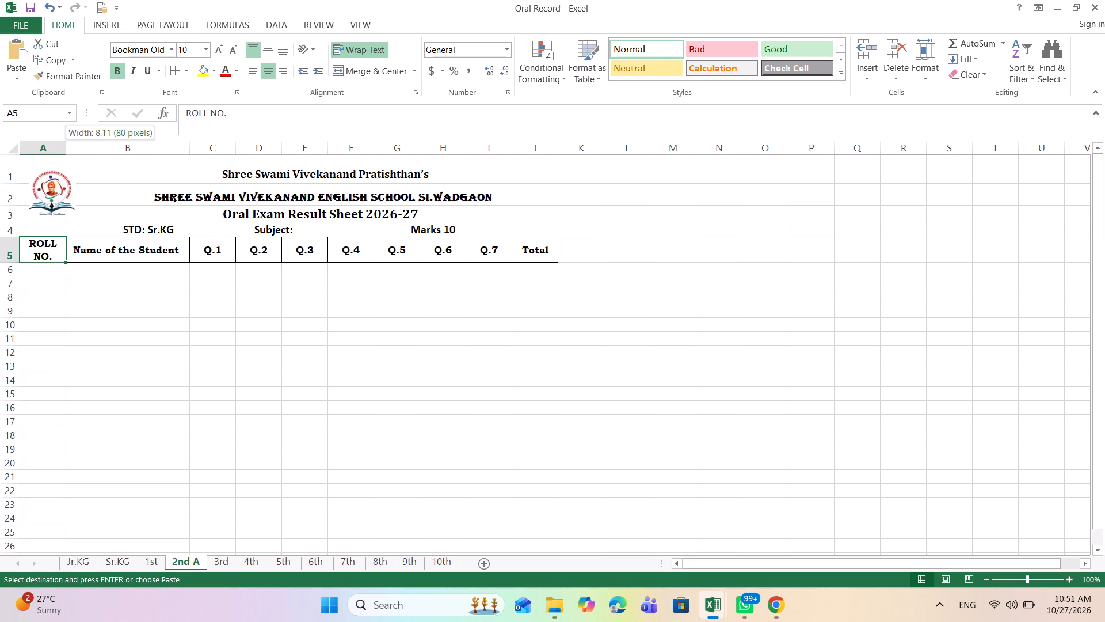
left_click_drag(65, 148, 55, 148)
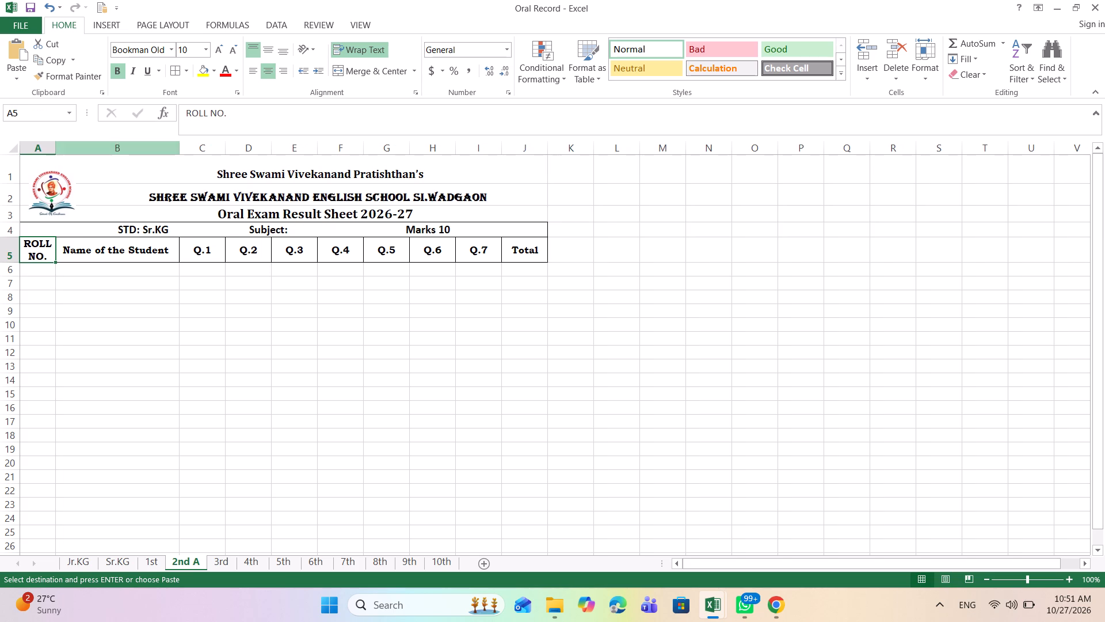
left_click(33, 271)
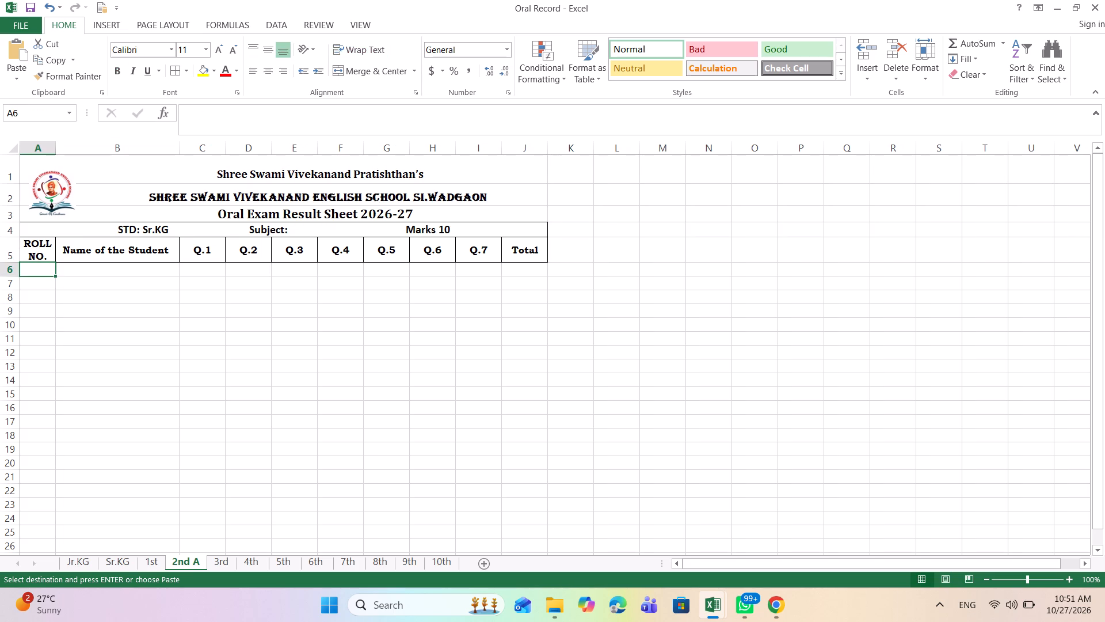
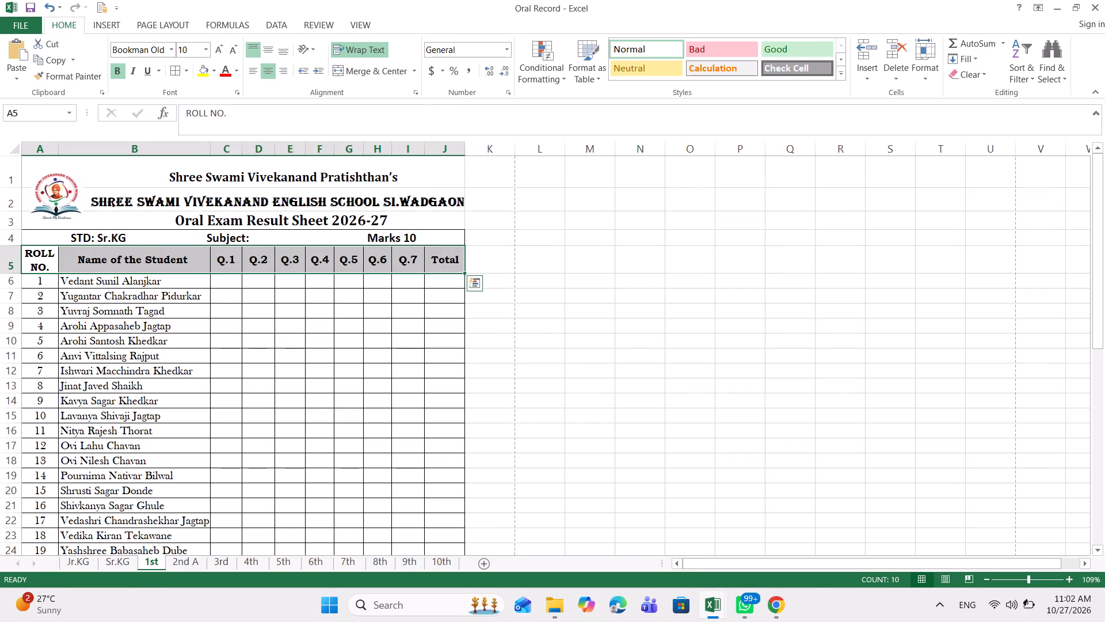
double_click(124, 241)
key("BackSpace")
key("BackSpace")
key("BackSpace")
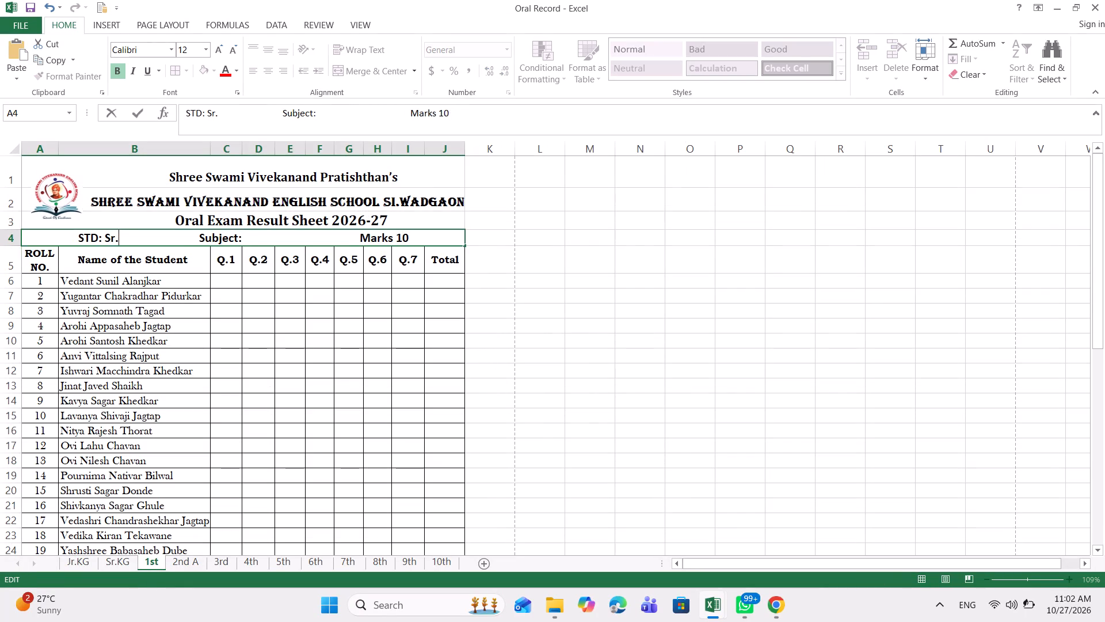
key("BackSpace")
key("BackSpace")
type("1st")
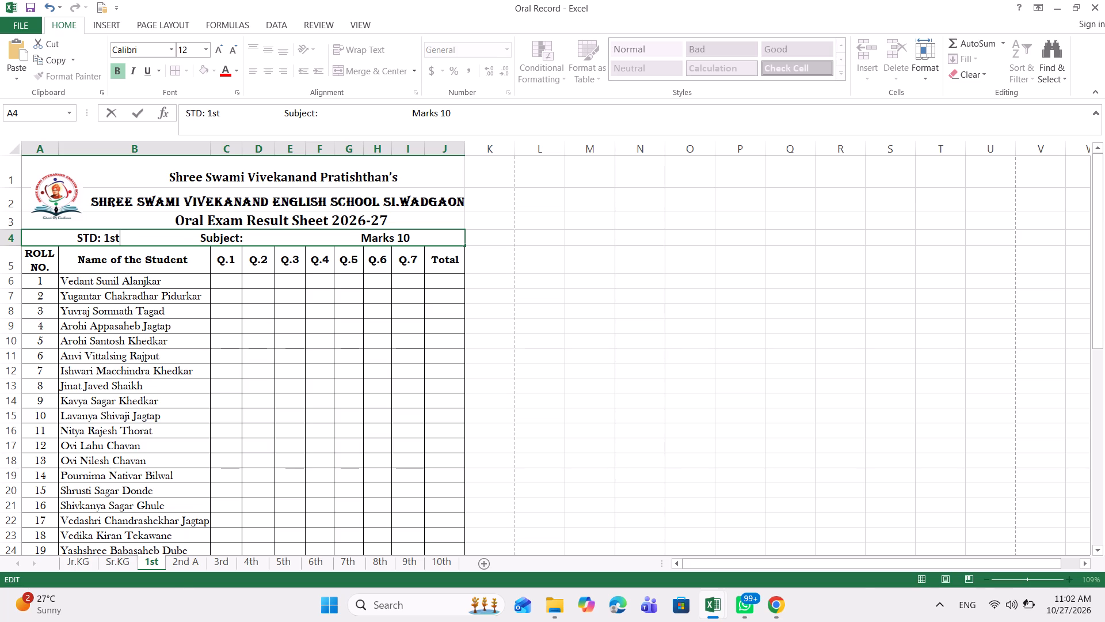
Paste the copied student list into the 2nd A sheet's name column, starting at cell B6.
left_click(192, 562)
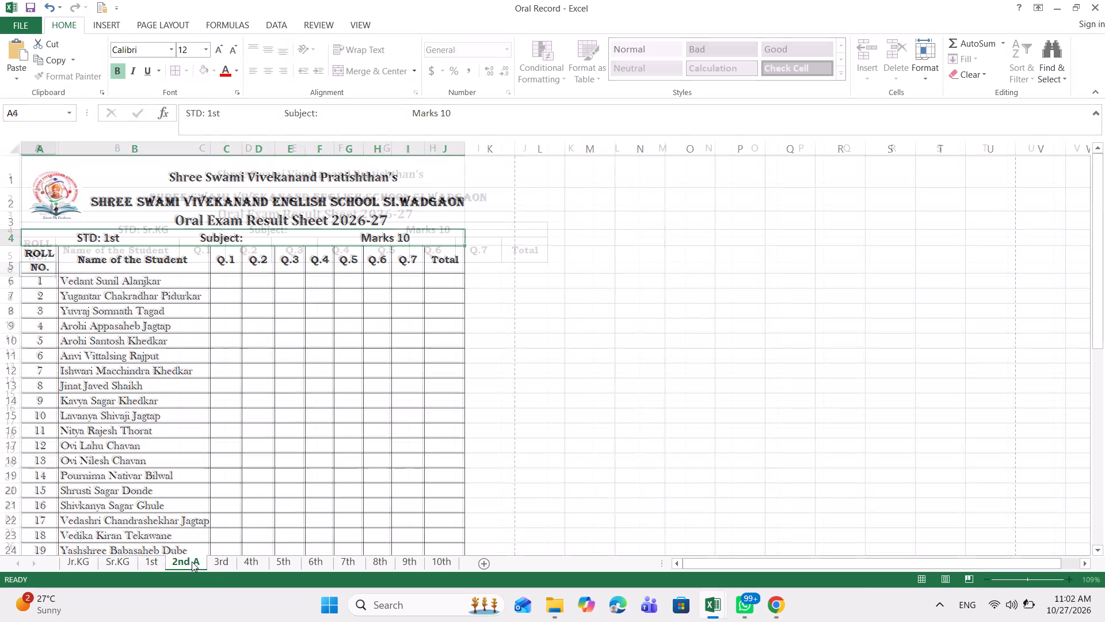
left_click(85, 268)
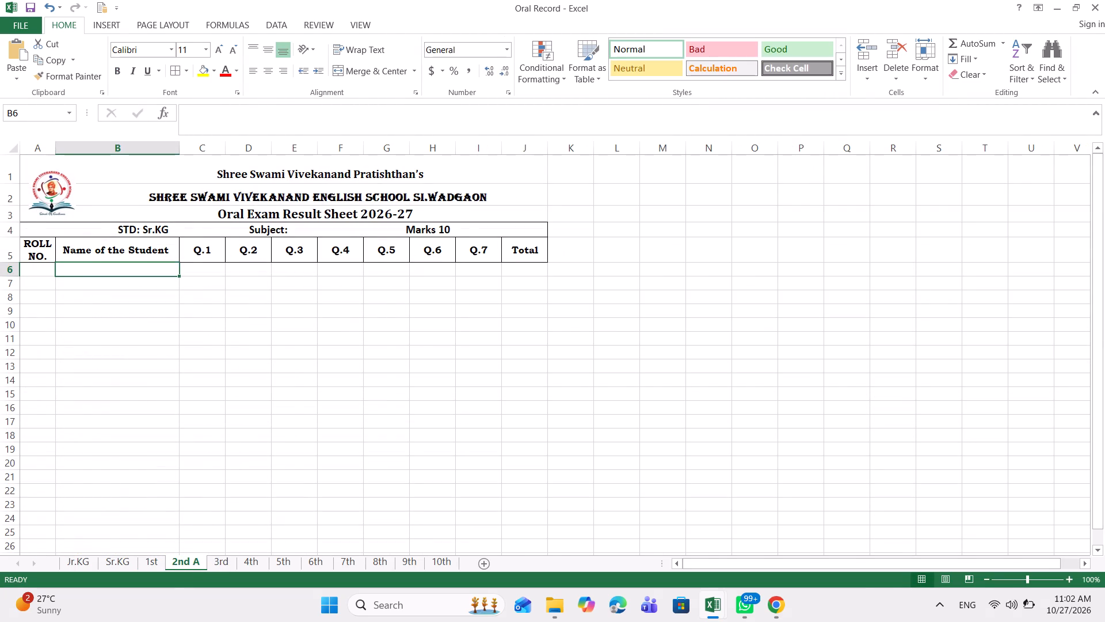
key("ctrl+v")
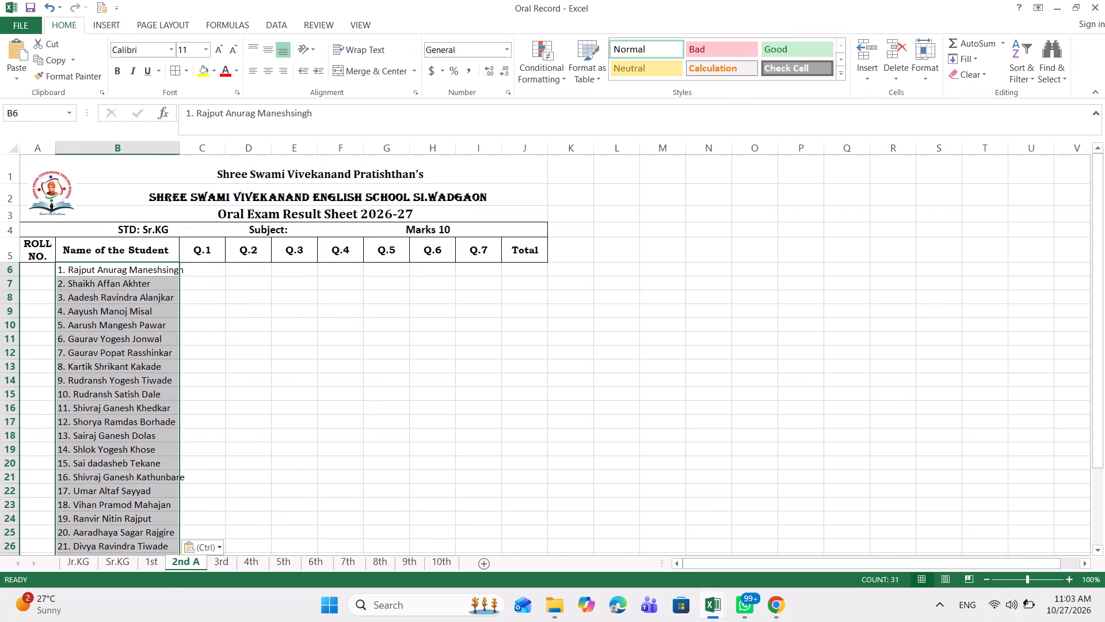
Remove the leading serial numbers "1. " and "2. " from the first two student names in cells B6 and B7.
double_click(73, 274)
scroll(105, 283, "up", 6)
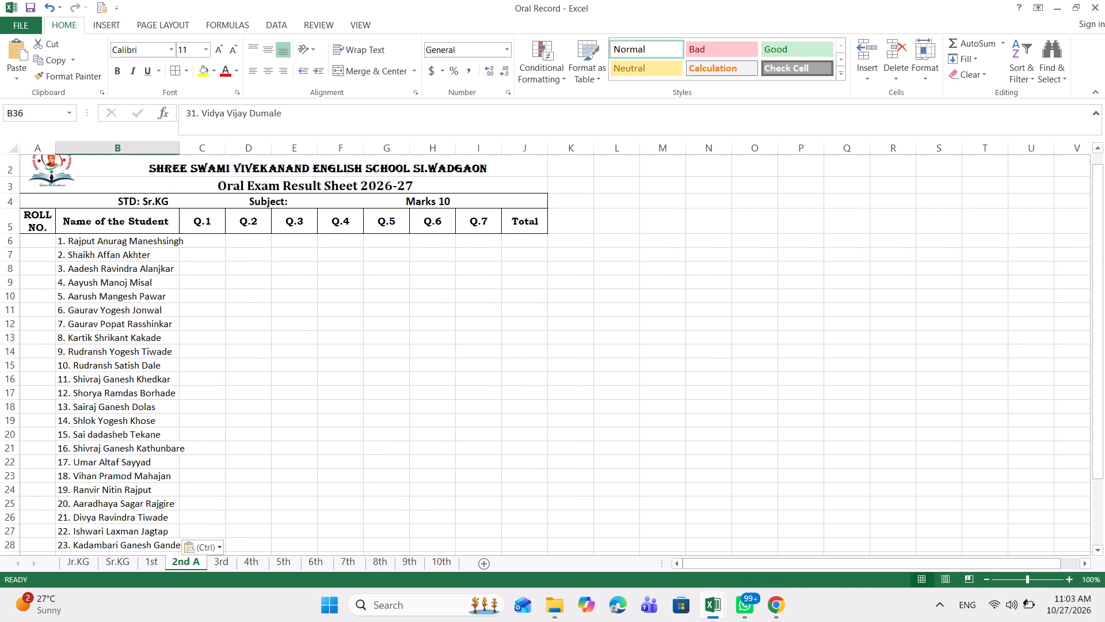
double_click(70, 242)
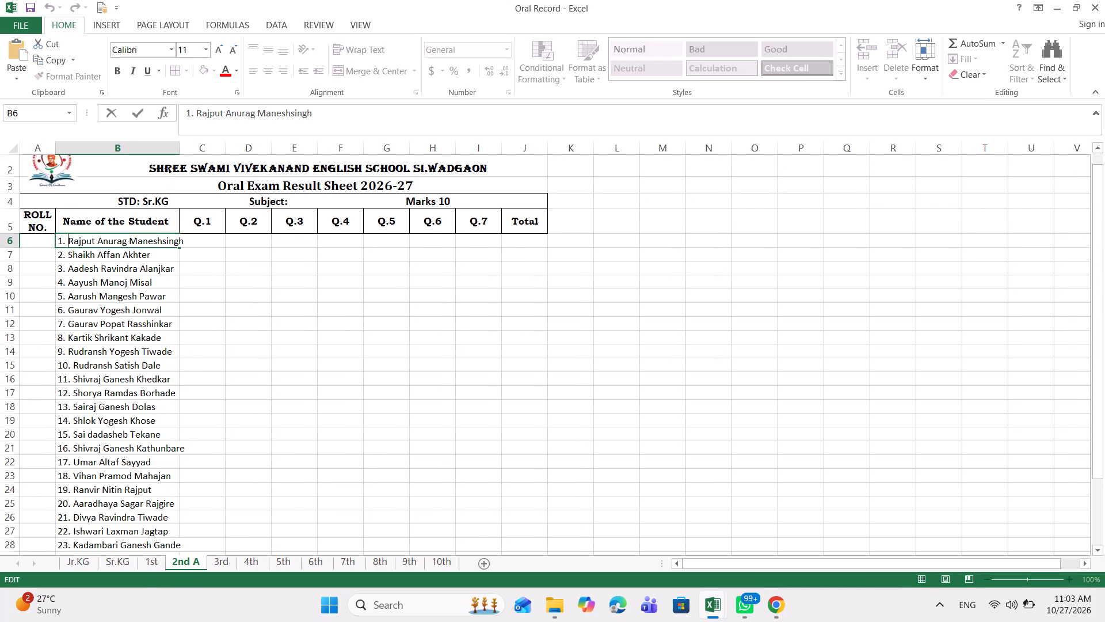
key("BackSpace")
key("BackSpace")
key("BackSpace")
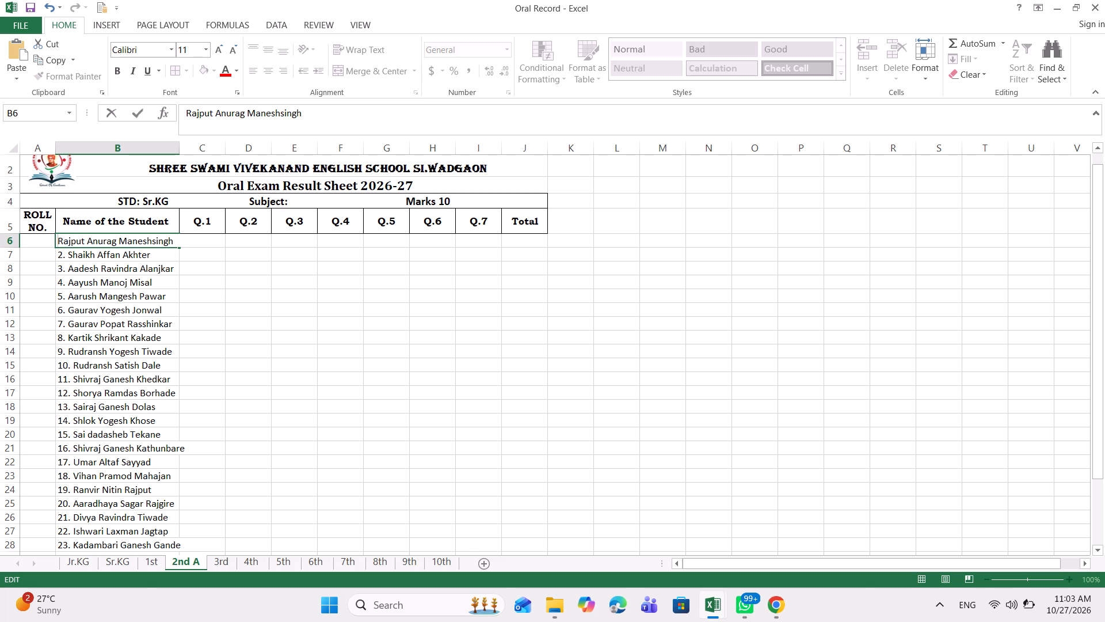
double_click(68, 257)
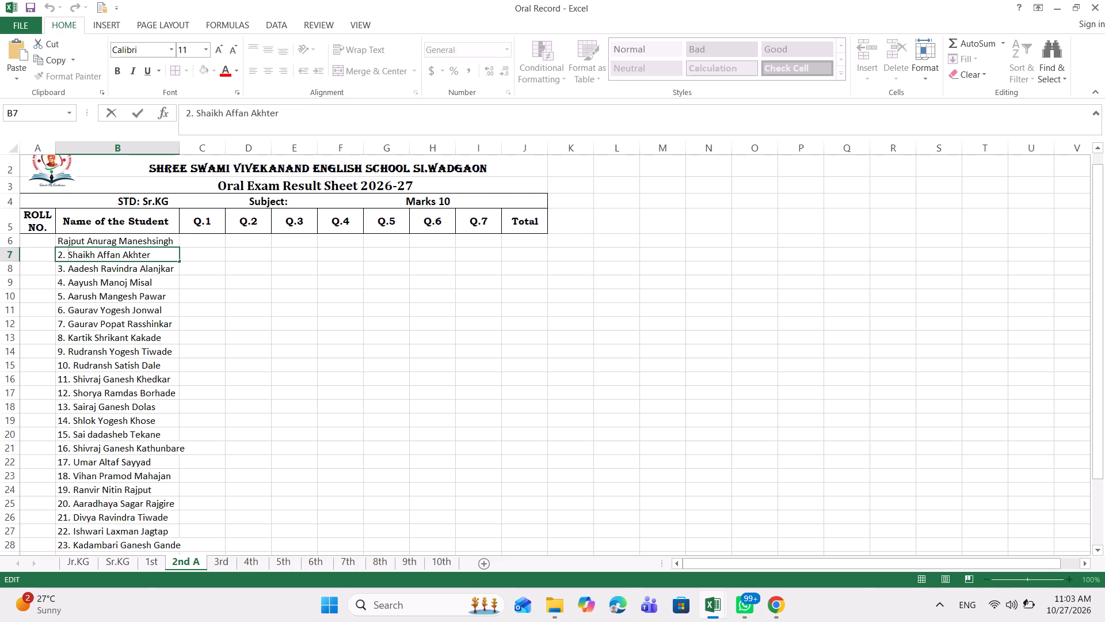
key("BackSpace")
key("BackSpace")
key("BackSpace")
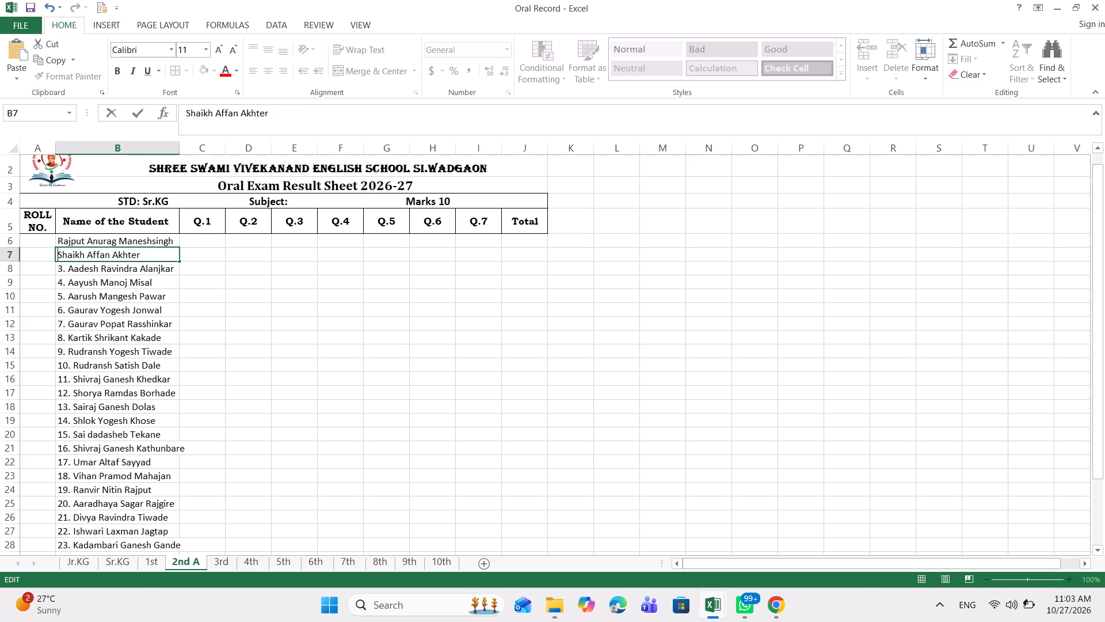
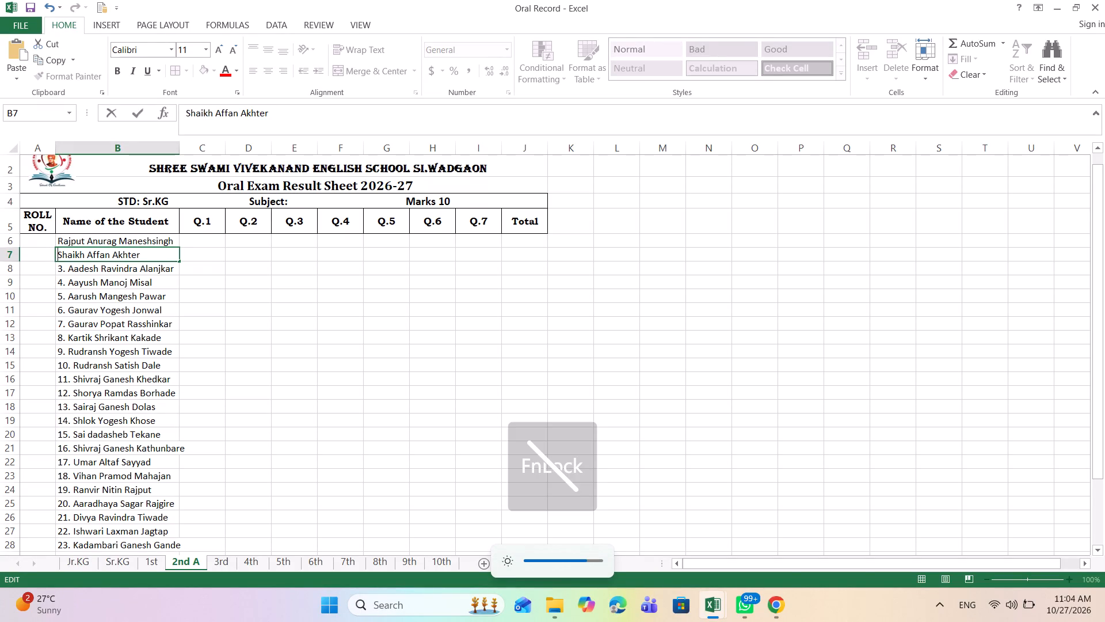
Remove the typed serial numbers 3. and 4. from in front of the student names in cells B8 and B9.
double_click(72, 271)
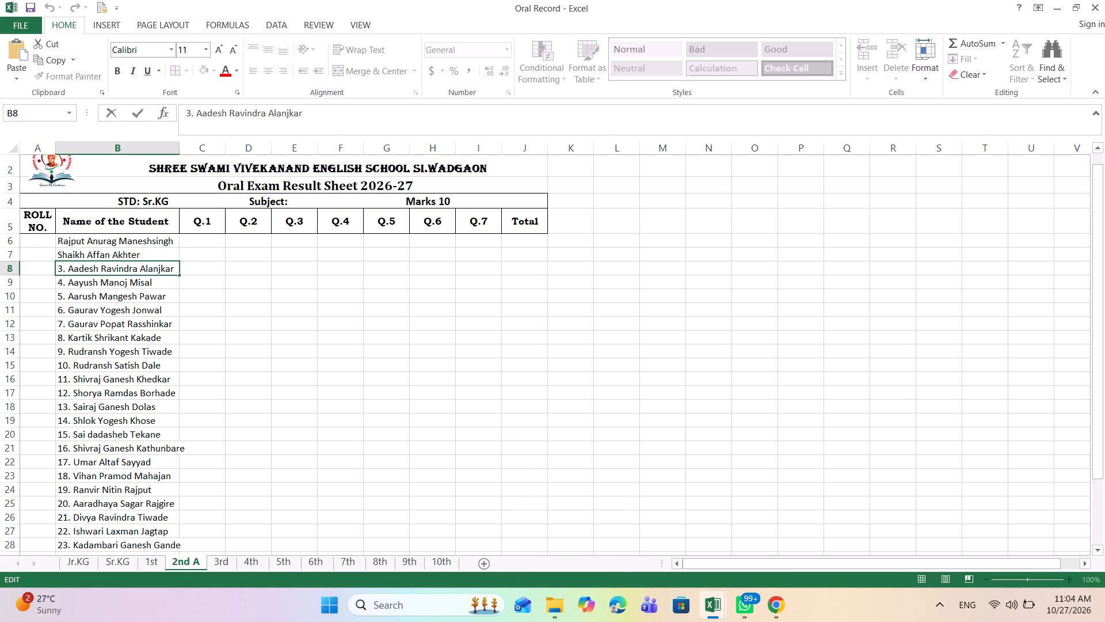
key("Left")
key("BackSpace")
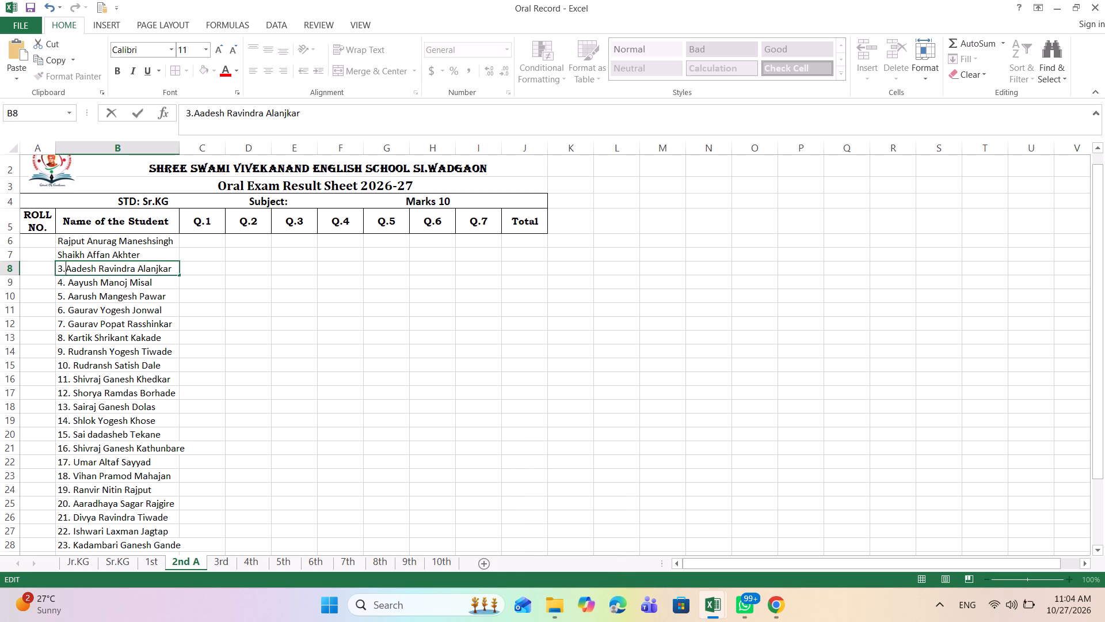
key("BackSpace")
key("BackSpace")
key("BackSpace")
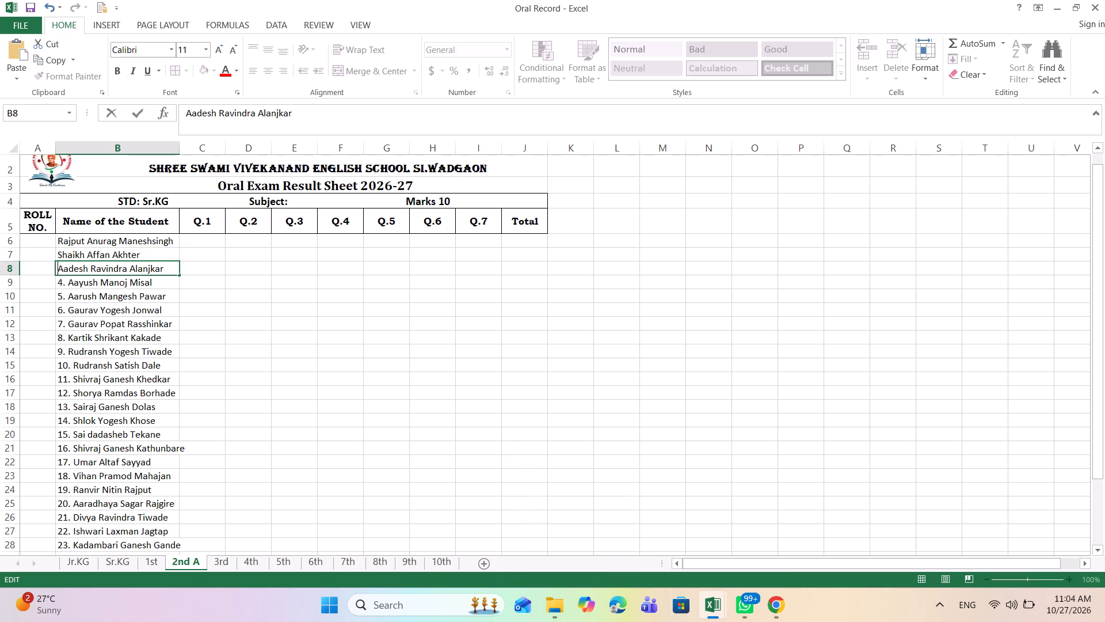
double_click(72, 286)
key("Left")
key("BackSpace")
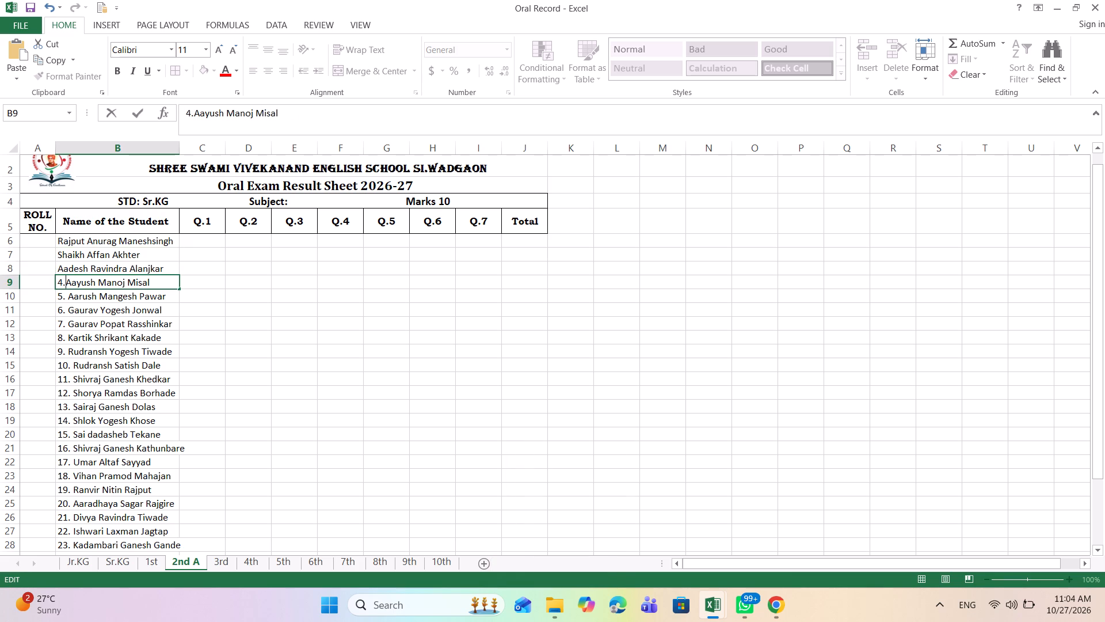
key("BackSpace")
key("BackSpace")
key("BackSpace")
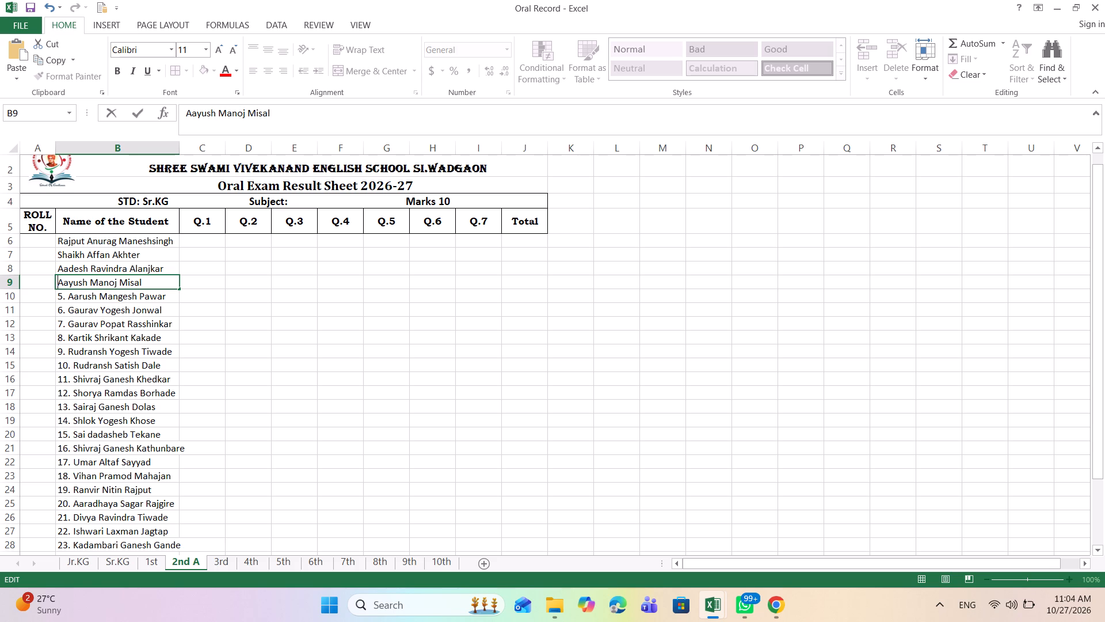
Delete the serial number prefixes 5., 6. and 7. from the student names in cells B10 to B12.
double_click(68, 298)
key("BackSpace")
key("BackSpace")
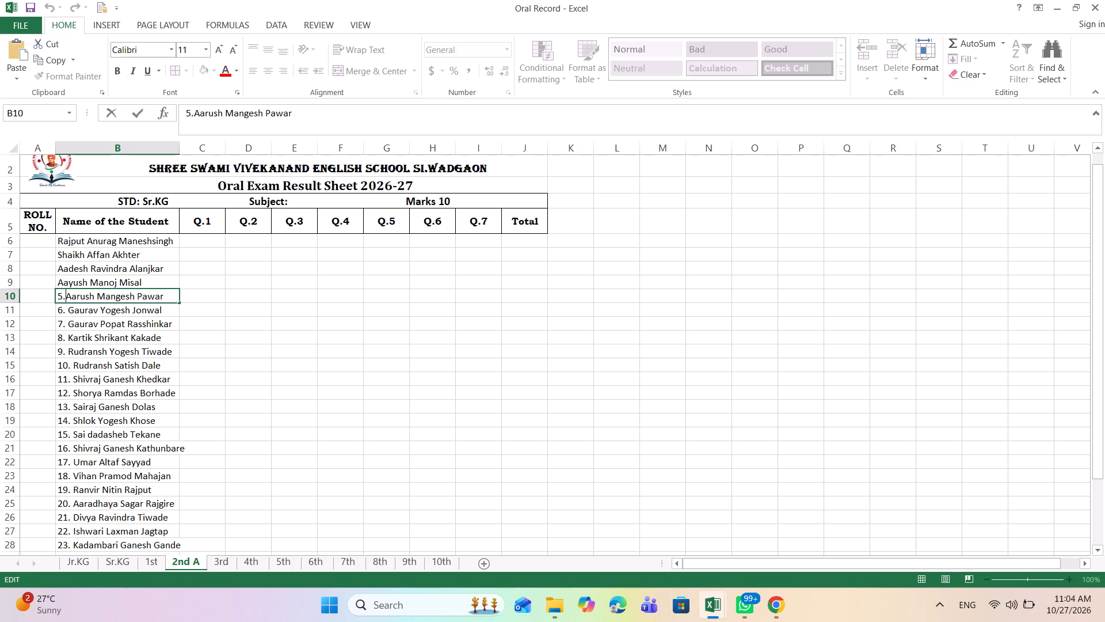
key("BackSpace")
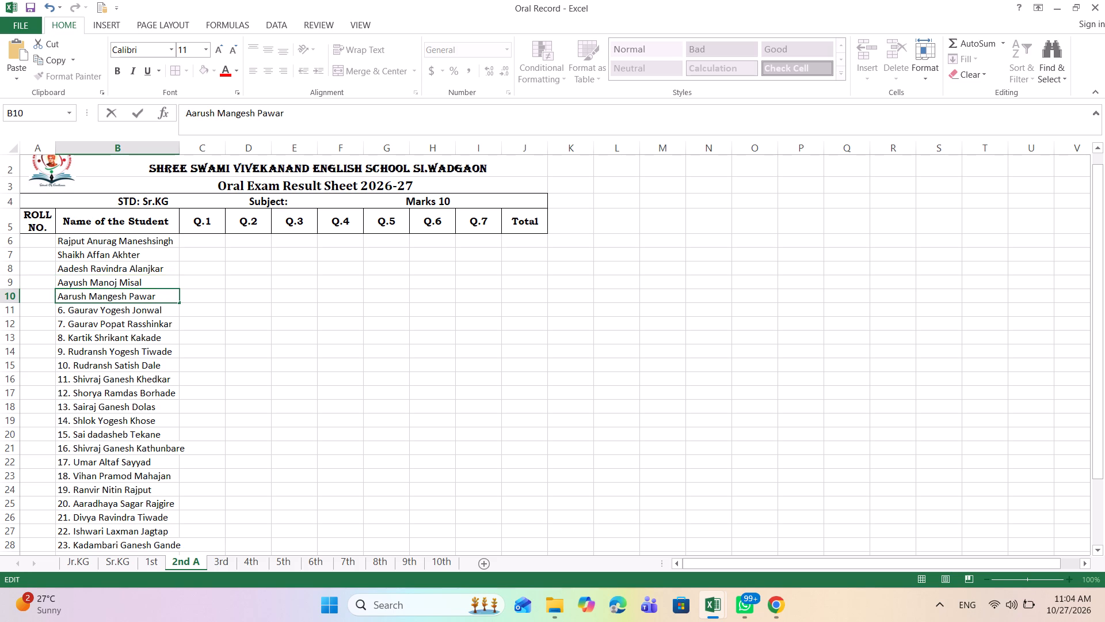
double_click(69, 312)
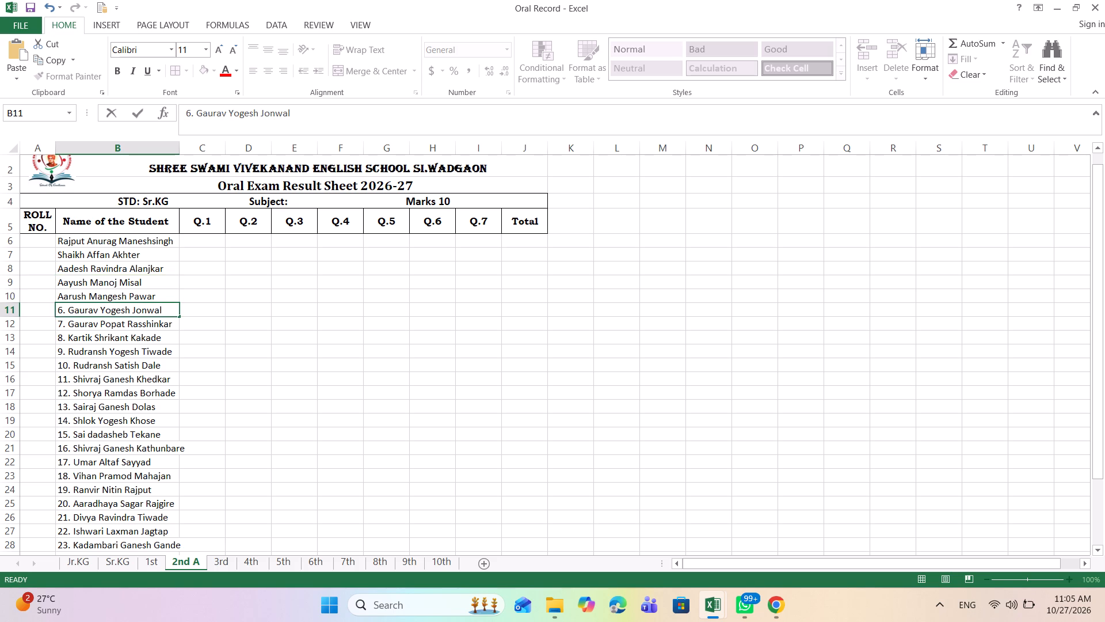
key("BackSpace")
key("BackSpace")
key("BackSpace")
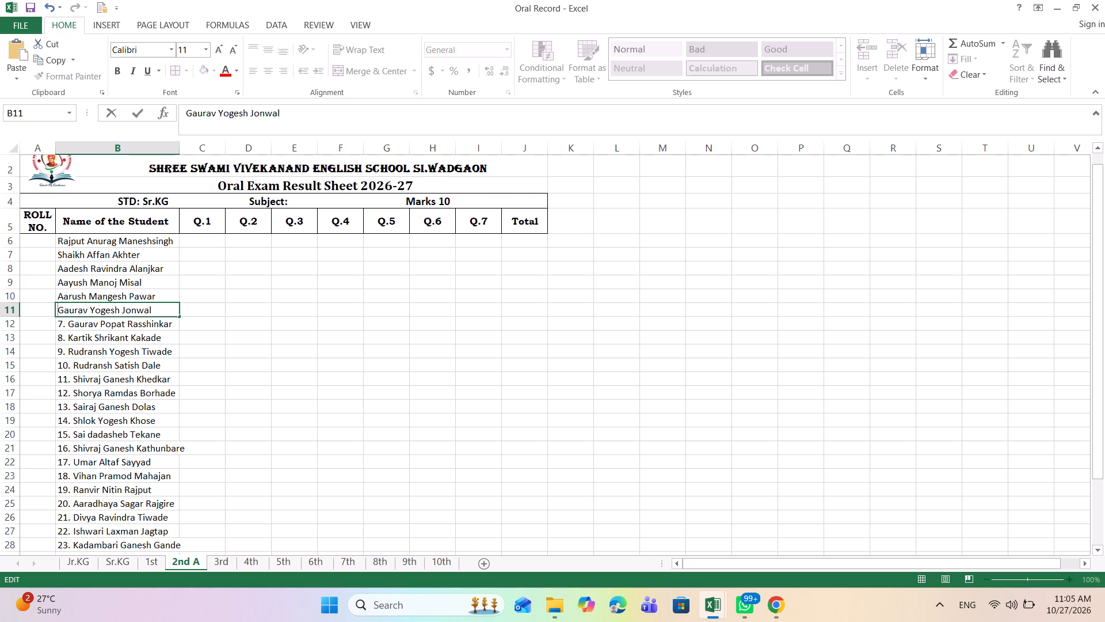
double_click(68, 325)
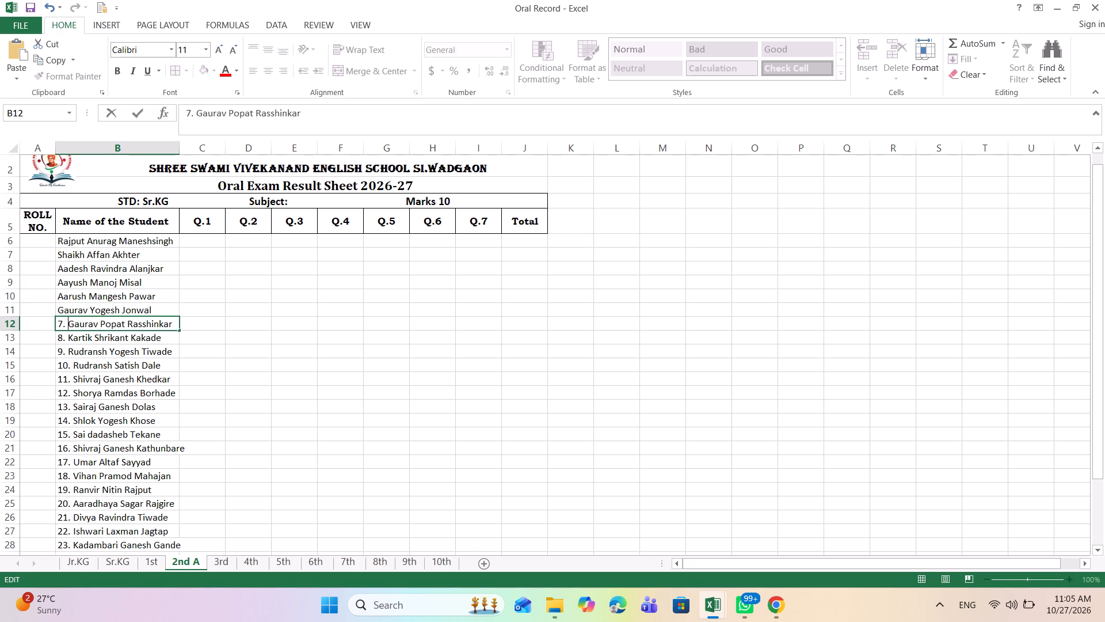
key("BackSpace")
key("BackSpace")
key("BackSpace")
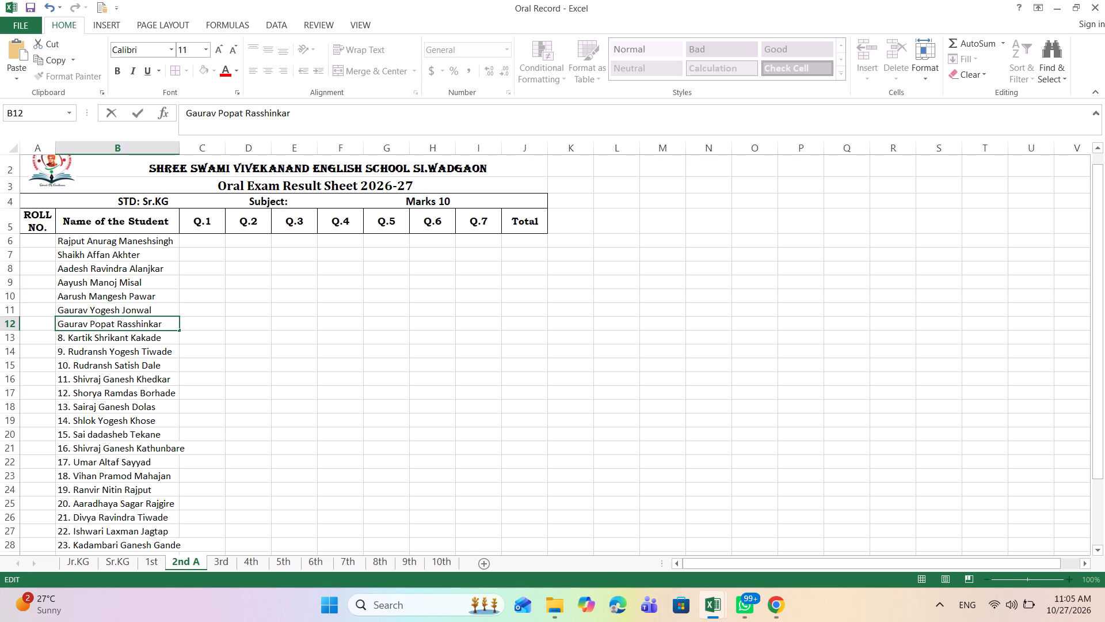
Strip the serial number prefixes 8., 9. and 10. from the student names in cells B13 to B15.
double_click(70, 337)
key("BackSpace")
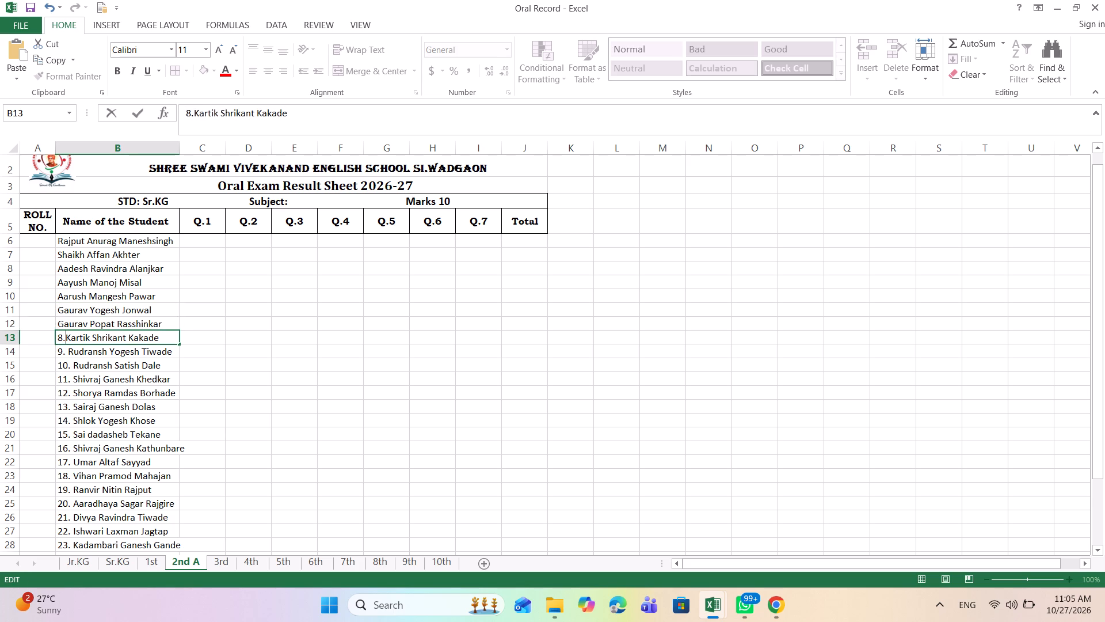
key("BackSpace")
key("BackSpace")
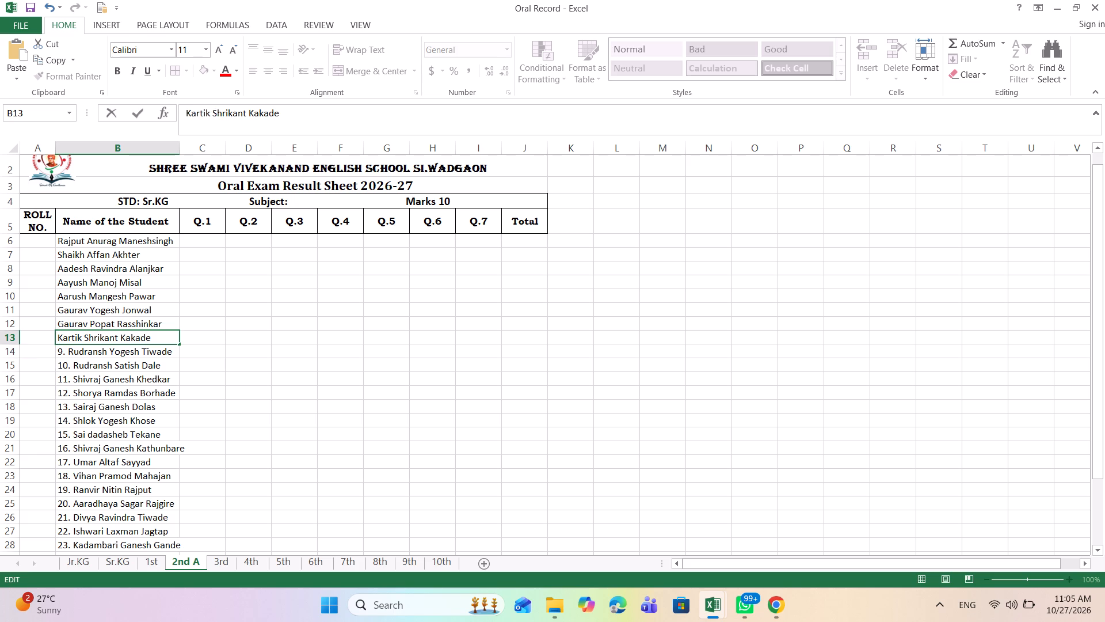
double_click(69, 351)
key("BackSpace")
key("BackSpace")
key("BackSpace")
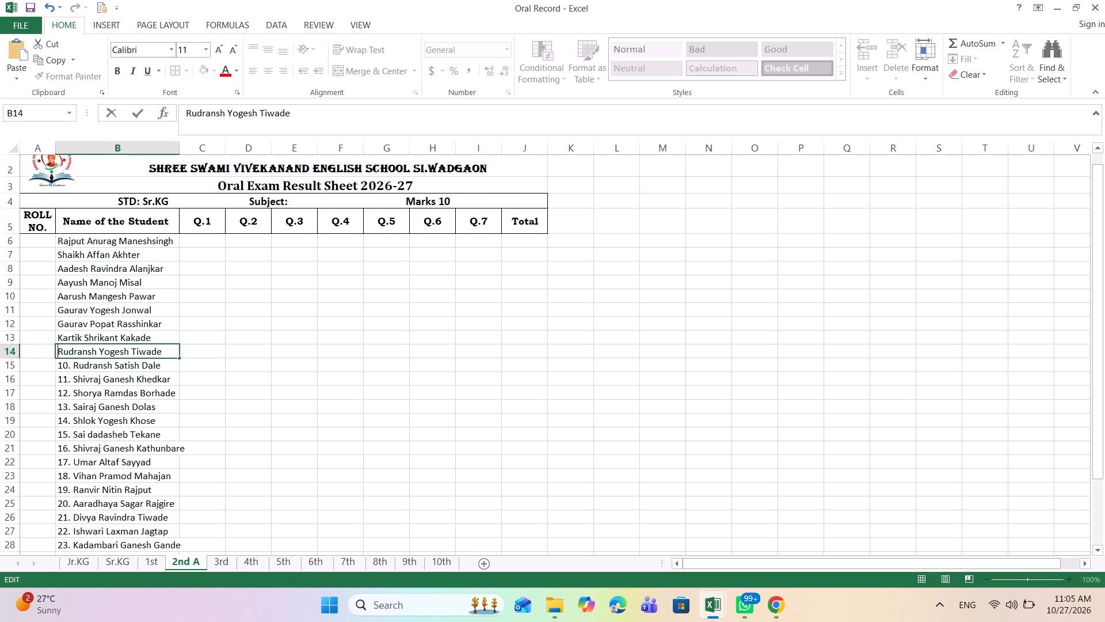
double_click(73, 367)
key("BackSpace")
key("BackSpace")
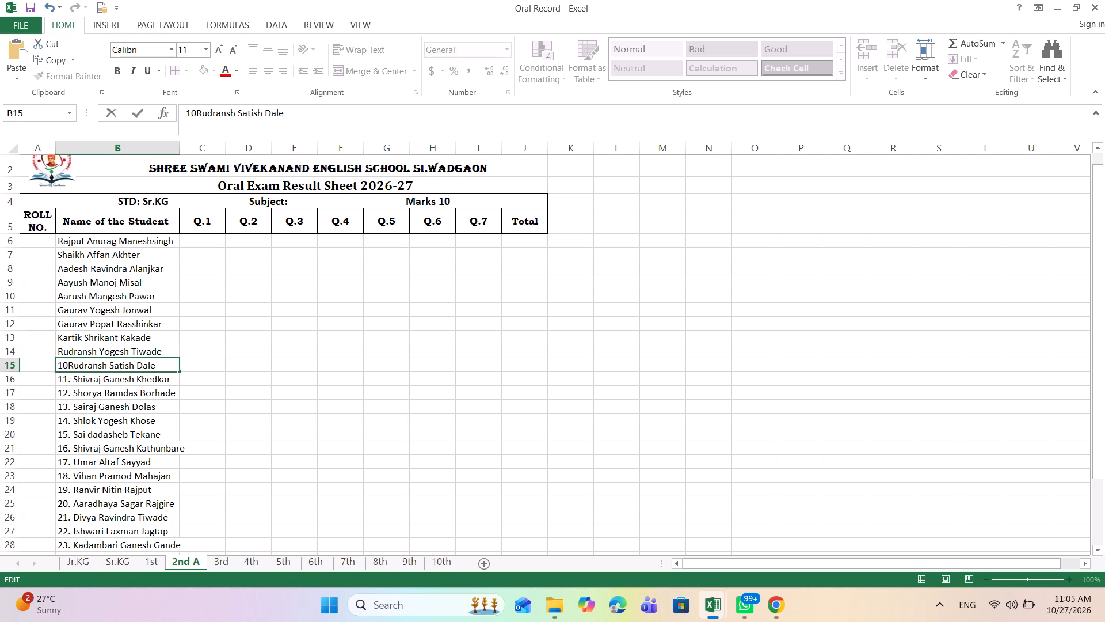
key("BackSpace")
key("BackSpace")
key("BackSpace")
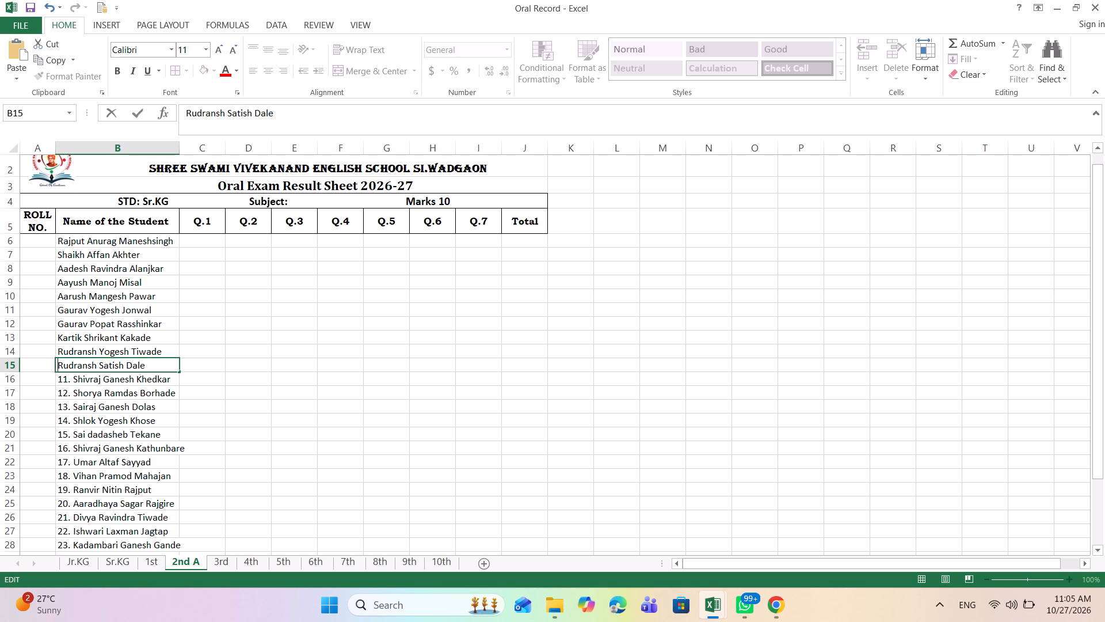
Remove the serial number prefixes 11. and 12. from the student names in cells B16 and B17.
double_click(74, 380)
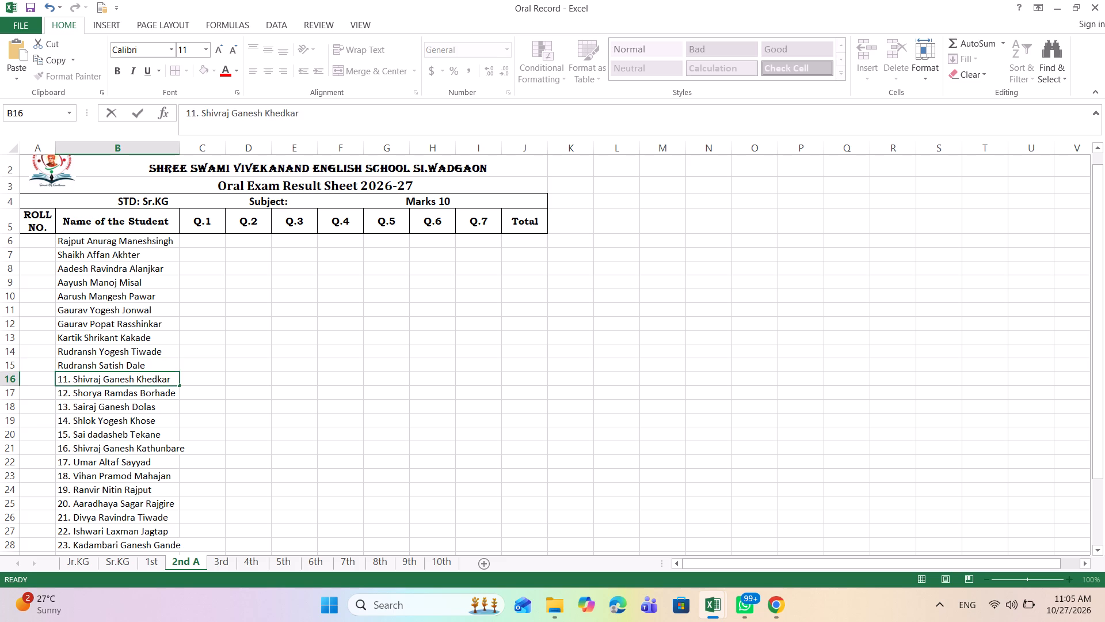
key("BackSpace")
key("BackSpace")
key("BackSpace")
key("BackSpace")
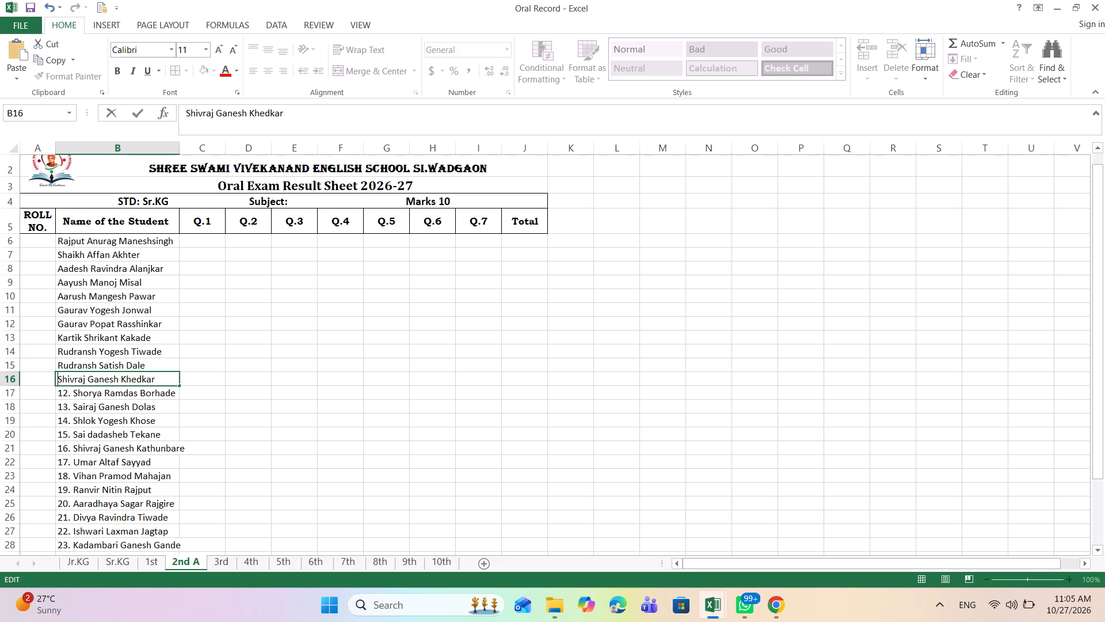
double_click(74, 395)
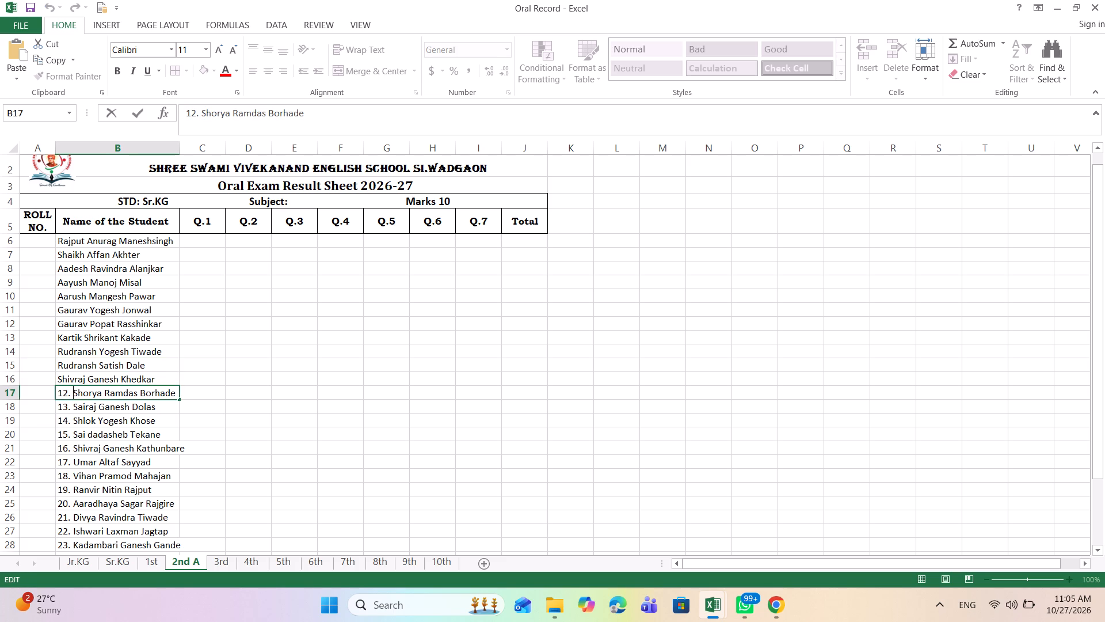
key("BackSpace")
key("BackSpace")
key("BackSpace")
key("BackSpace")
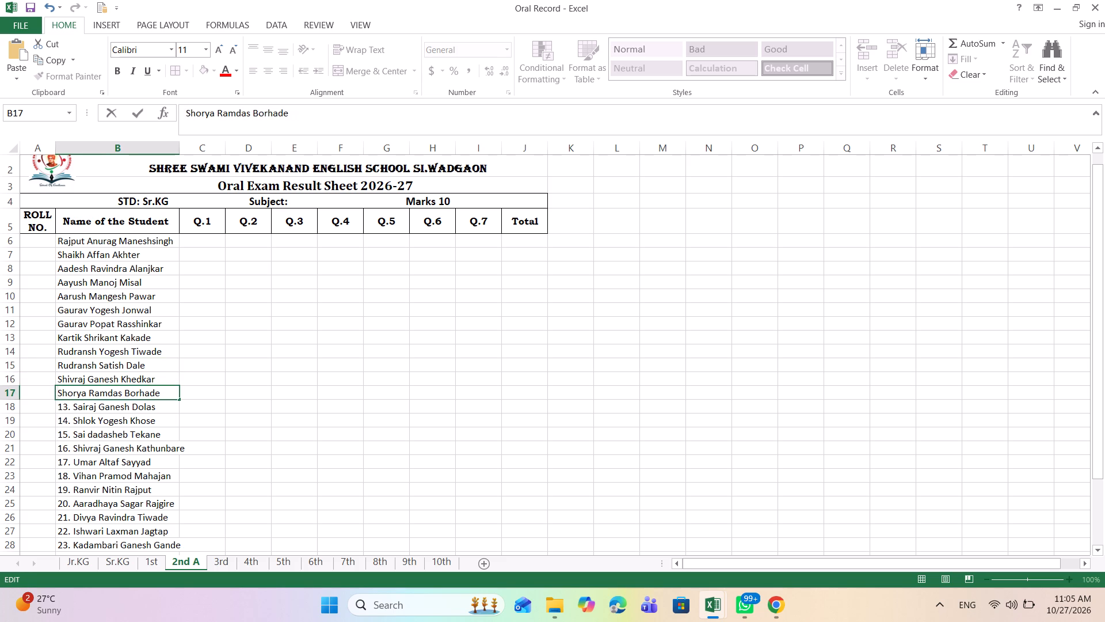
Delete the serial number prefixes 13. and 14. from the student names in cells B18 and B19.
double_click(76, 407)
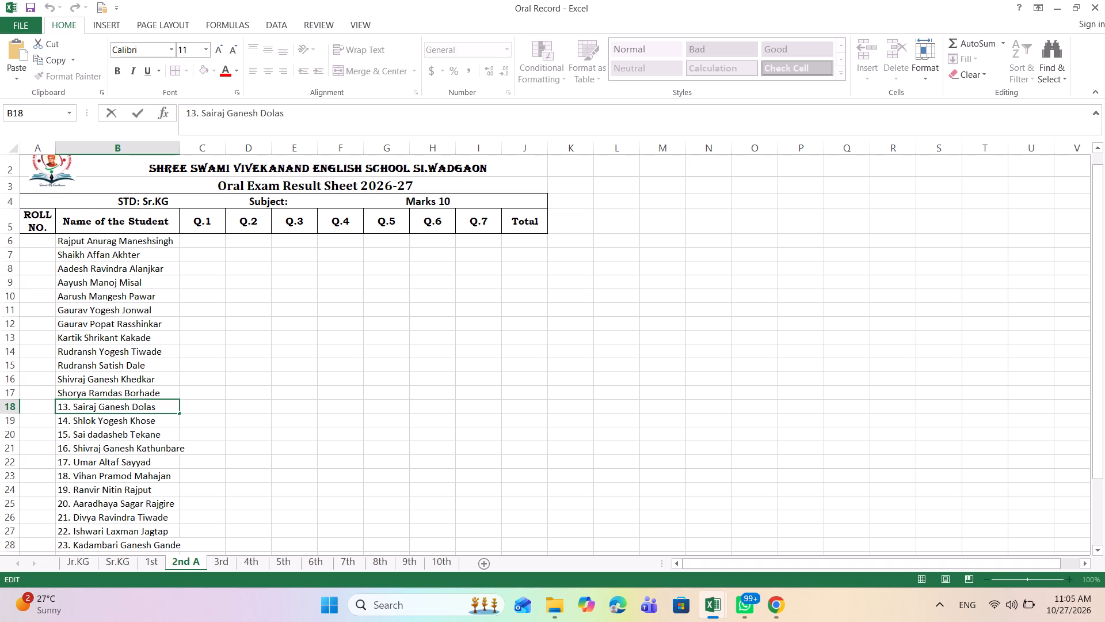
key("Left")
key("BackSpace")
key("BackSpace")
key("BackSpace")
key("BackSpace")
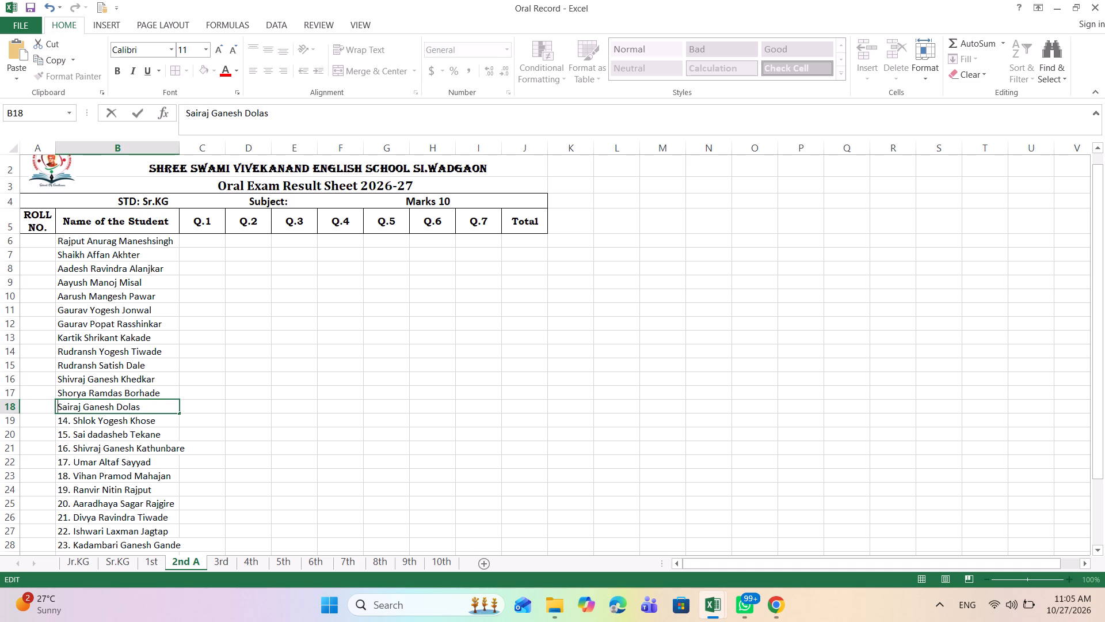
double_click(74, 420)
key("BackSpace")
key("BackSpace")
key("BackSpace")
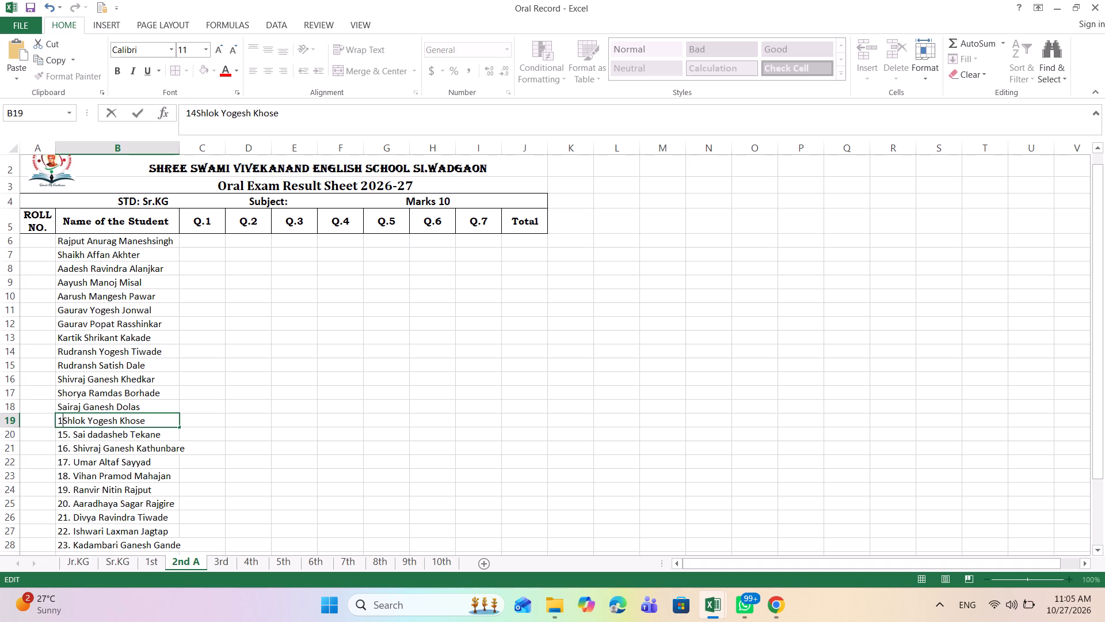
key("BackSpace")
Remove the serial number prefixes 15. and 16. from the student names in cells B20 and B21.
double_click(77, 438)
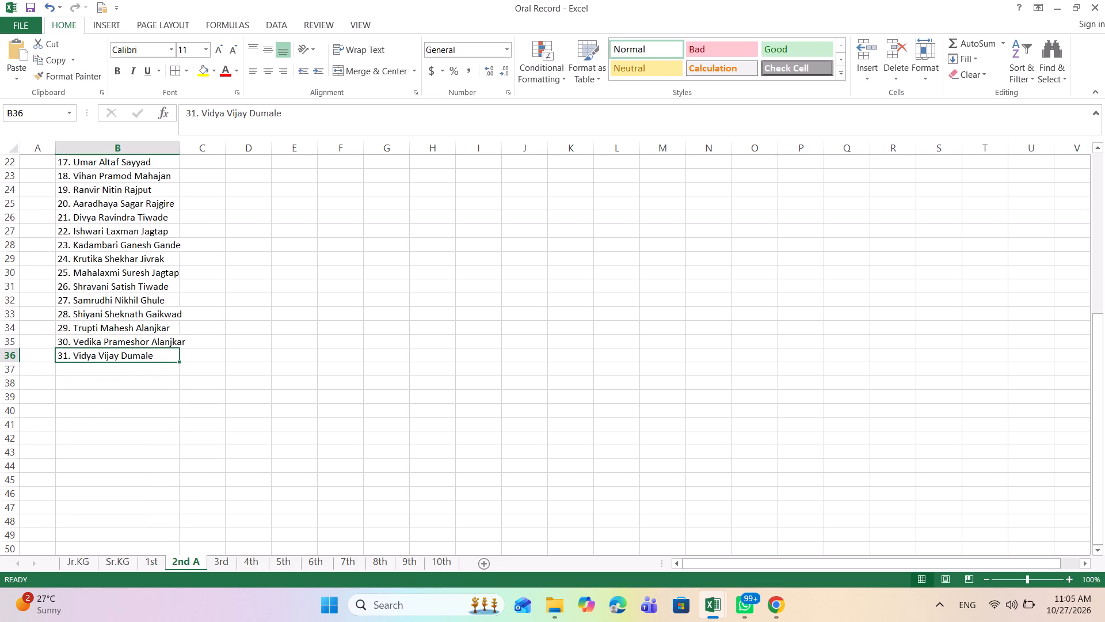
scroll(90, 237, "up", 2)
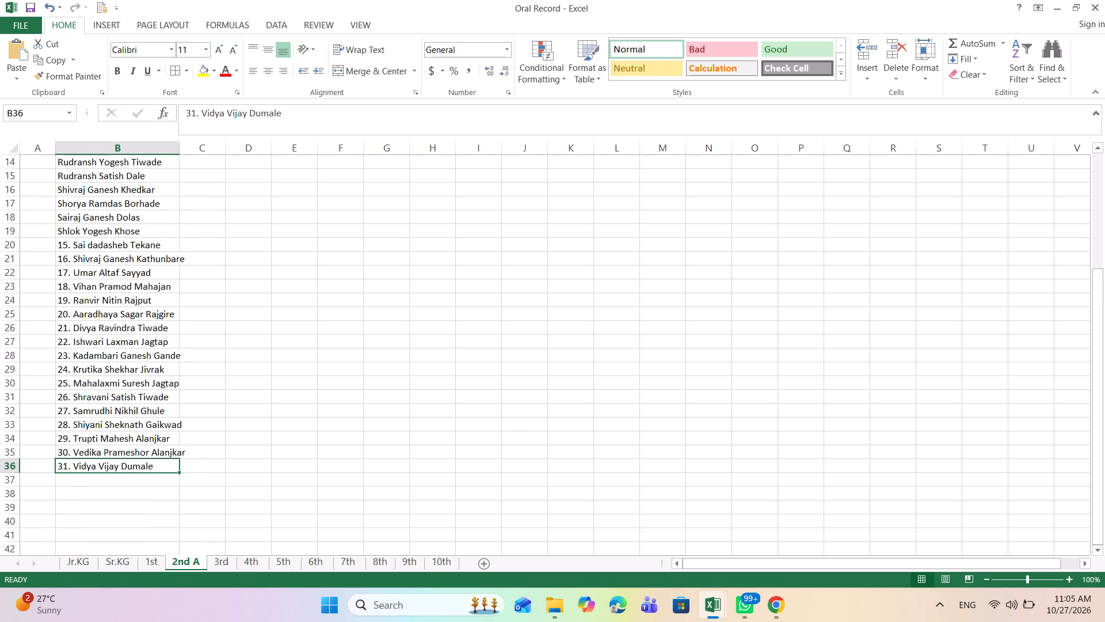
double_click(76, 245)
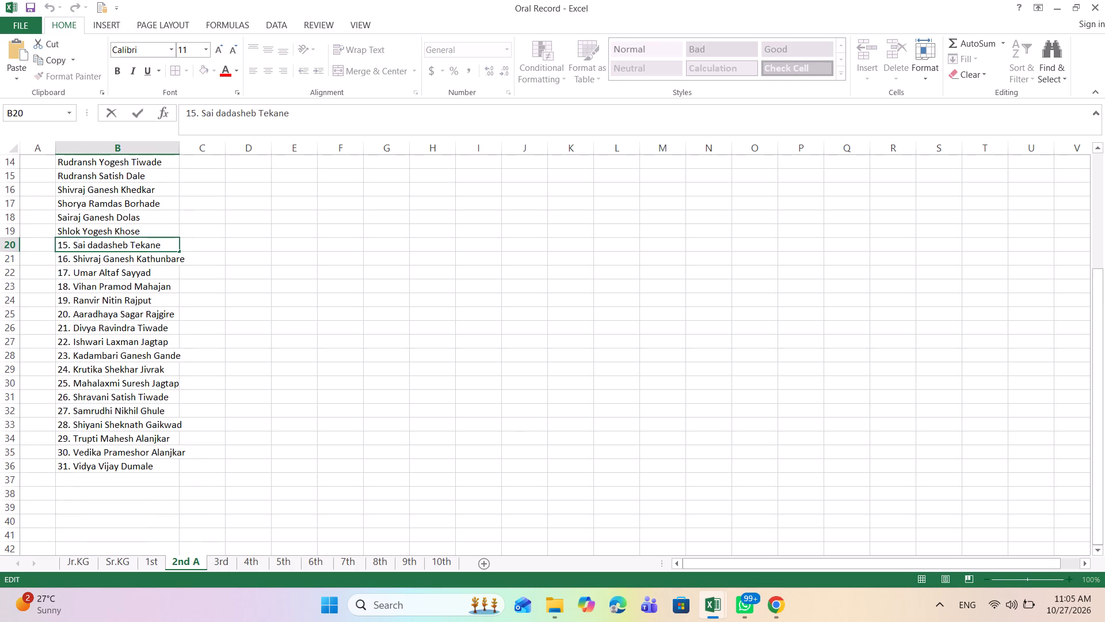
key("Left")
key("BackSpace")
key("BackSpace")
key("BackSpace")
key("BackSpace")
key("BackSpace")
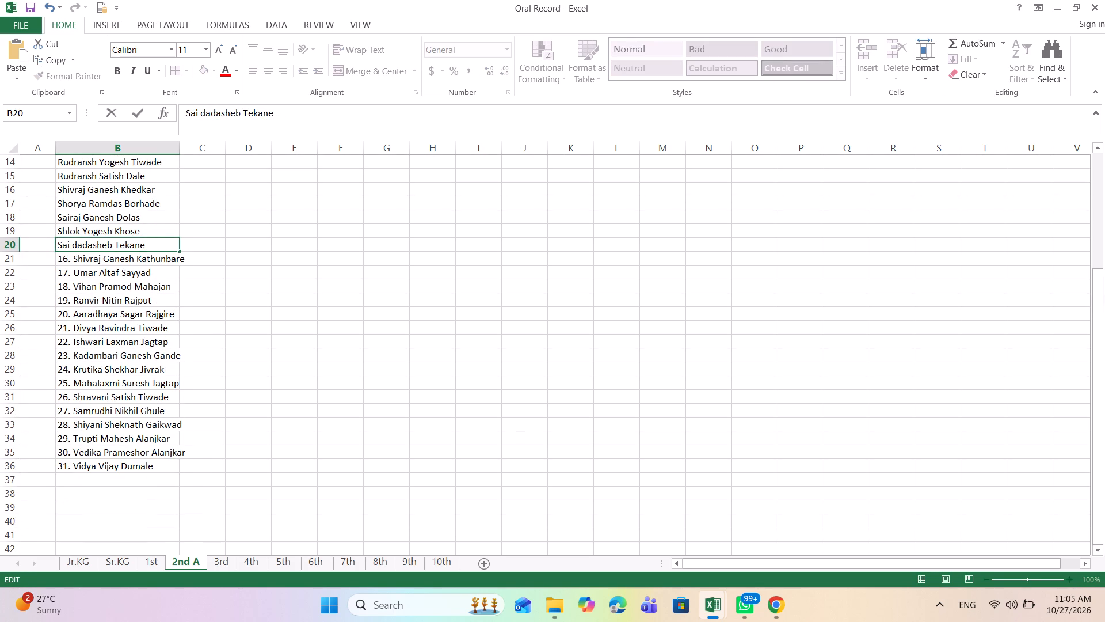
double_click(74, 260)
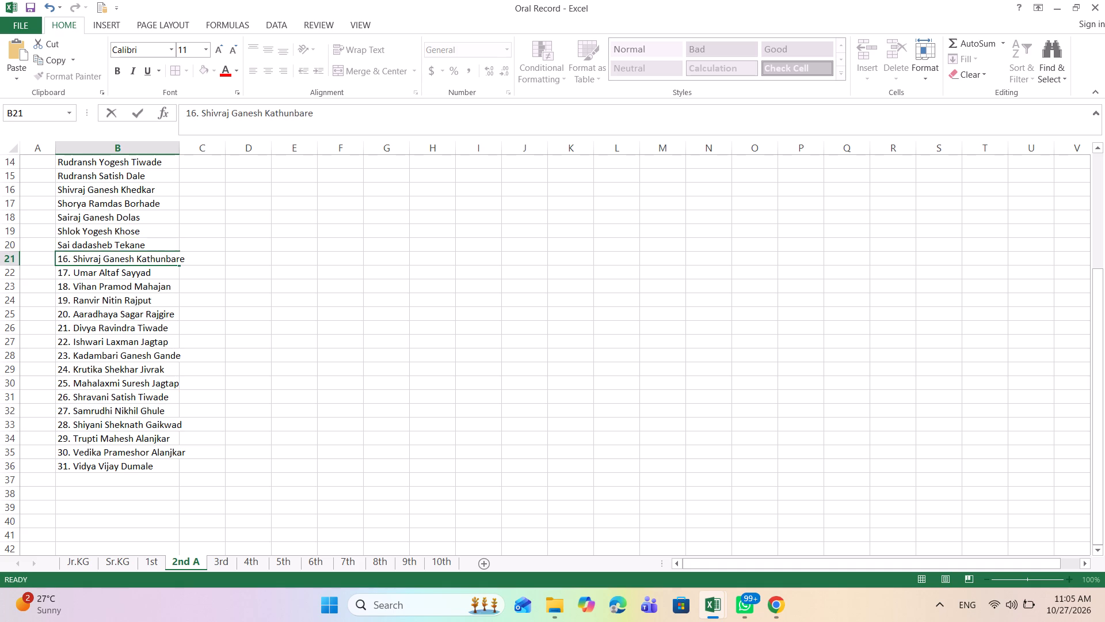
key("BackSpace")
key("BackSpace")
key("BackSpace")
key("BackSpace")
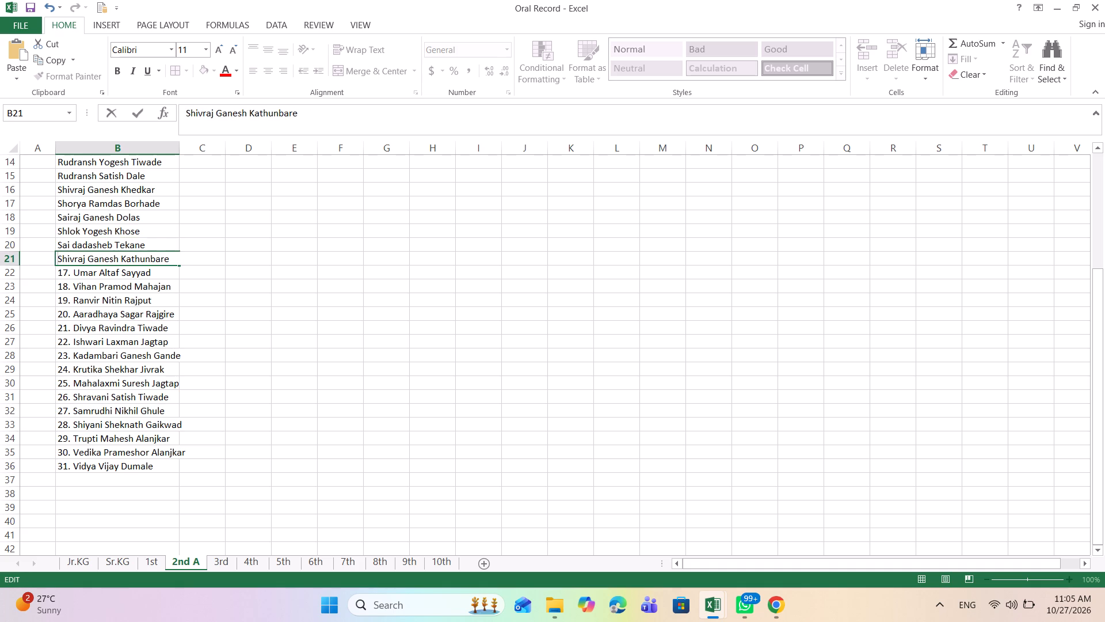
Delete the serial number prefixes 17. and 18. from the student names in cells B22 and B23.
left_click(73, 274)
left_click_drag(73, 274, 82, 277)
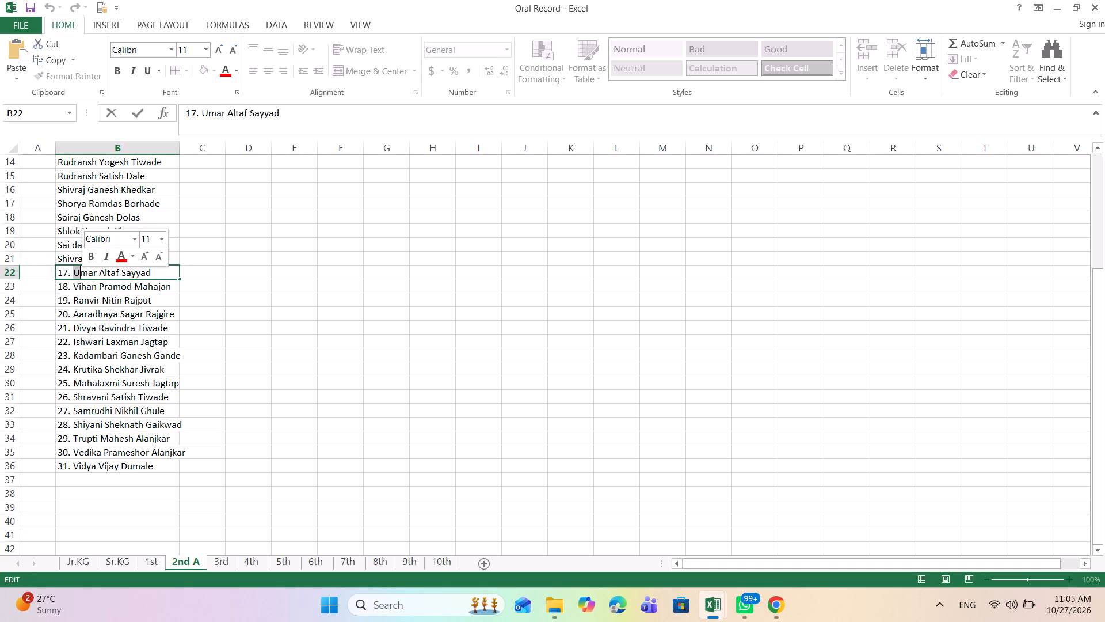
left_click(73, 271)
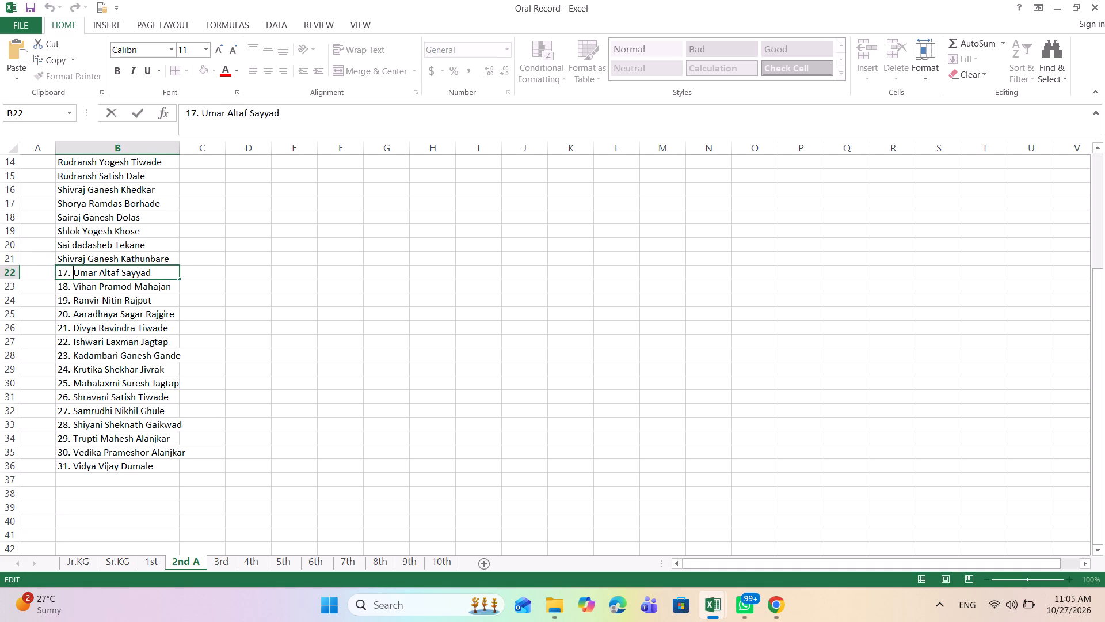
key("BackSpace")
key("BackSpace")
key("BackSpace")
key("BackSpace")
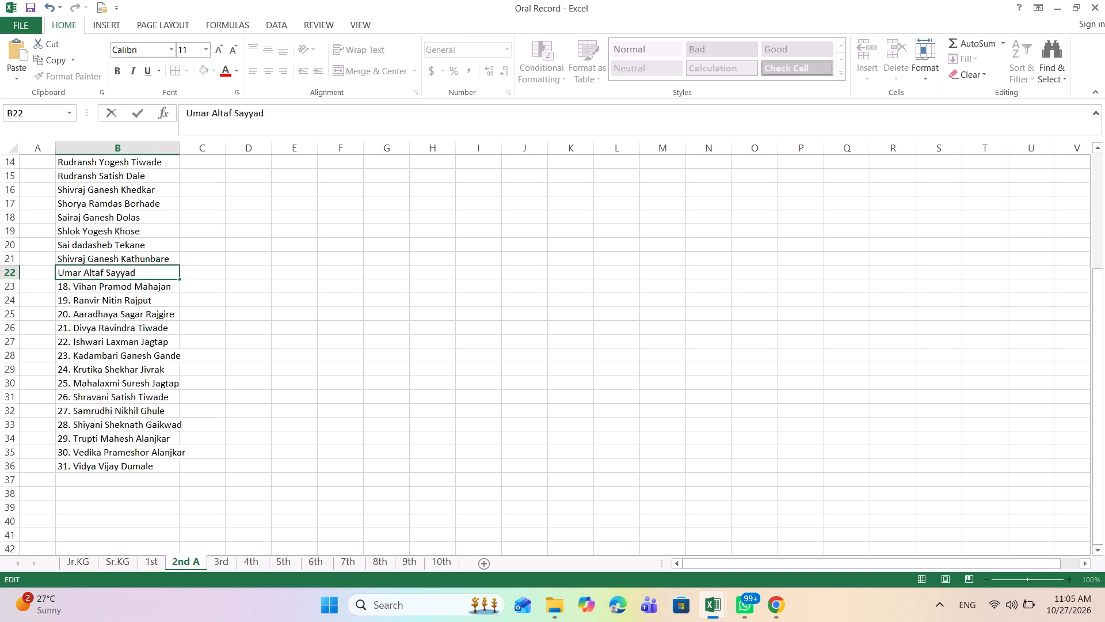
double_click(74, 285)
key("BackSpace")
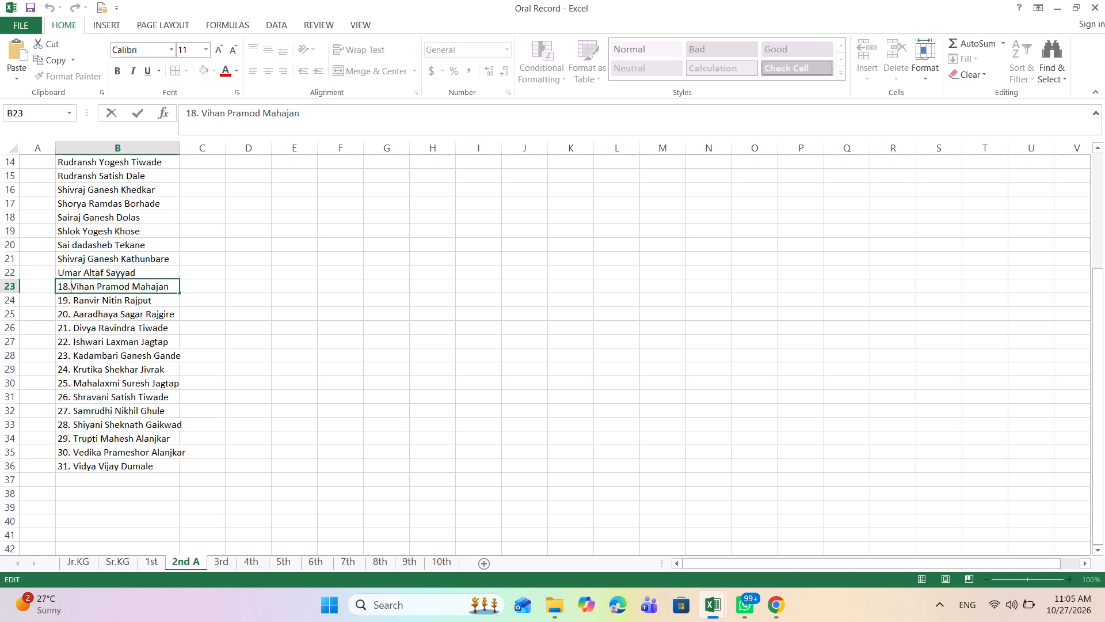
key("BackSpace")
key("BackSpace")
key("BackSpace")
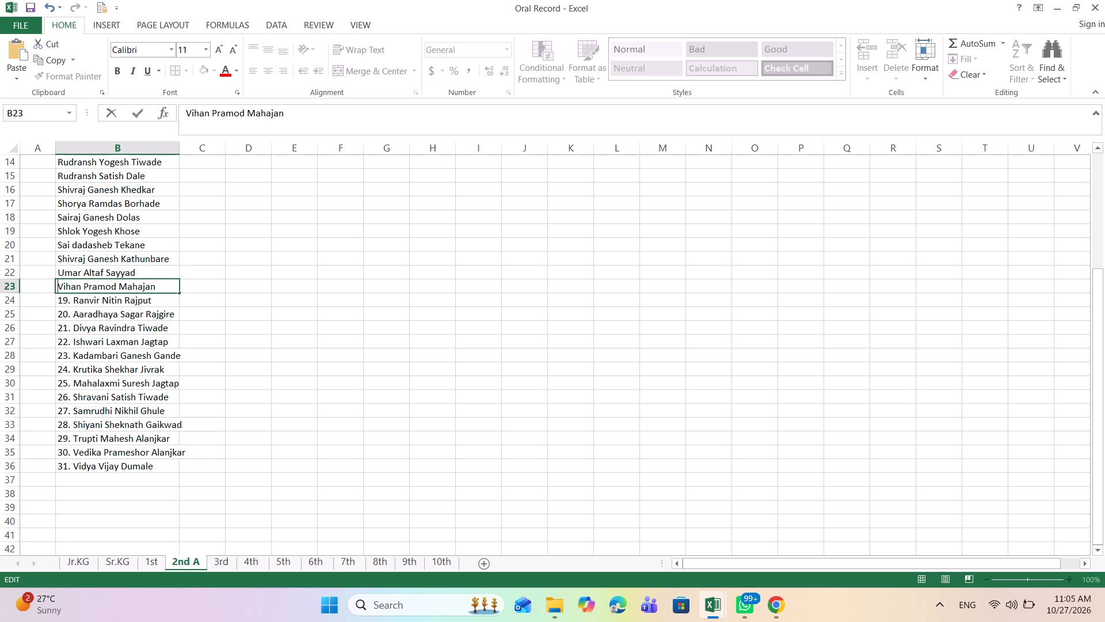
Remove the serial number prefixes 19. and 20. from the student names in cells B24 and B25.
double_click(77, 299)
key("Left")
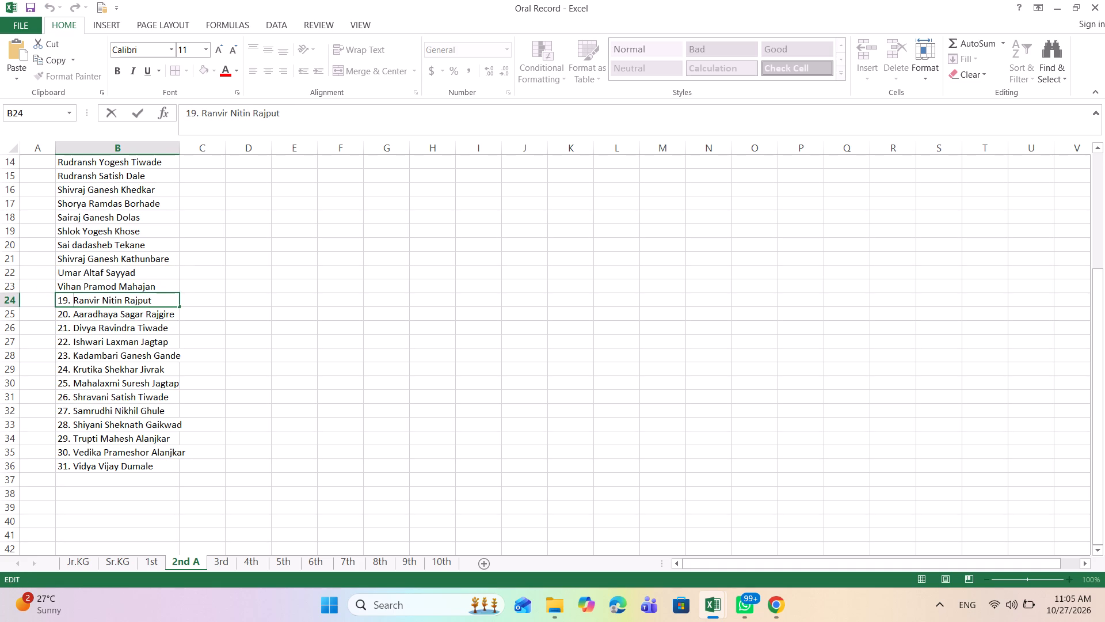
key("BackSpace")
key("BackSpace")
key("BackSpace")
key("BackSpace")
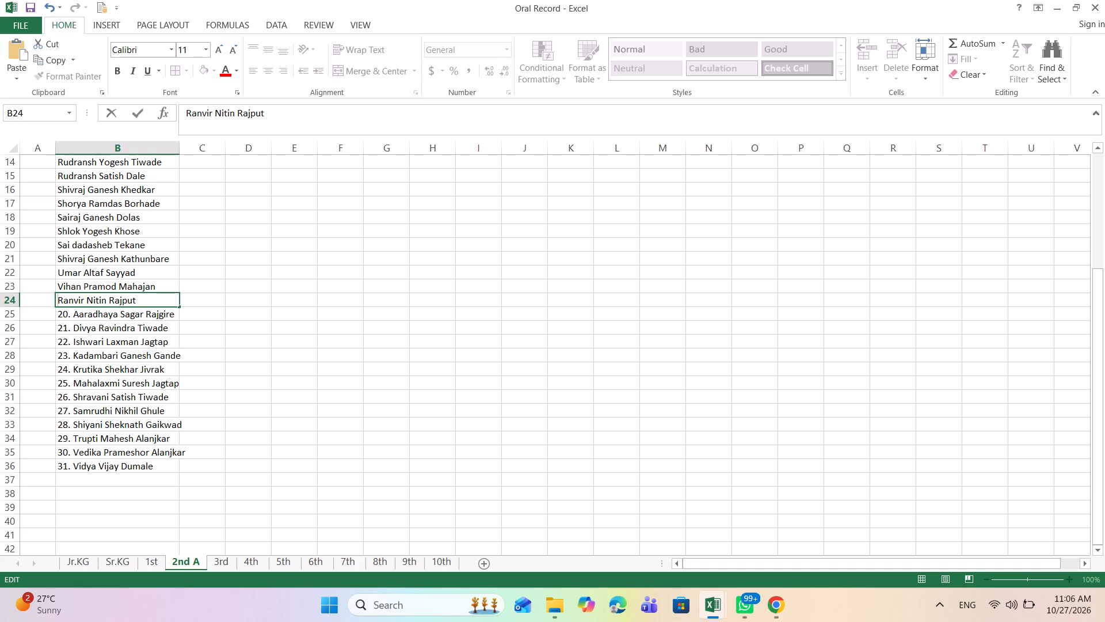
double_click(74, 314)
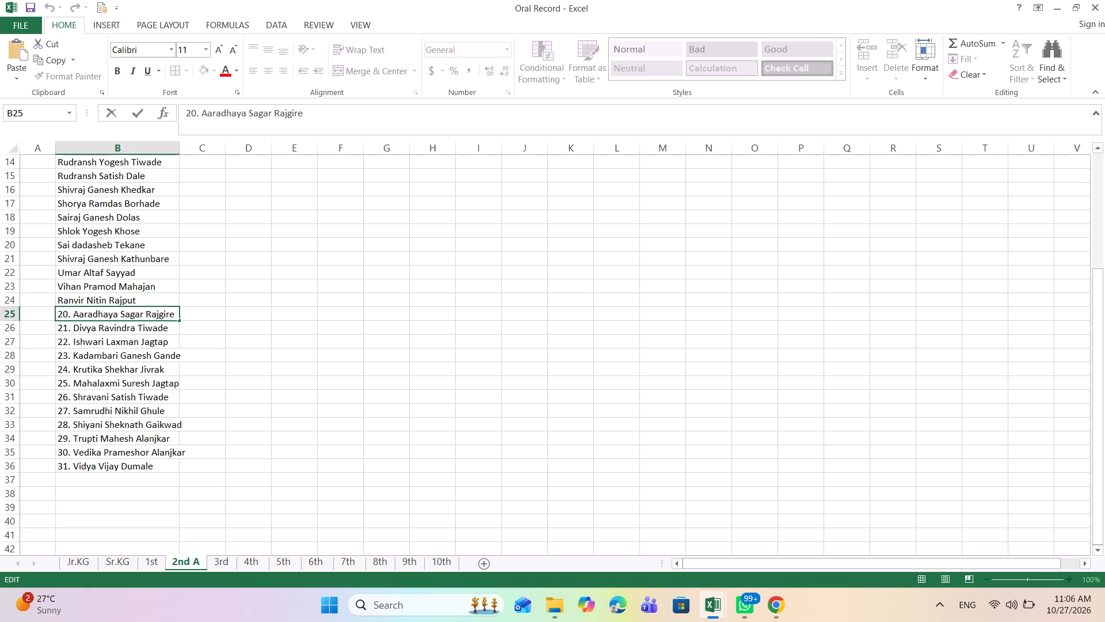
key("BackSpace")
key("BackSpace")
key("BackSpace")
key("BackSpace")
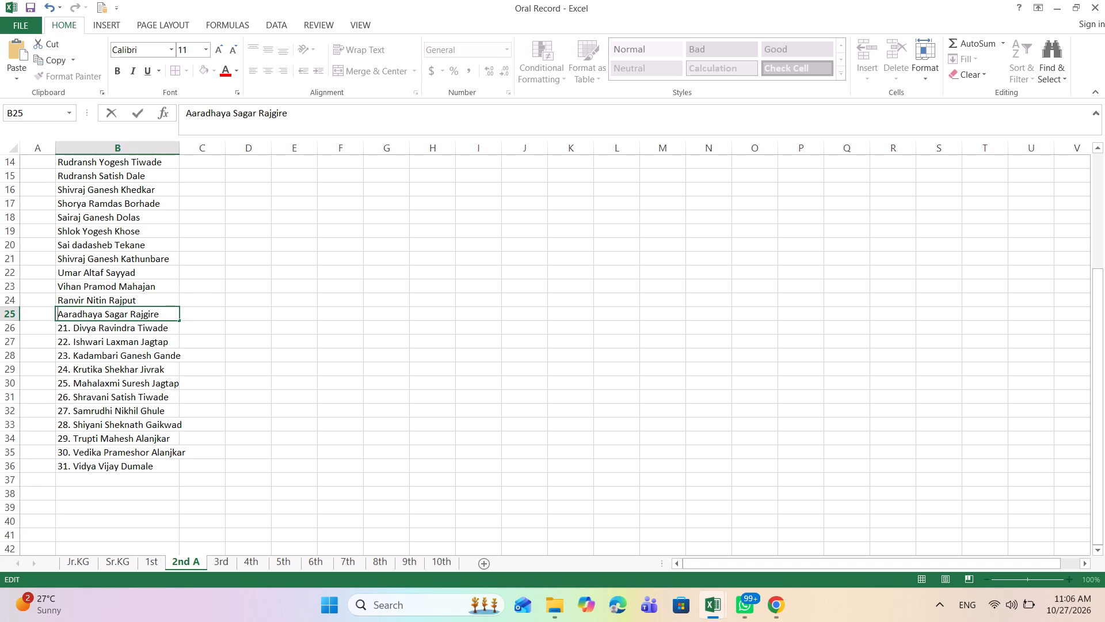
Delete the serial number prefixes 21. and 22. from the student names in cells B26 and B27.
double_click(73, 329)
key("BackSpace")
key("BackSpace")
key("BackSpace")
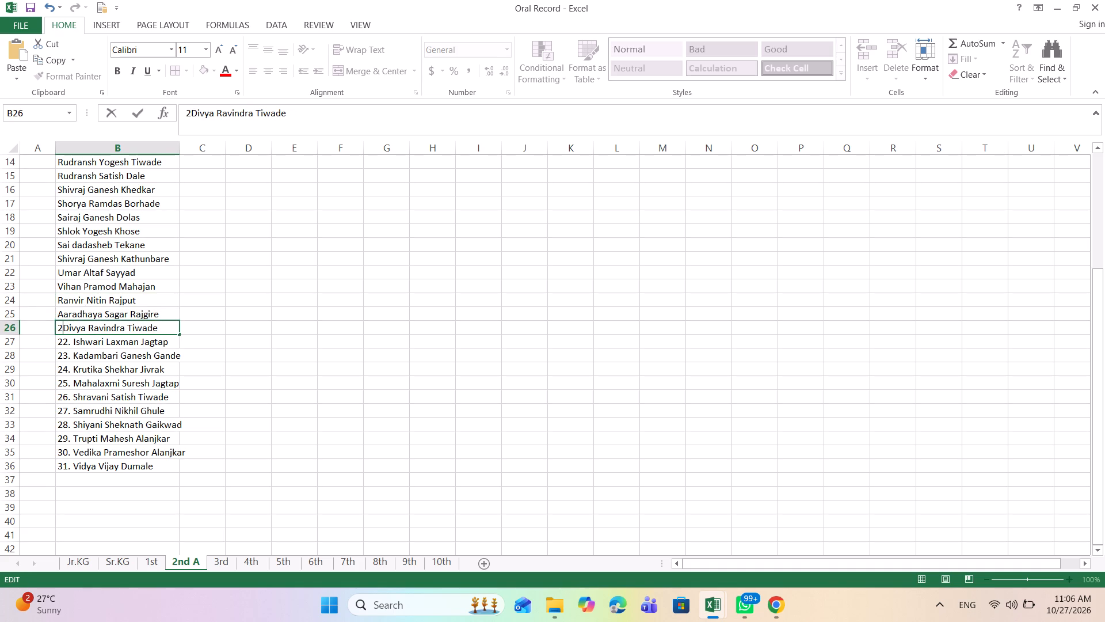
key("BackSpace")
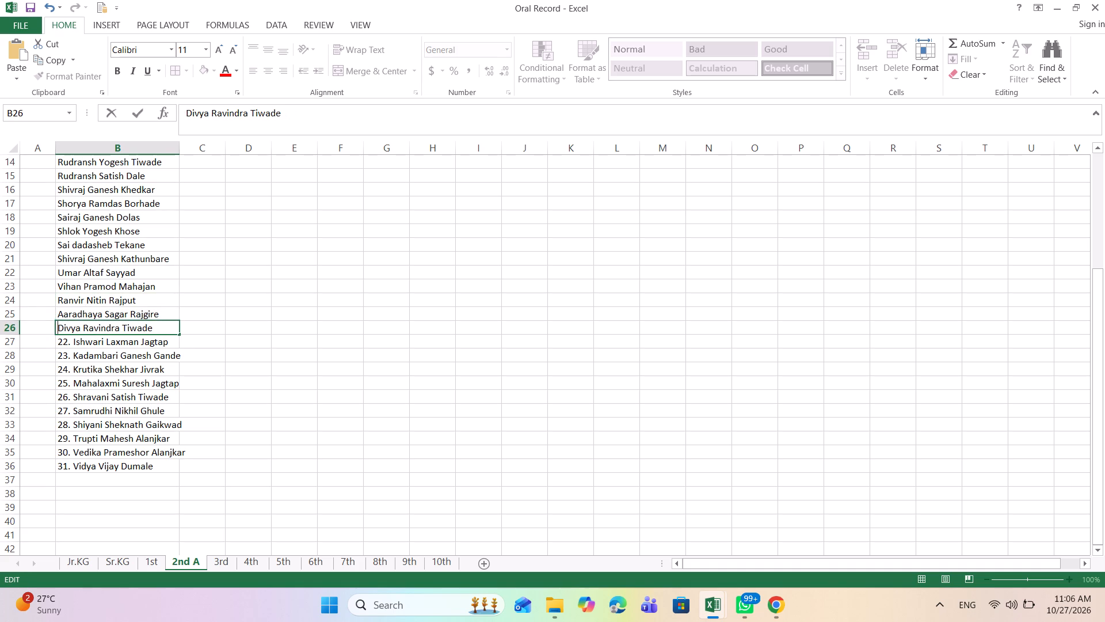
double_click(76, 343)
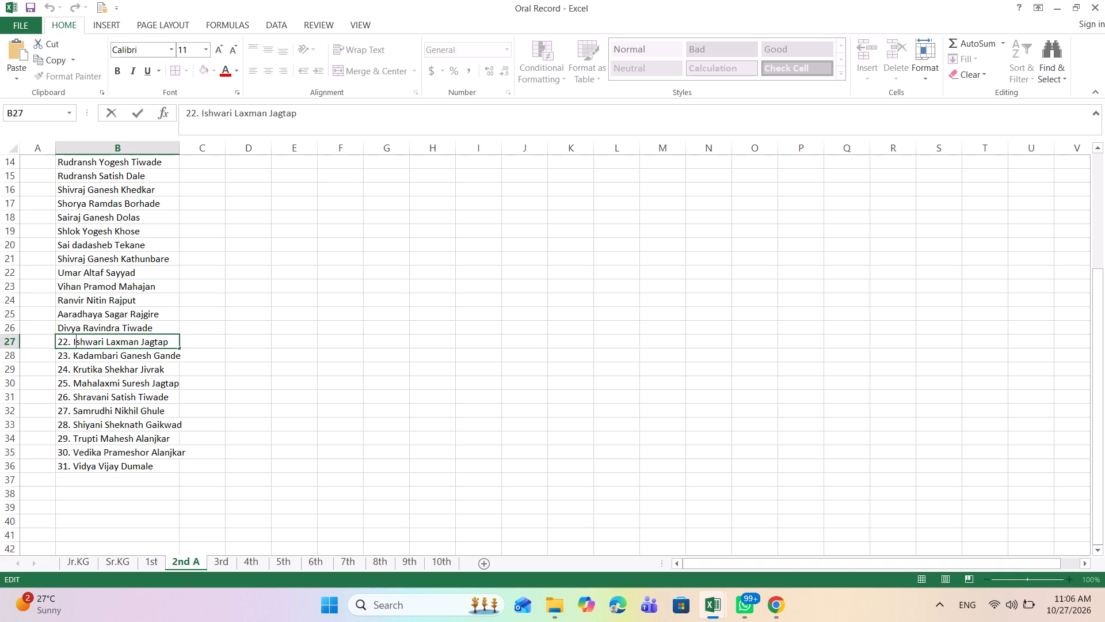
key("Left")
key("BackSpace")
key("BackSpace")
key("BackSpace")
key("BackSpace")
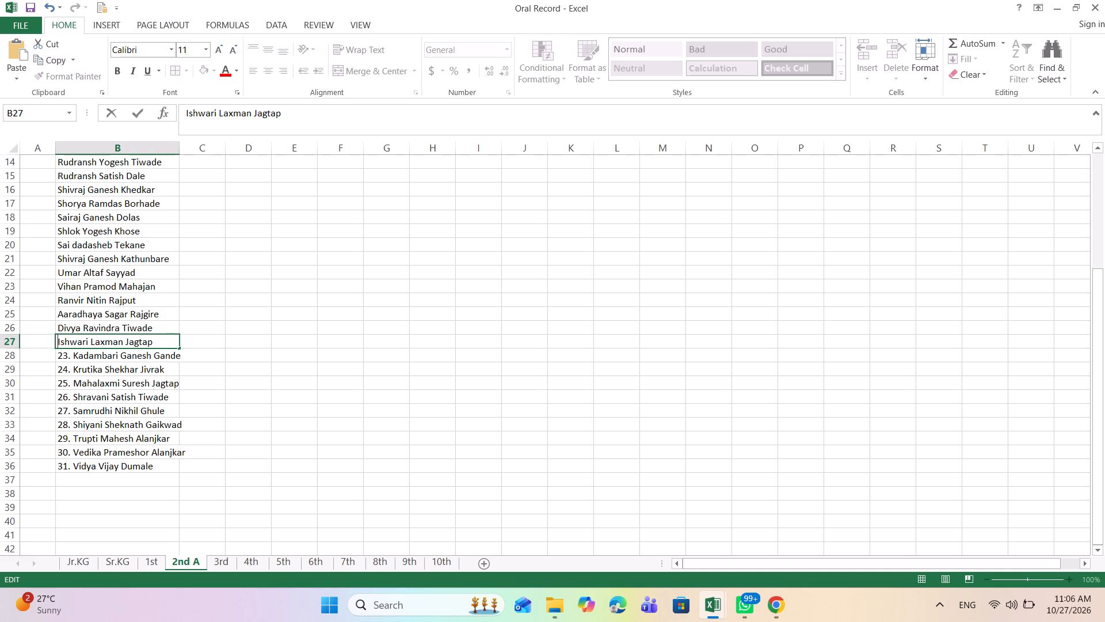
left_click(345, 559)
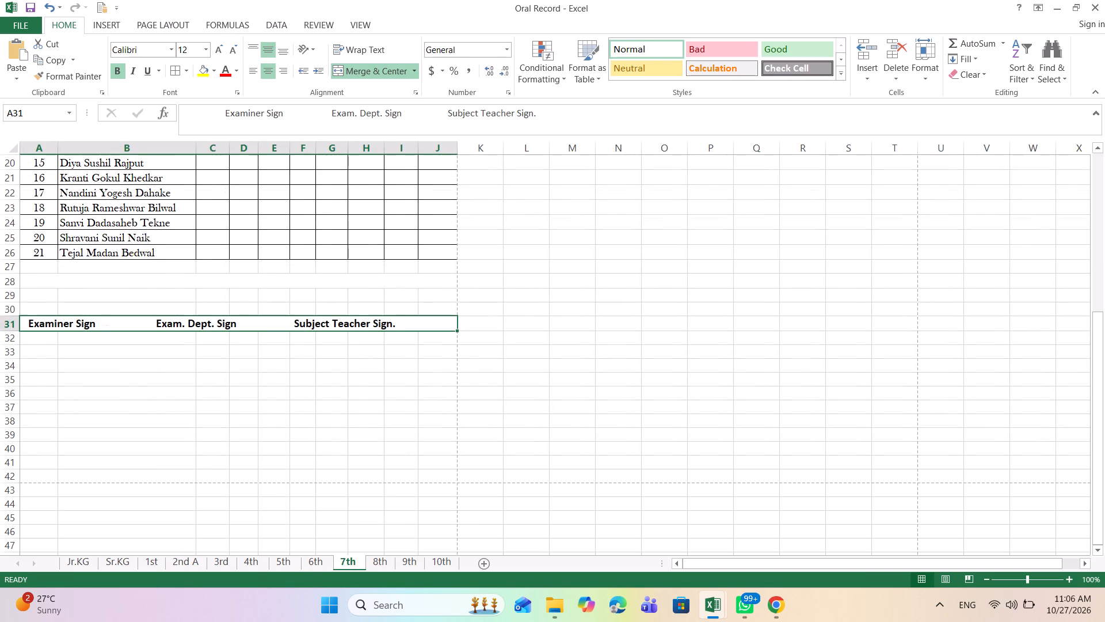
left_click(193, 559)
Remove the serial number prefixes 23. and 24. from the student names in cells B28 and B29.
double_click(74, 359)
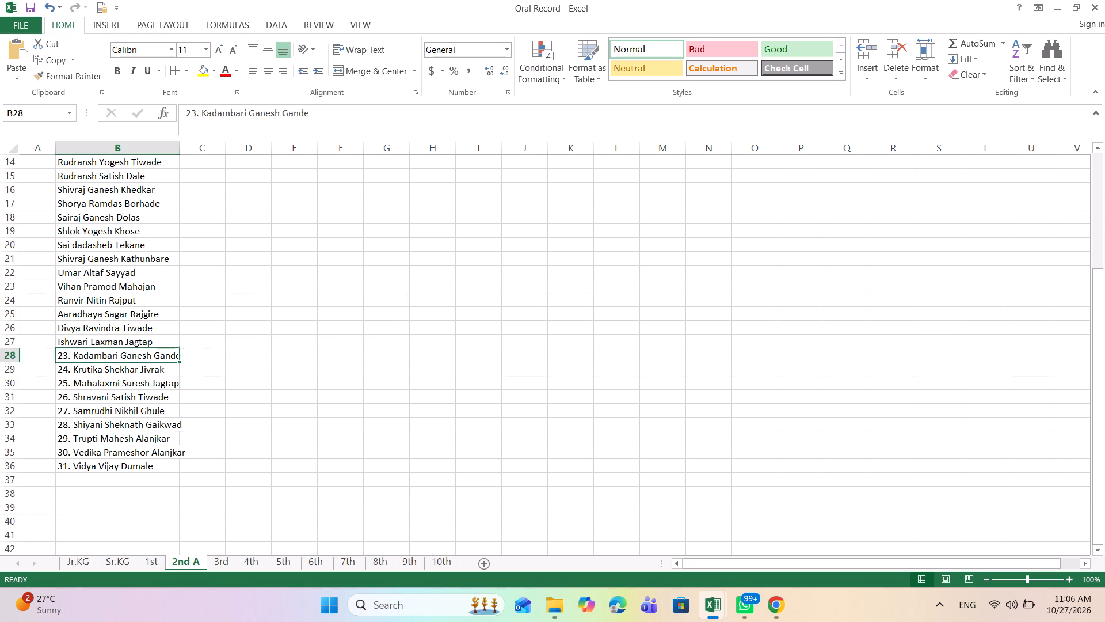
double_click(73, 356)
key("BackSpace")
key("BackSpace")
key("BackSpace")
key("BackSpace")
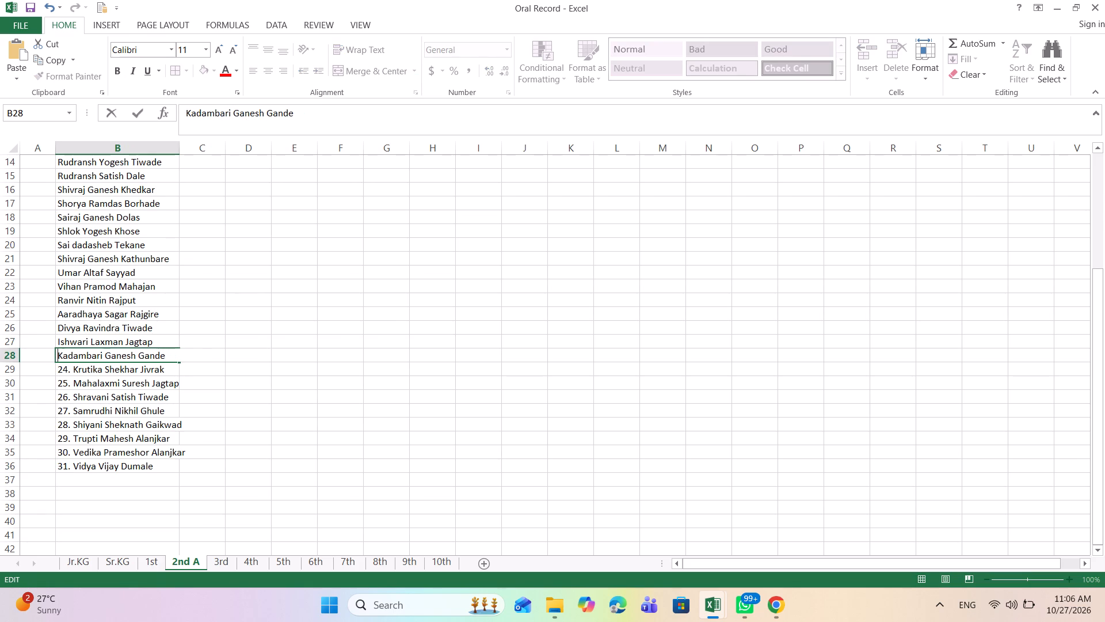
double_click(73, 371)
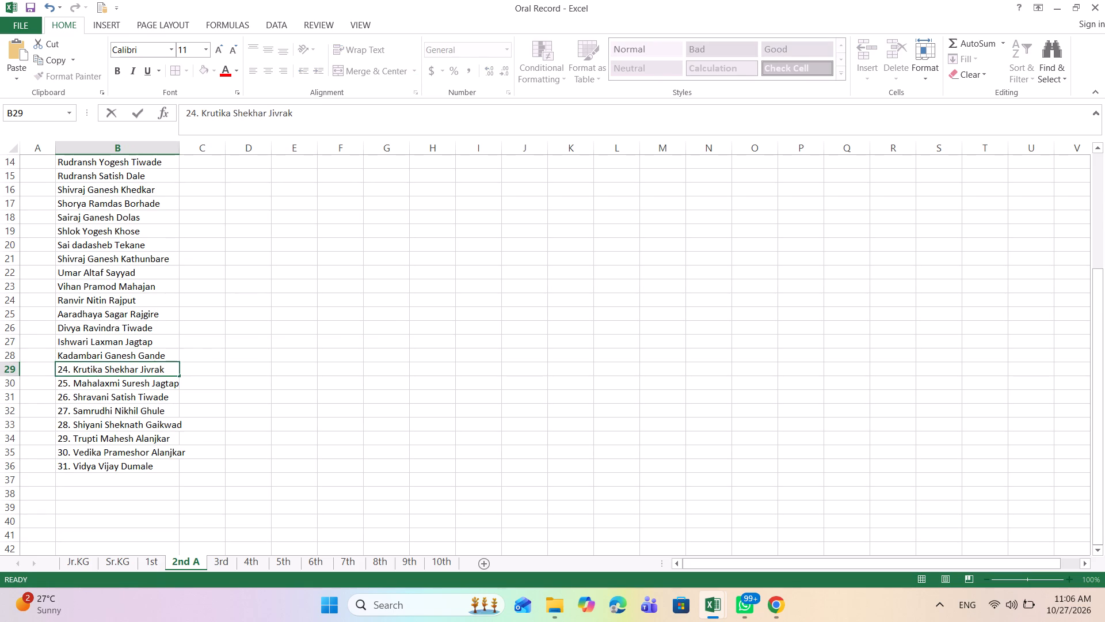
key("BackSpace")
key("BackSpace")
key("BackSpace")
key("BackSpace")
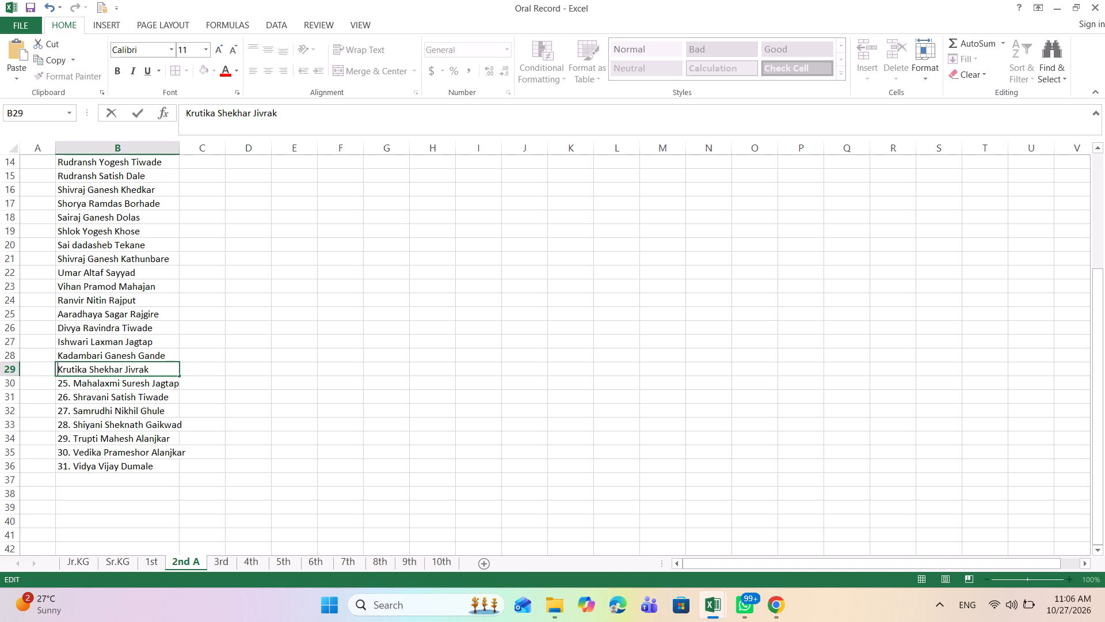
Delete the serial number prefixes 25. and 26. from the student names in cells B30 and B31.
double_click(73, 386)
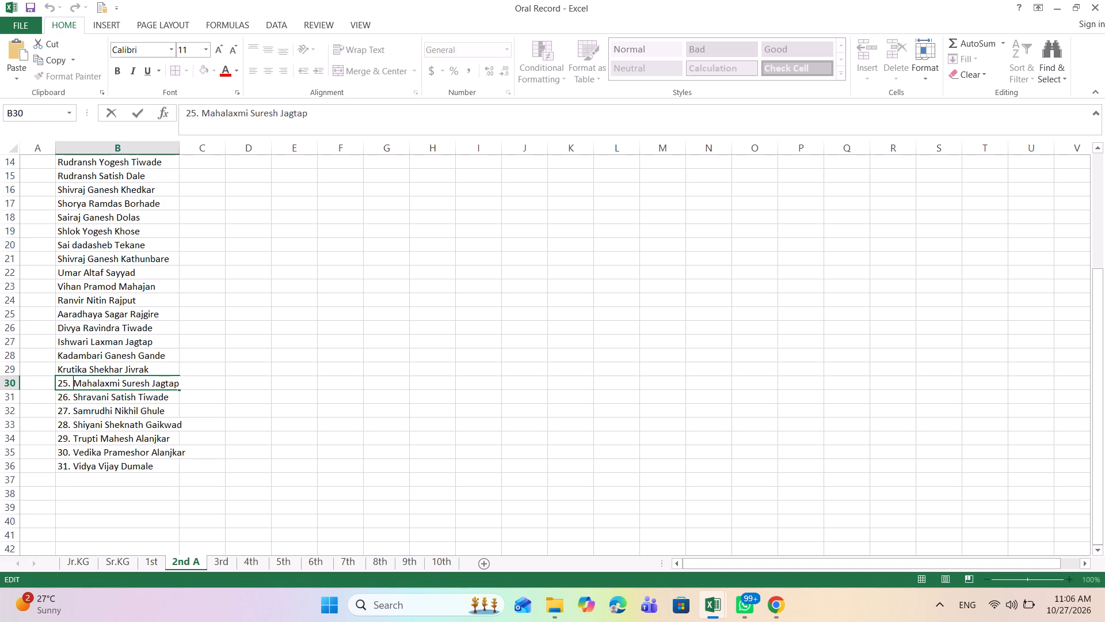
key("BackSpace")
key("BackSpace")
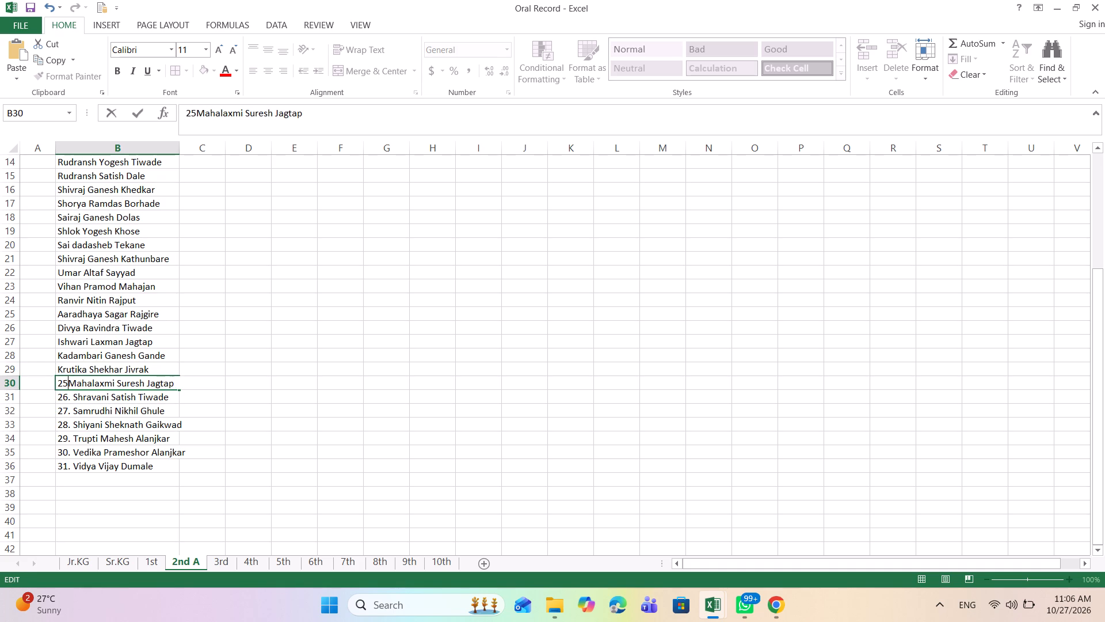
key("BackSpace")
key("BackSpace")
double_click(74, 398)
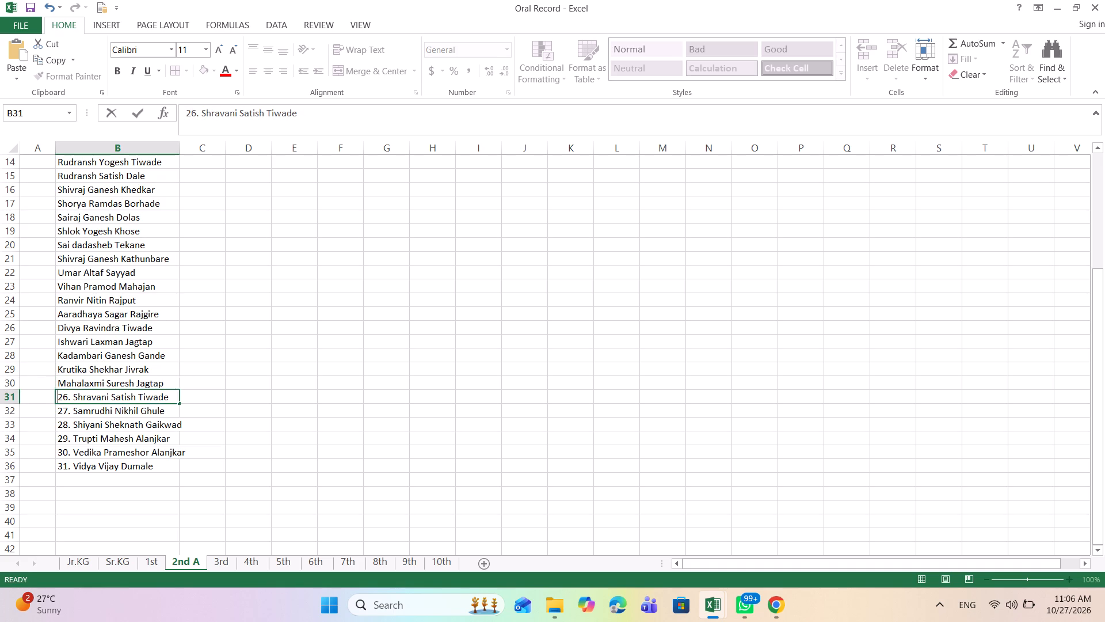
key("BackSpace")
key("BackSpace")
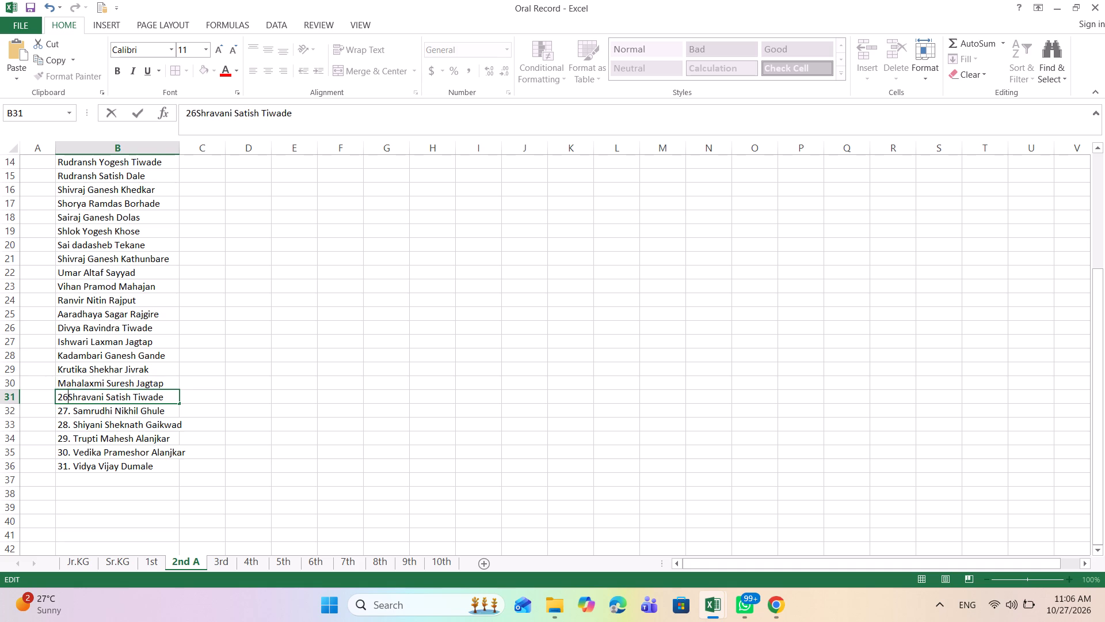
key("BackSpace")
key("BackSpace")
key("BackSpace")
Remove the serial number prefixes 27. and 28. from the student names in cells B32 and B33.
double_click(77, 409)
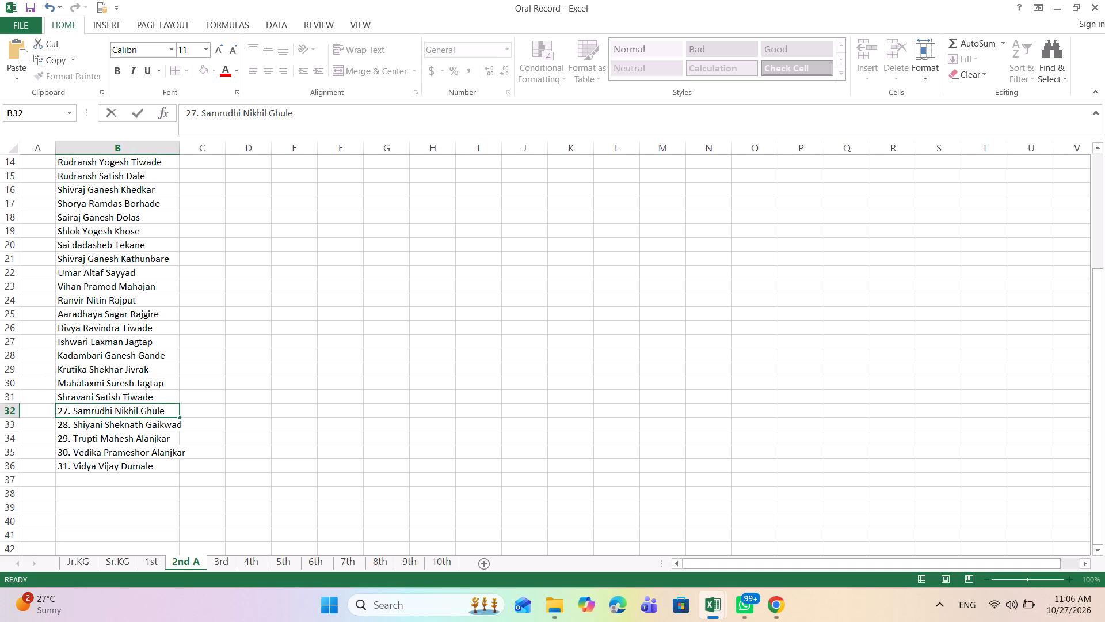
key("Left")
key("BackSpace")
key("BackSpace")
key("BackSpace")
key("BackSpace")
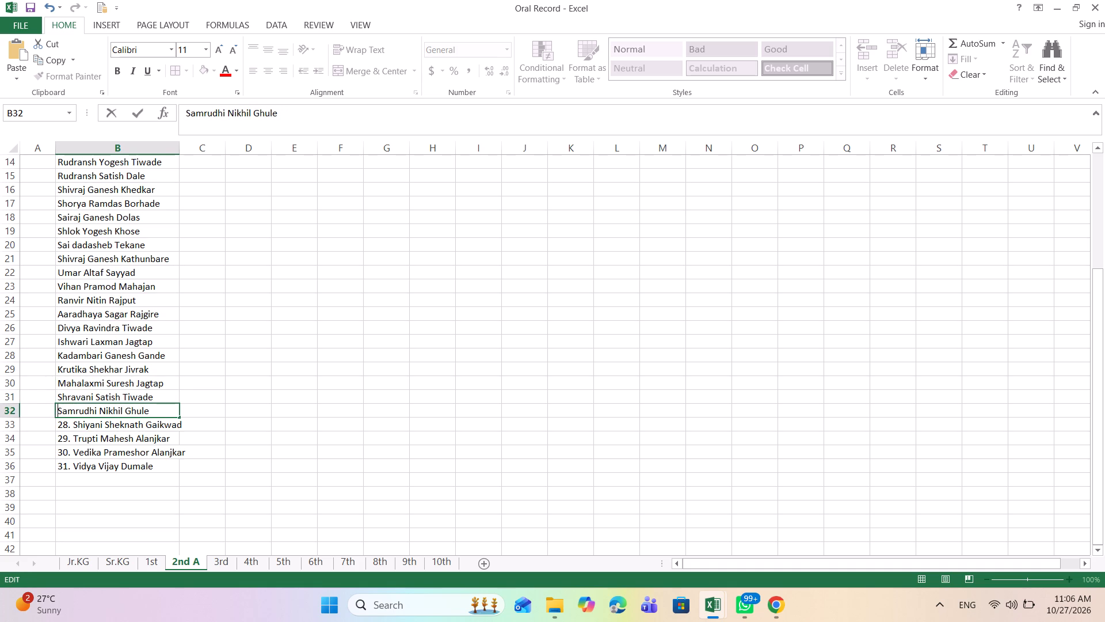
key("BackSpace")
double_click(75, 426)
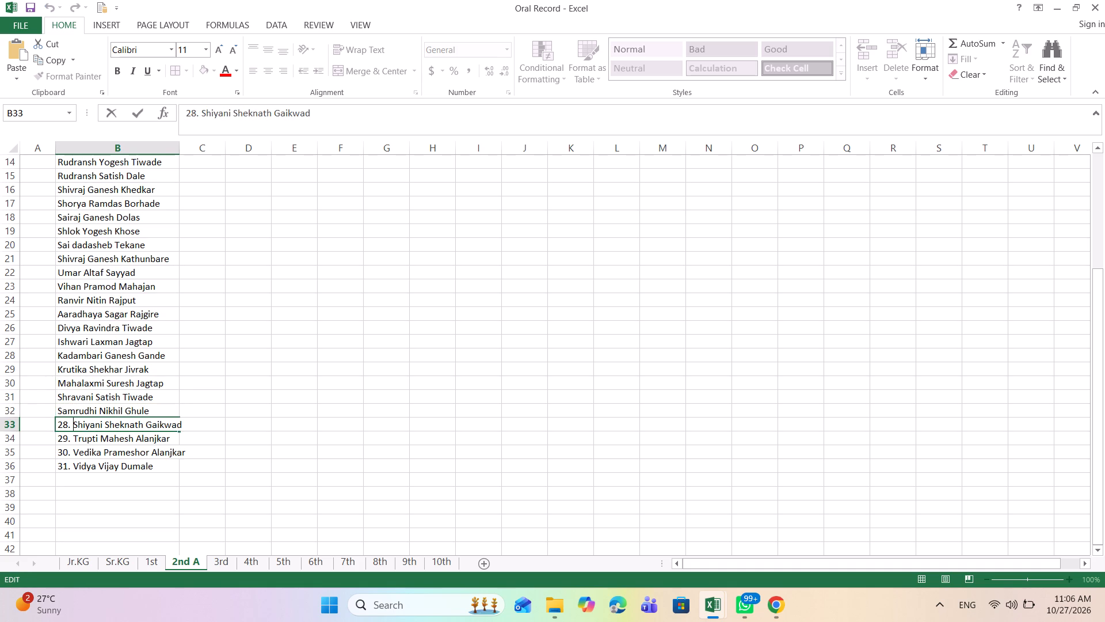
key("BackSpace")
key("BackSpace")
key("BackSpace")
key("BackSpace")
key("BackSpace")
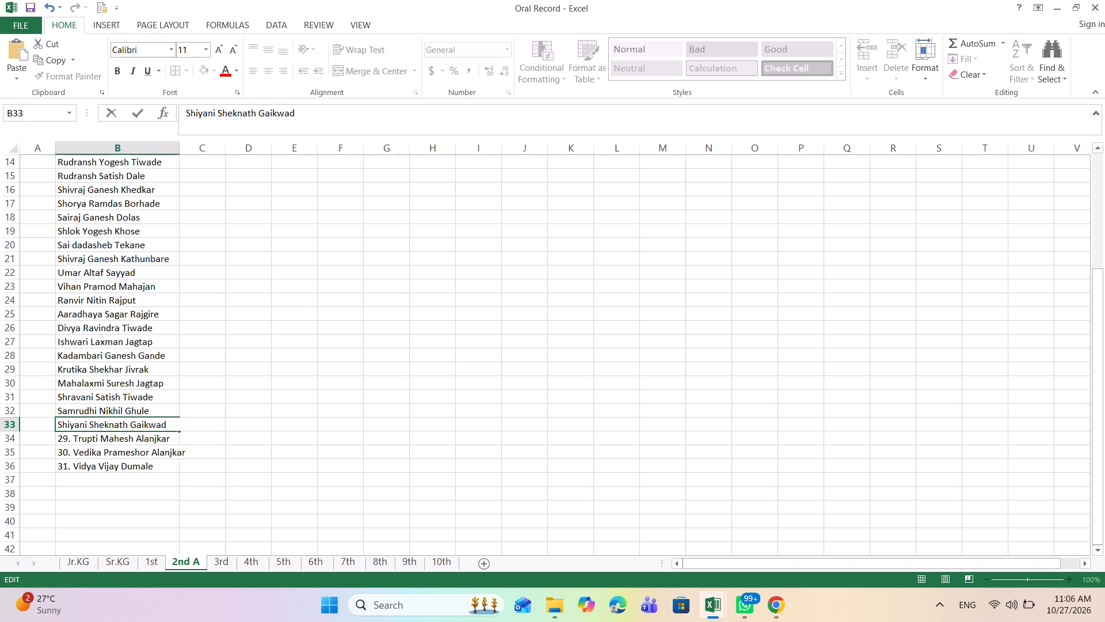
Delete the serial number prefixes 29. and 30. from the student names in cells B34 and B35.
double_click(75, 441)
key("BackSpace")
key("BackSpace")
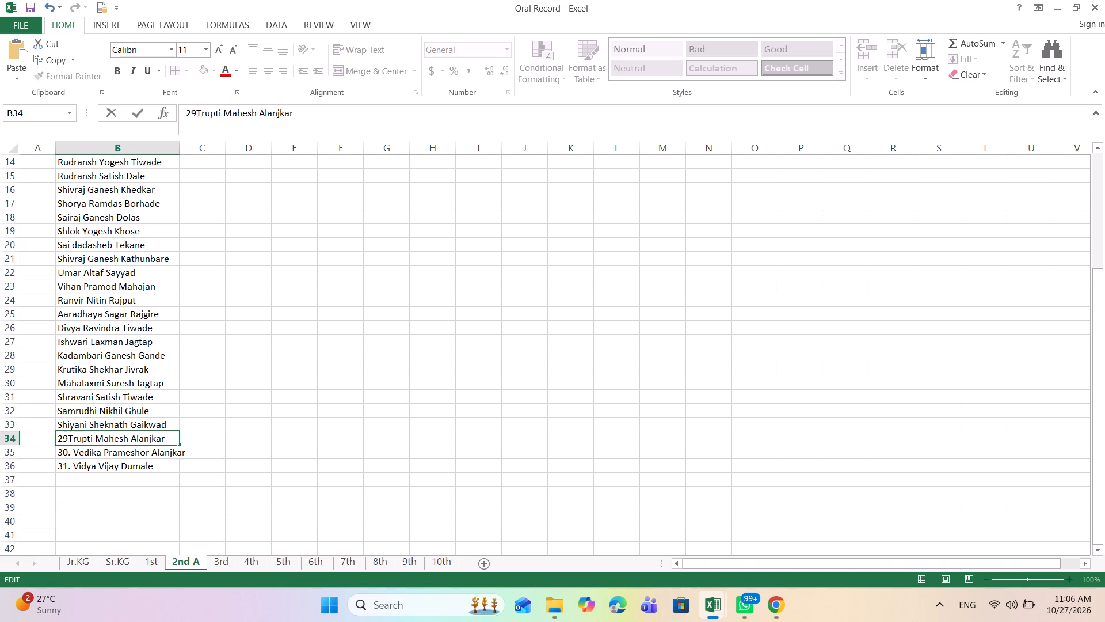
key("BackSpace")
key("BackSpace")
key("BackSpace")
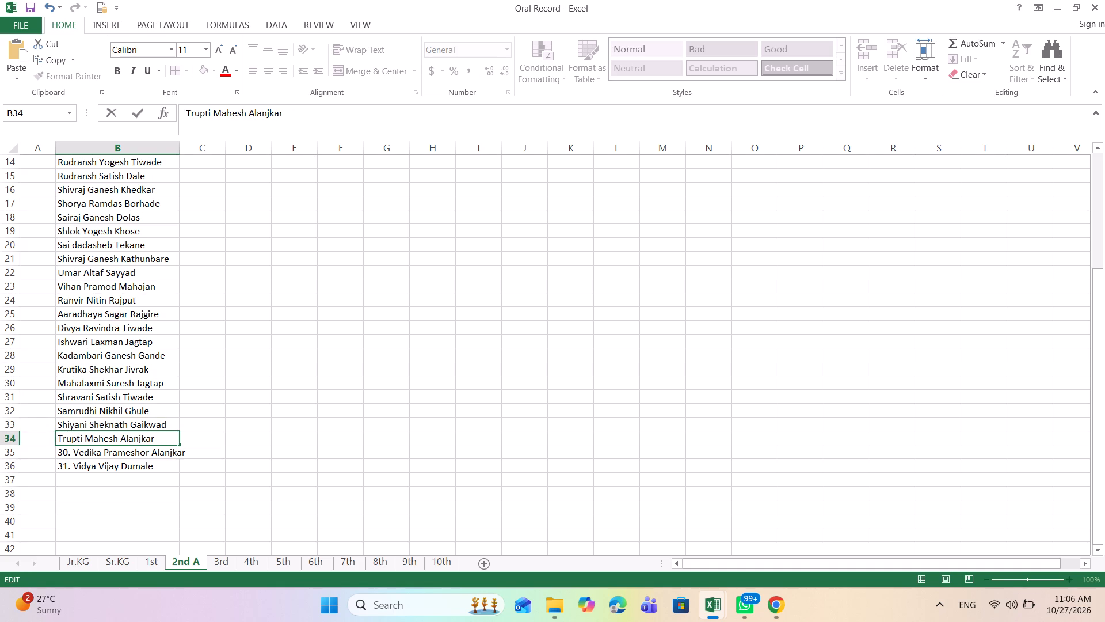
double_click(74, 454)
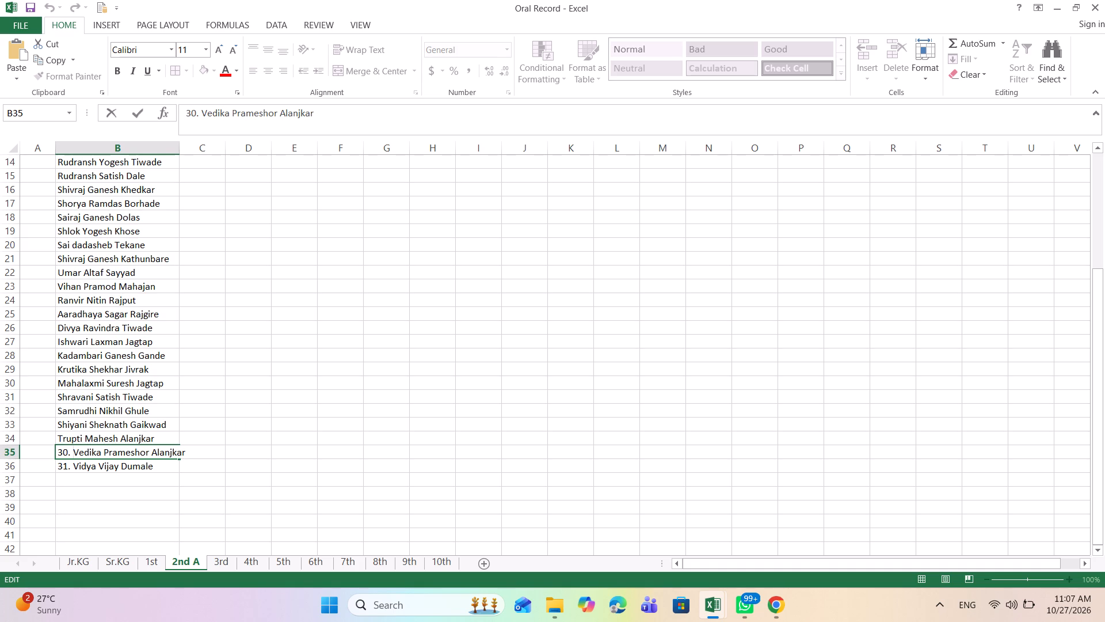
key("Return")
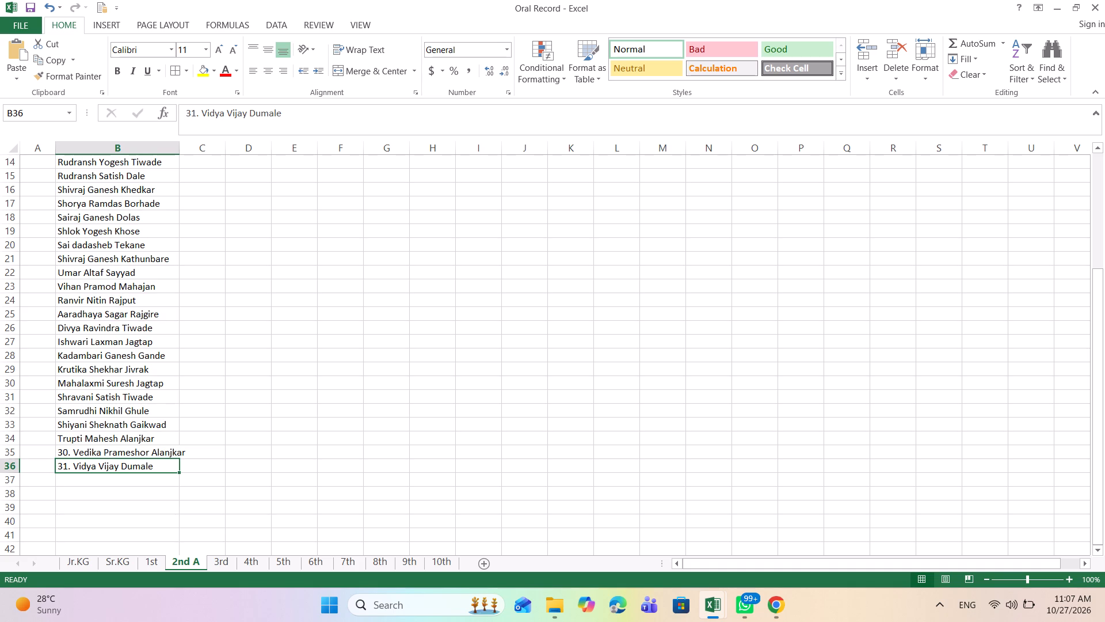
double_click(75, 453)
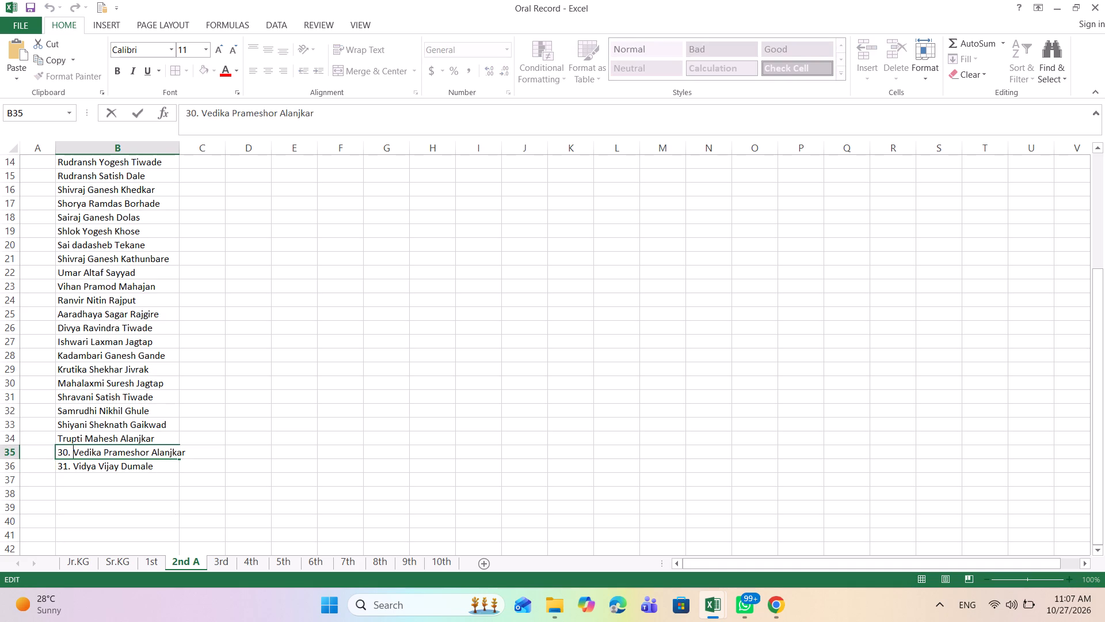
key("BackSpace")
key("BackSpace")
key("BackSpace")
key("BackSpace")
key("BackSpace")
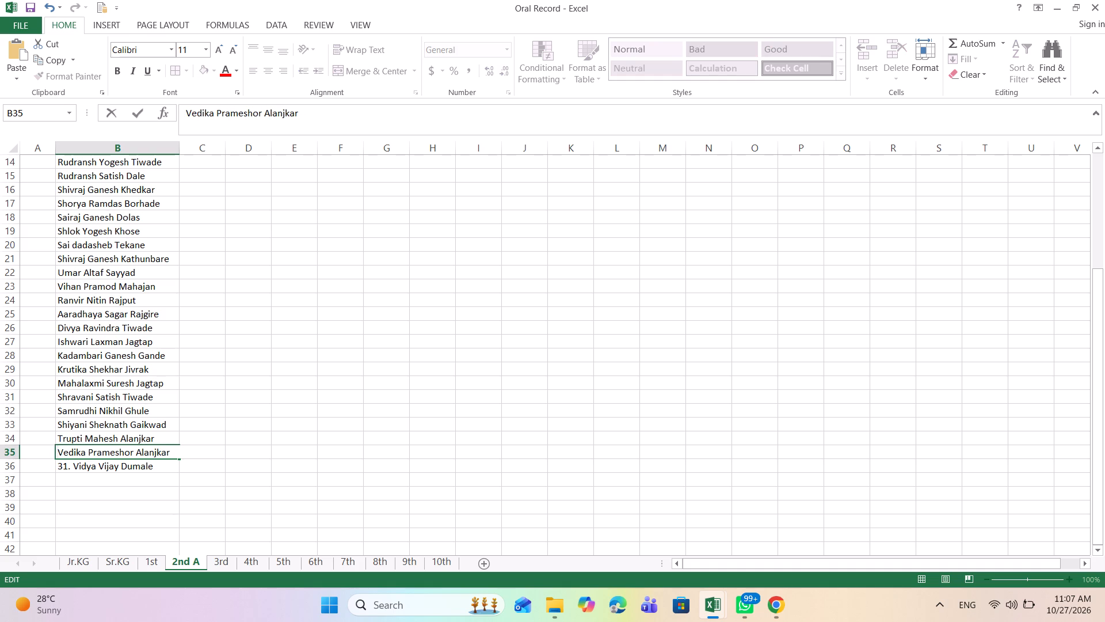
Remove the serial number prefix 31. from the last student name in cell B36.
double_click(77, 467)
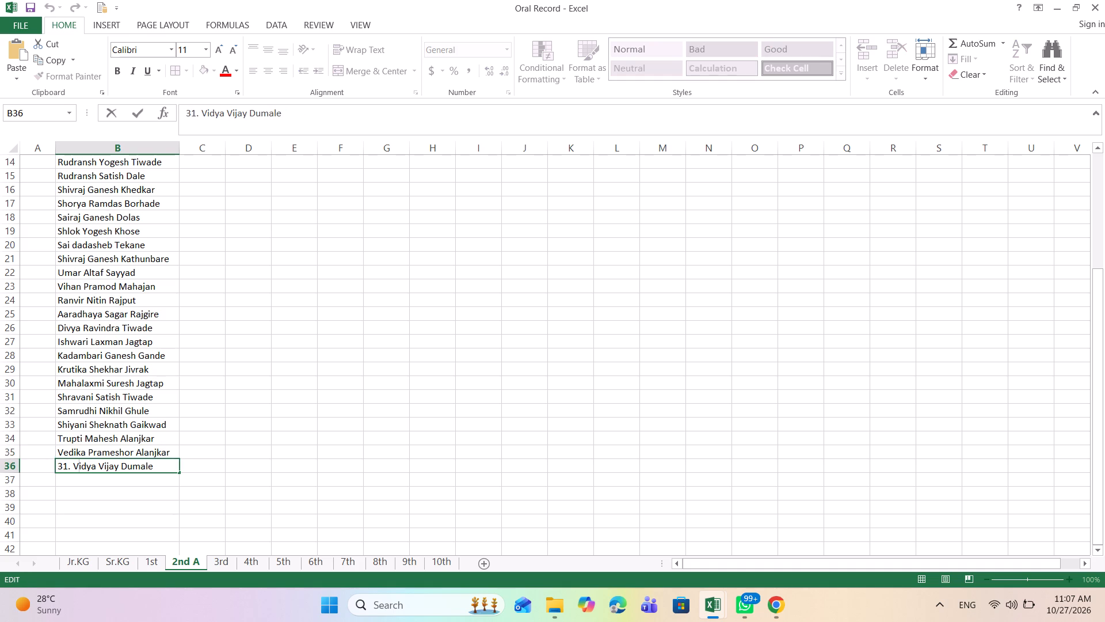
key("Left")
key("BackSpace")
key("BackSpace")
key("BackSpace")
key("BackSpace")
key("BackSpace")
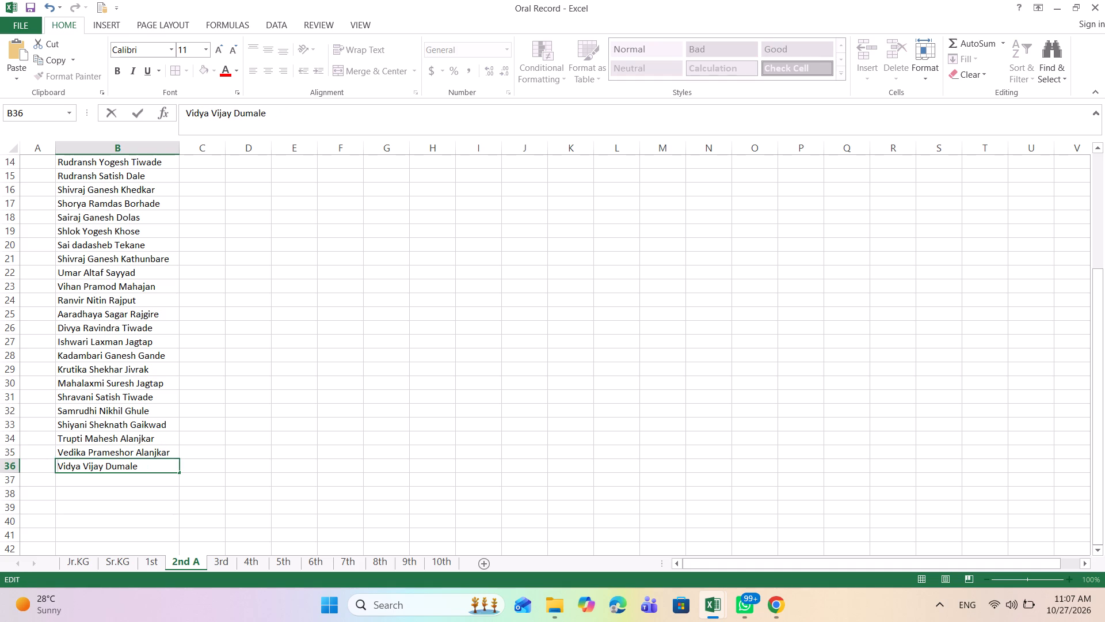
Narrow column B on the 2nd A sheet to a width of about 22.2 so it fits the student names.
scroll(97, 343, "up", 4)
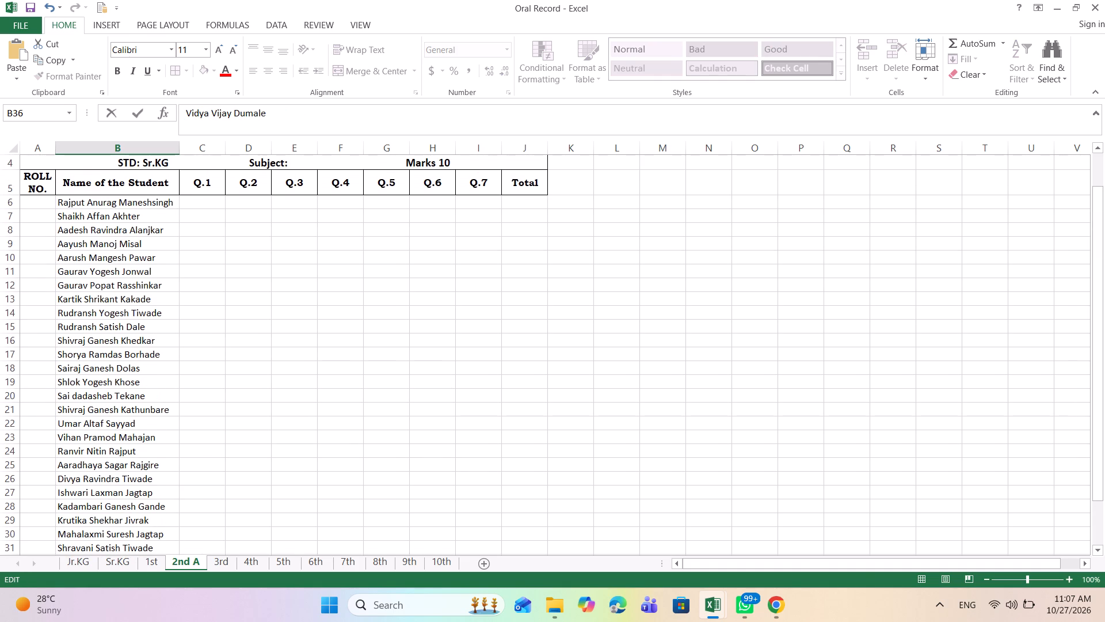
scroll(97, 343, "right", 1)
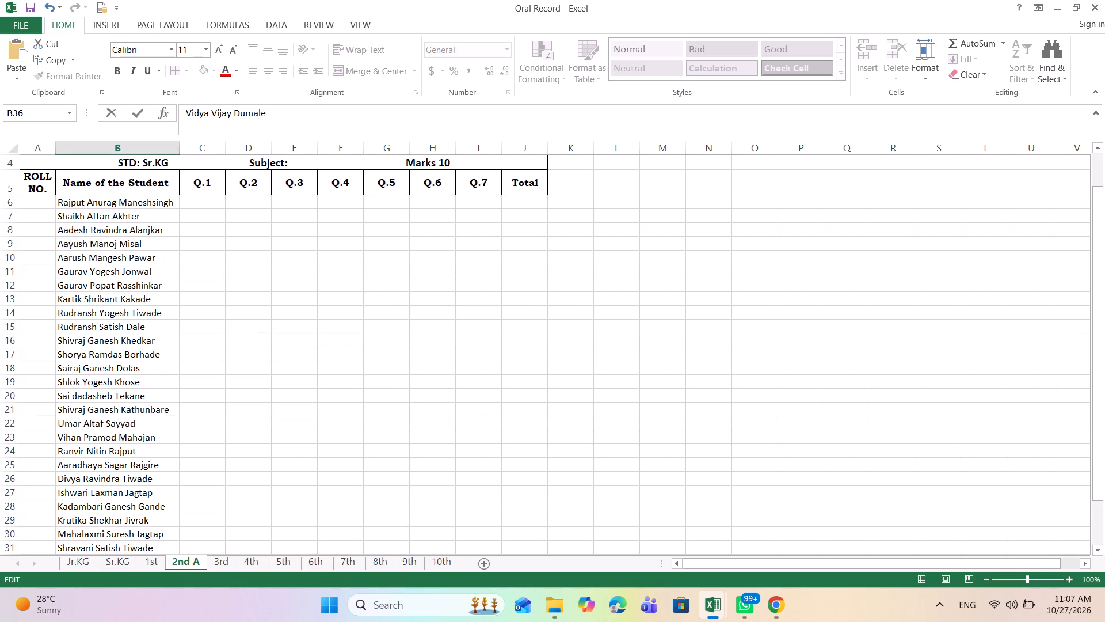
left_click(177, 161)
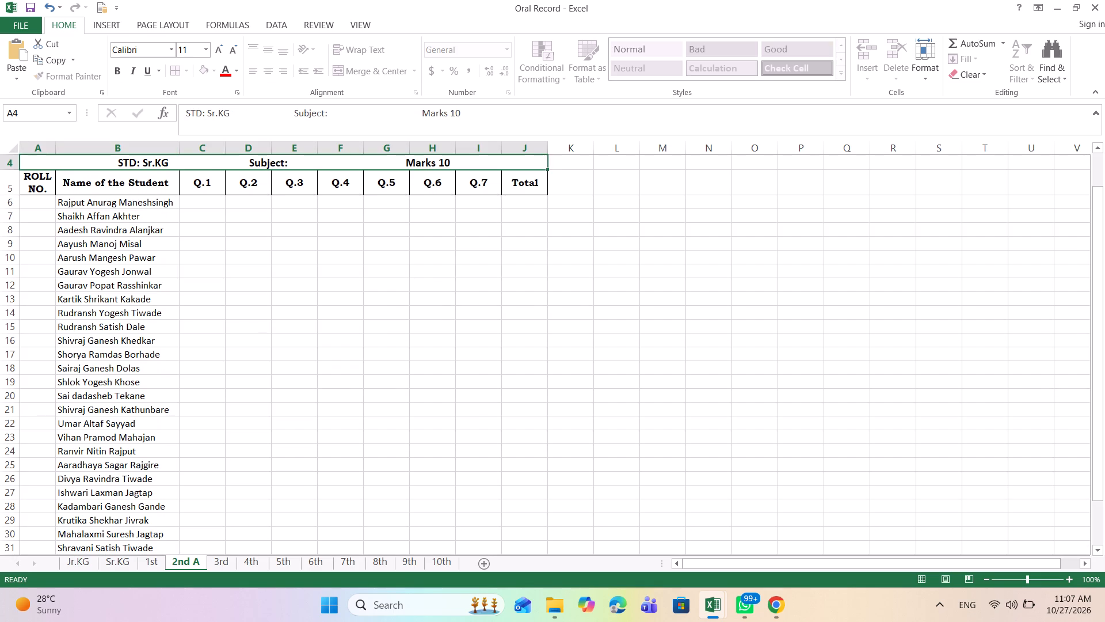
left_click(178, 154)
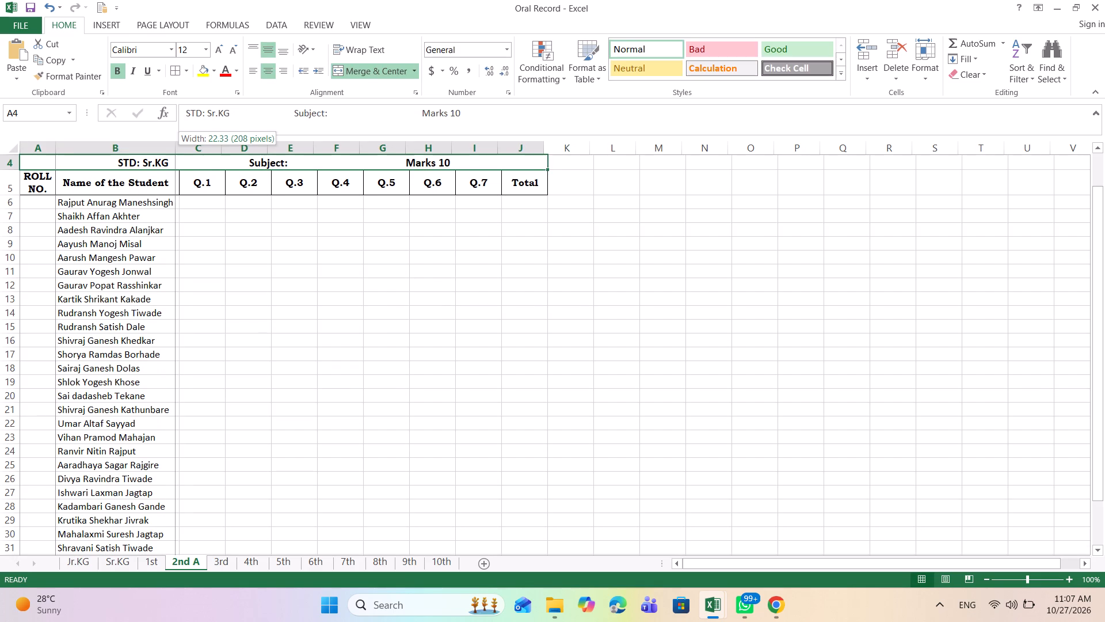
scroll(174, 154, "down", 2)
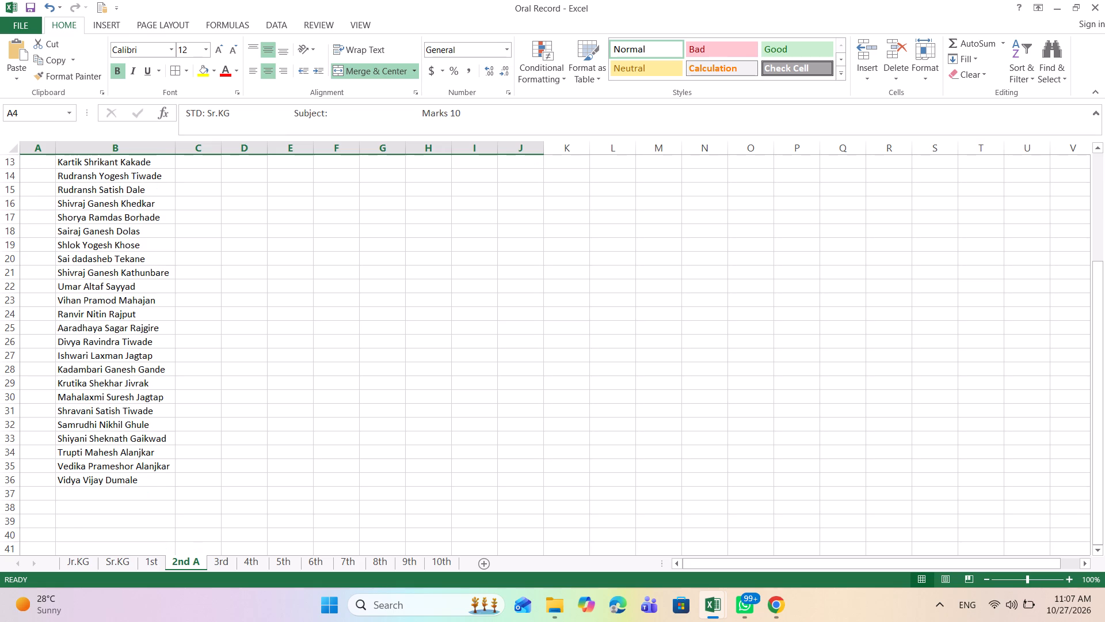
left_click_drag(176, 144, 174, 144)
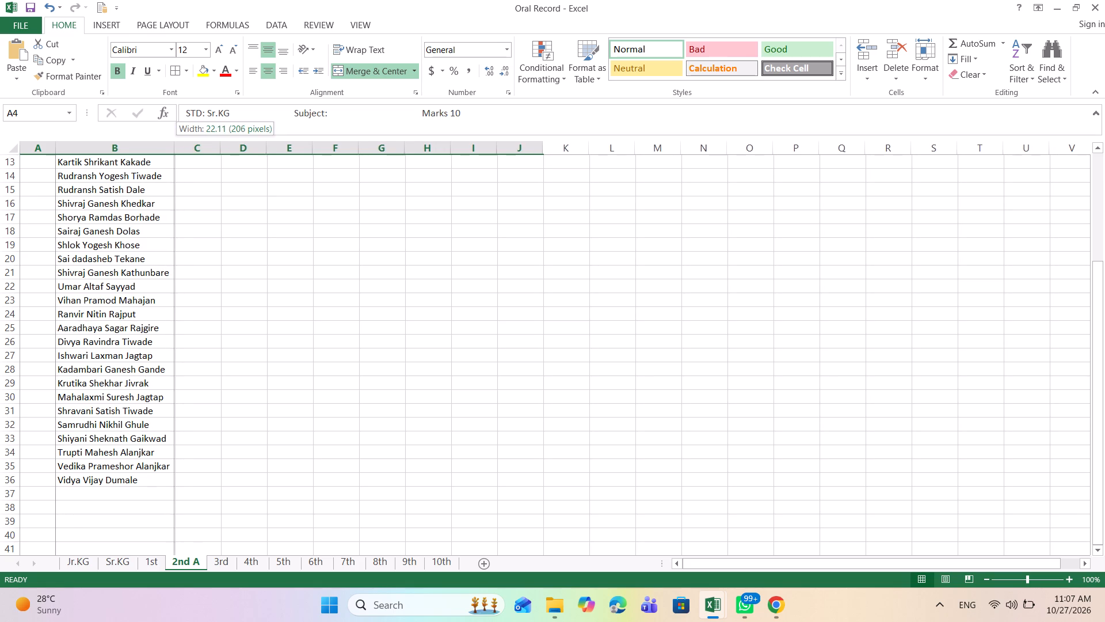
left_click_drag(174, 144, 171, 143)
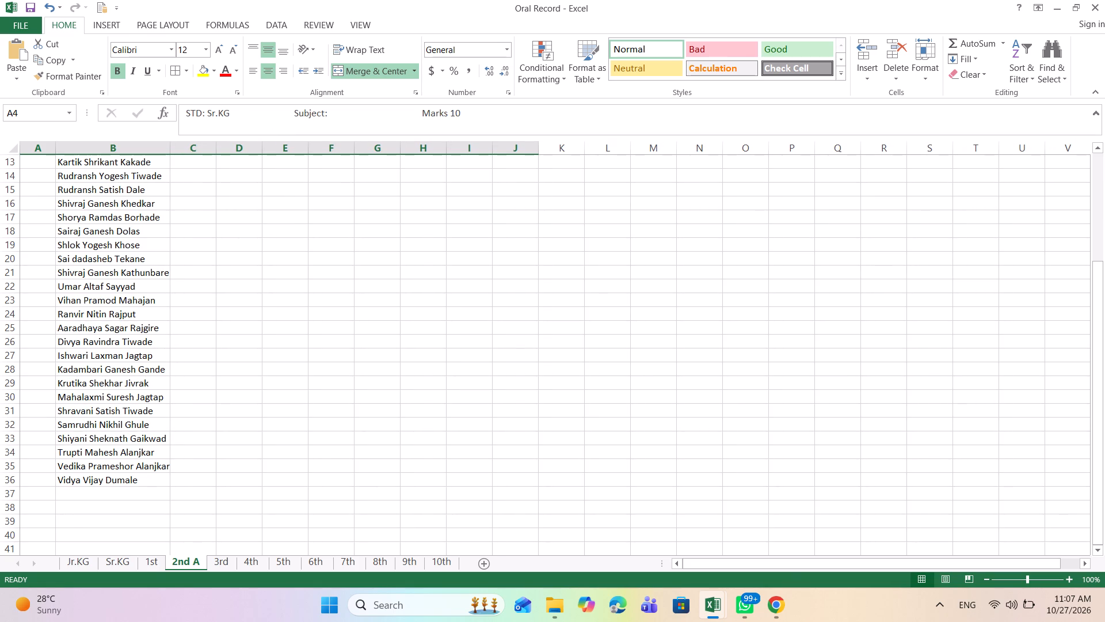
scroll(164, 236, "up", 3)
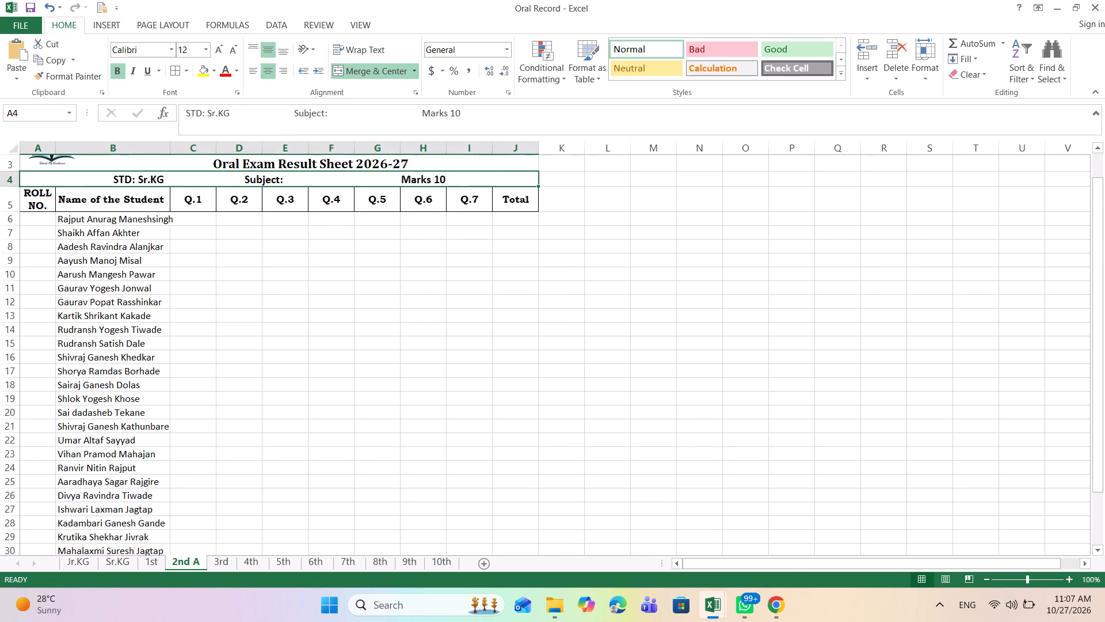
left_click(170, 149)
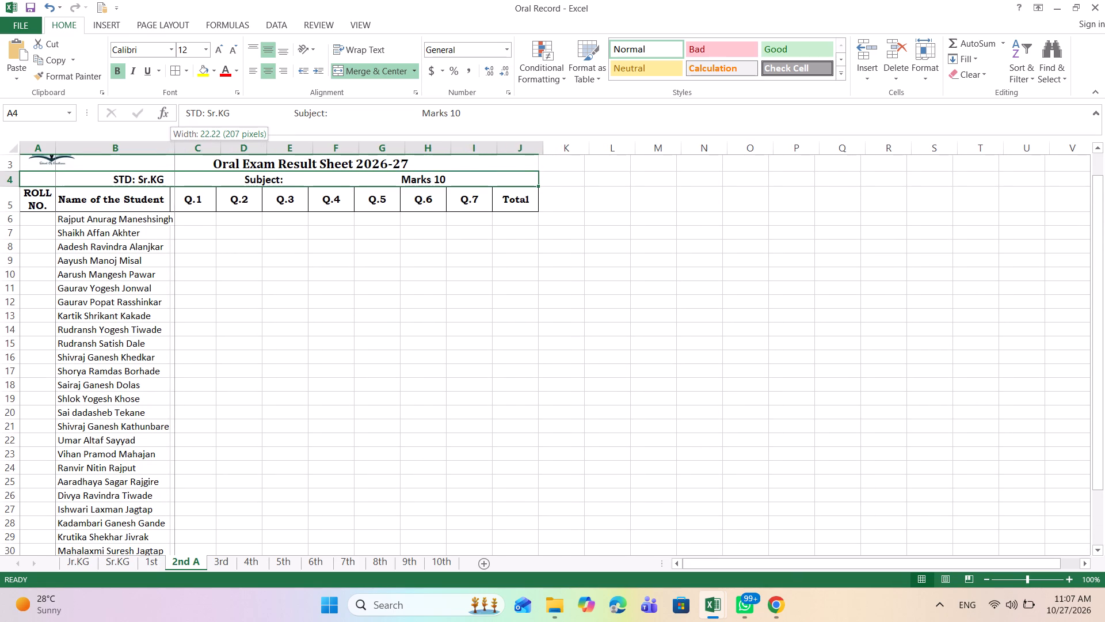
Enter roll numbers 1 to 5 for the first five students in cells A6 to A10.
left_click(43, 218)
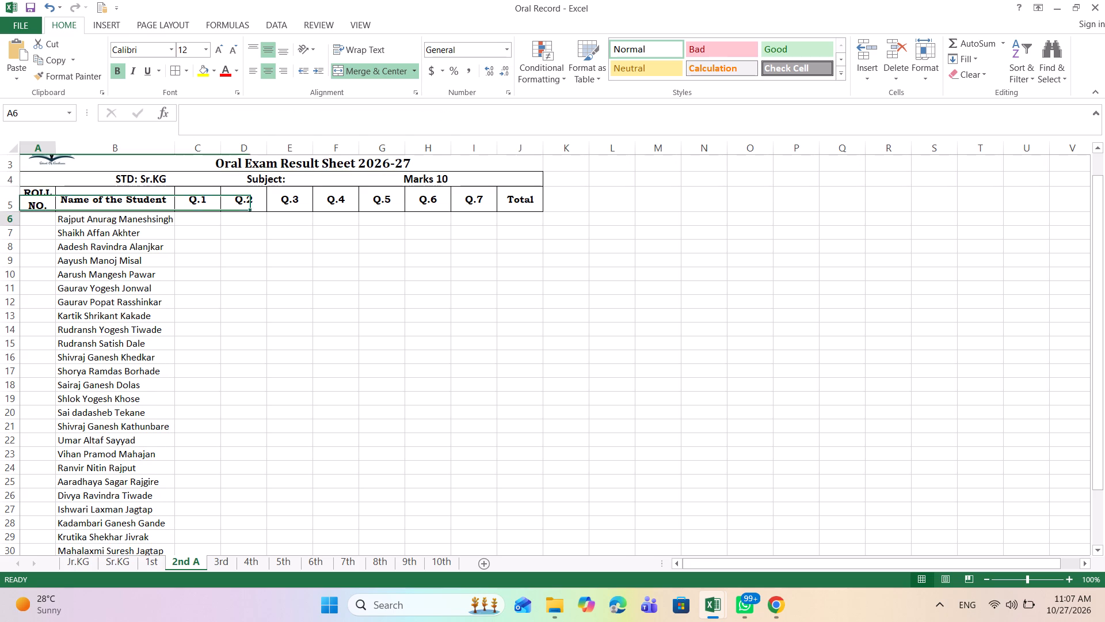
key("1")
key("Down")
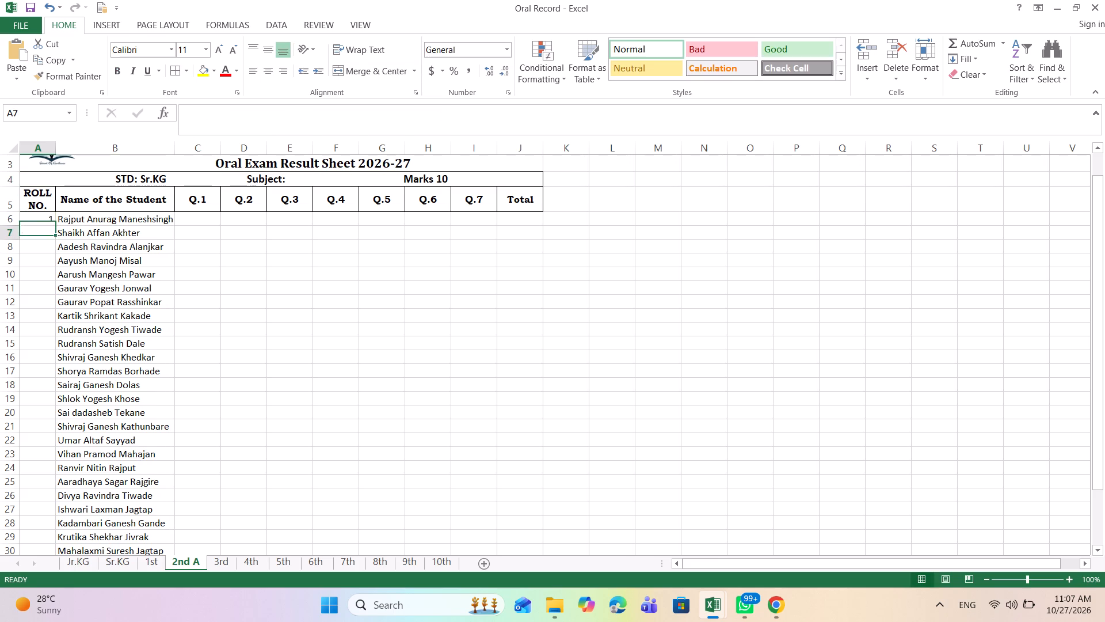
key("2")
key("Down")
key("3")
key("Down")
key("4")
key("Down")
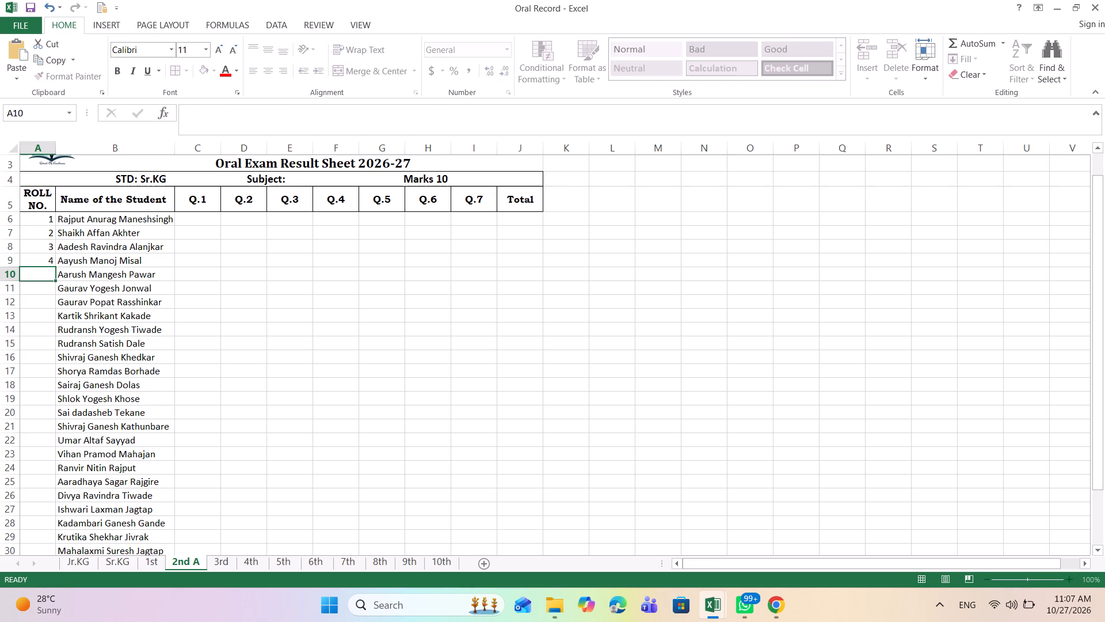
key("5")
key("Down")
Enter roll numbers 6 to 10 in cells A11 to A15.
key("6")
key("Down")
key("7")
key("Down")
key("8")
key("Down")
key("9")
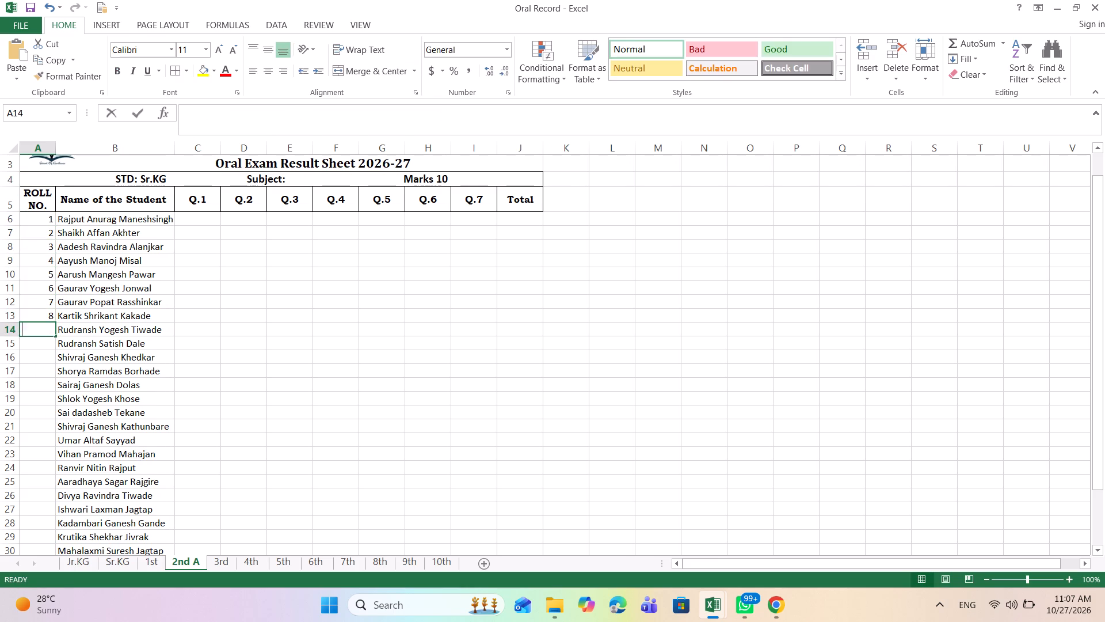
key("Down")
type("10")
key("Down")
Enter roll numbers 11 to 15 in cells A16 to A20.
type("11")
key("Down")
type("12")
key("Down")
type("13")
key("Down")
type("14")
key("Down")
type("15")
key("Down")
Enter roll numbers 16 to 20 in cells A21 to A25.
type("16")
key("Down")
type("17")
key("Down")
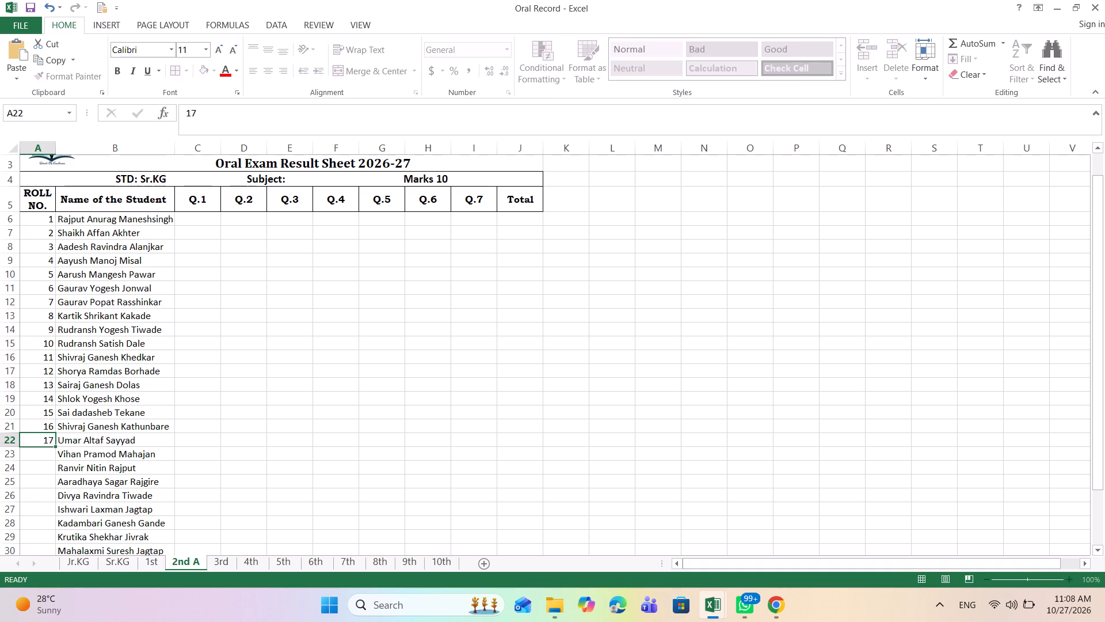
type("18")
key("Down")
type("19")
key("Down")
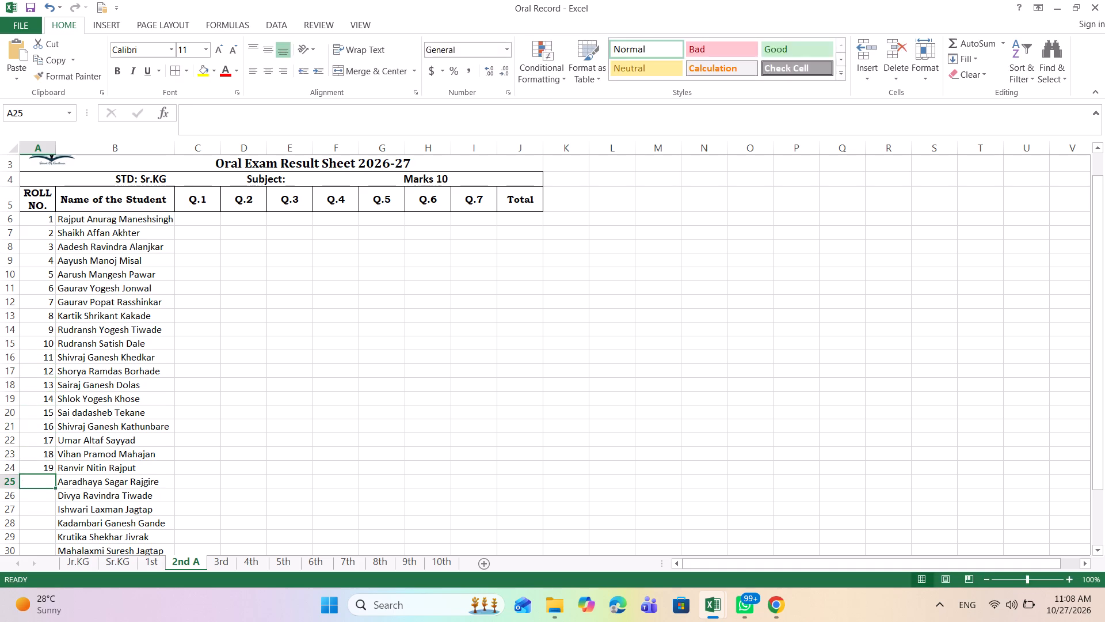
type("20")
key("Down")
Enter roll numbers 21 to 25 in cells A26 to A30, without repeating any number.
type("21")
key("Down")
type("21")
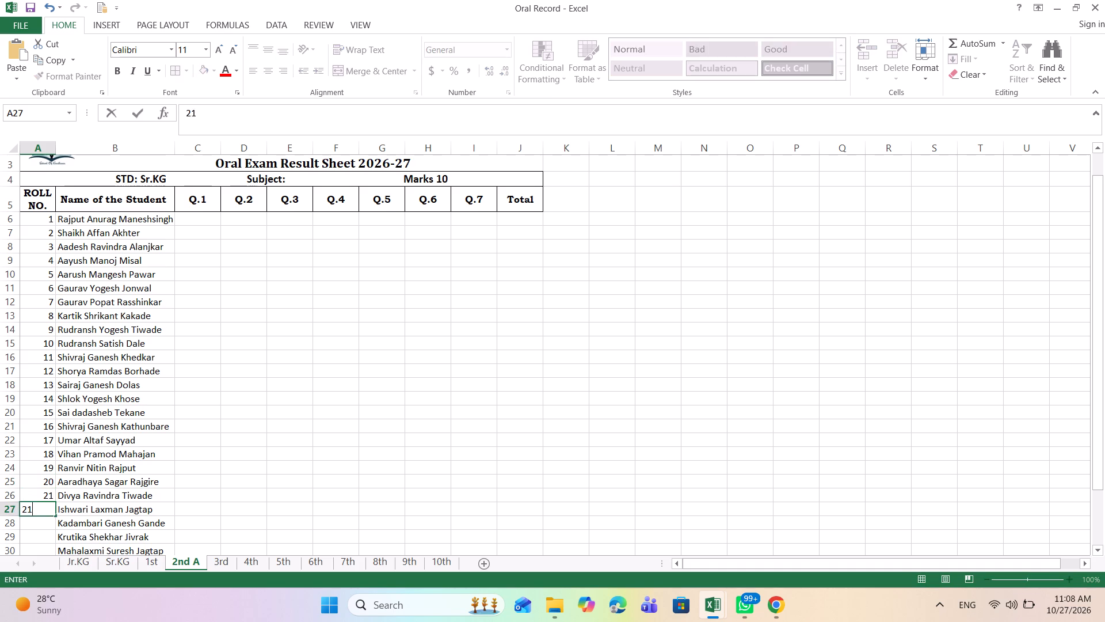
key("Down")
key("Up")
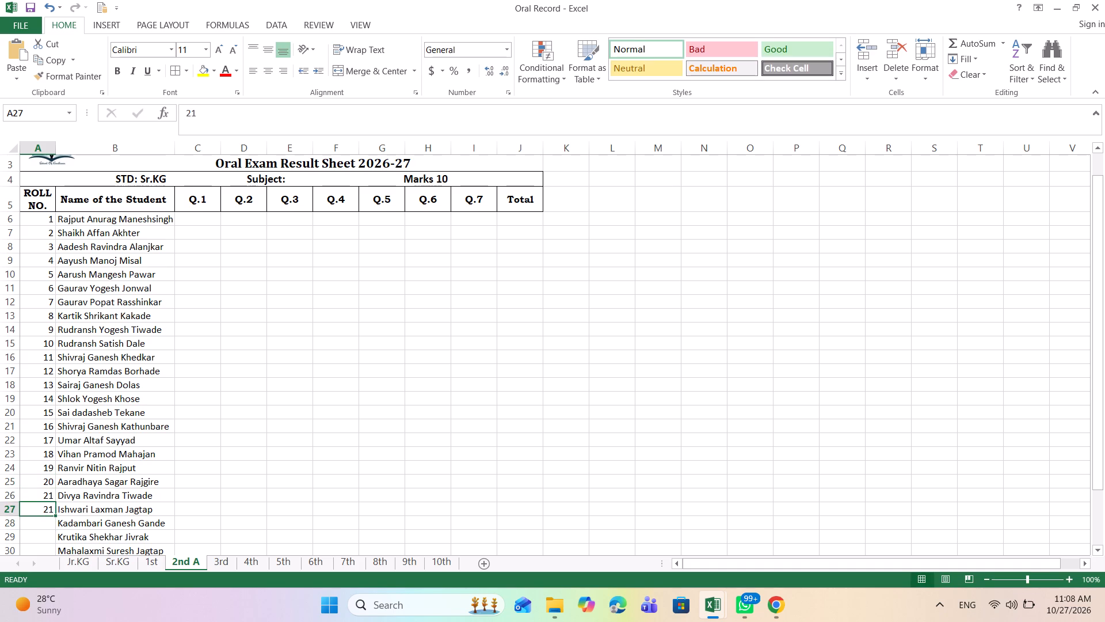
key("BackSpace")
type("22")
key("Down")
type("23")
key("Down")
type("24")
key("Down")
type("25")
key("Down")
Enter roll numbers 26 to 31 for the remaining students in cells A31 to A36.
type("26")
key("Down")
type("27")
key("Down")
type("28")
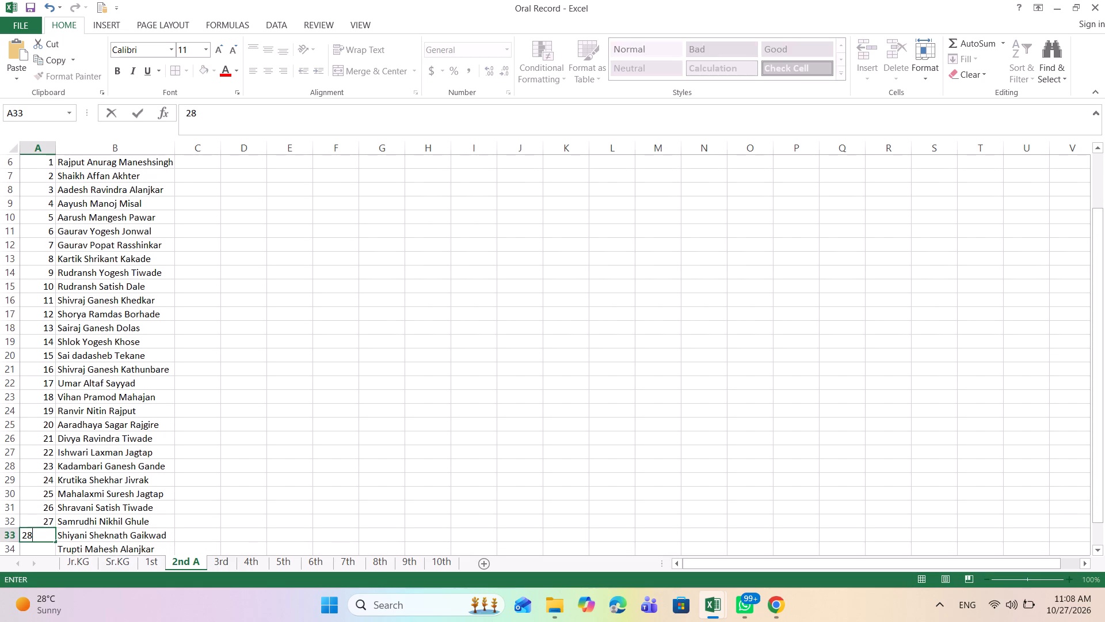
key("Down")
type("29")
key("Down")
type("30")
key("Down")
type("31")
scroll(43, 218, "down", 2)
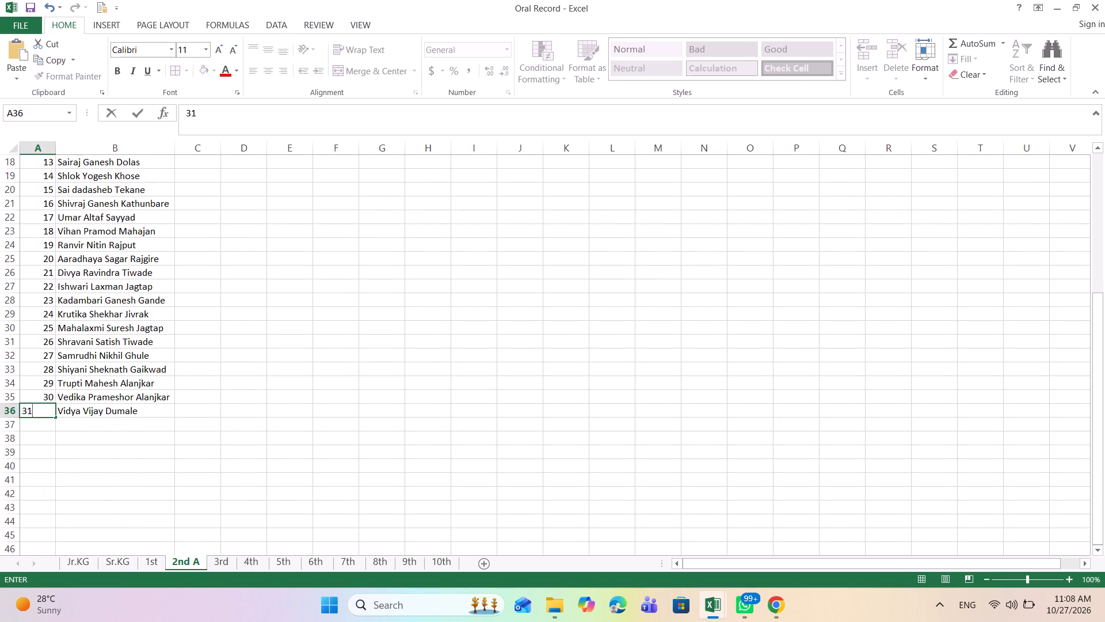
left_click(94, 422)
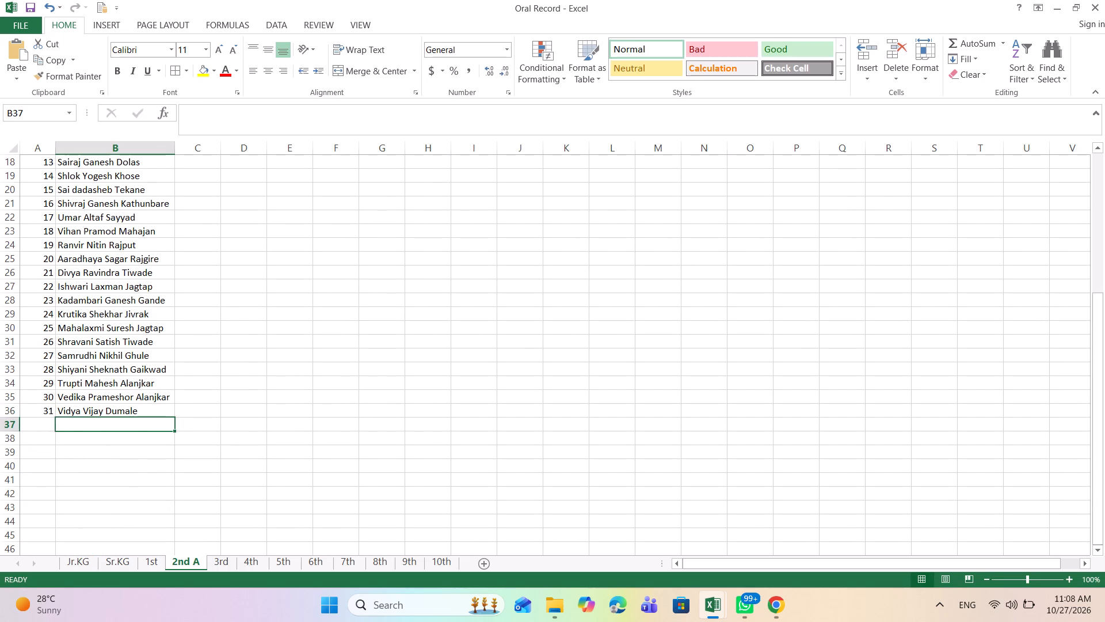
Center the roll numbers horizontally in cells A6 to A36.
scroll(94, 299, "up", 4)
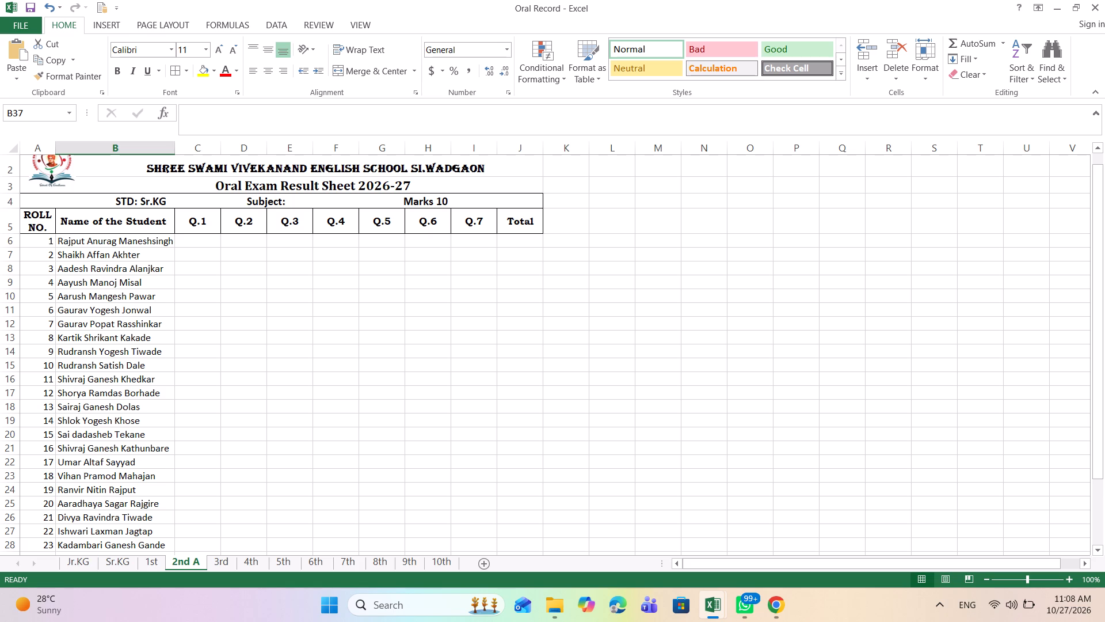
left_click_drag(47, 238, 52, 567)
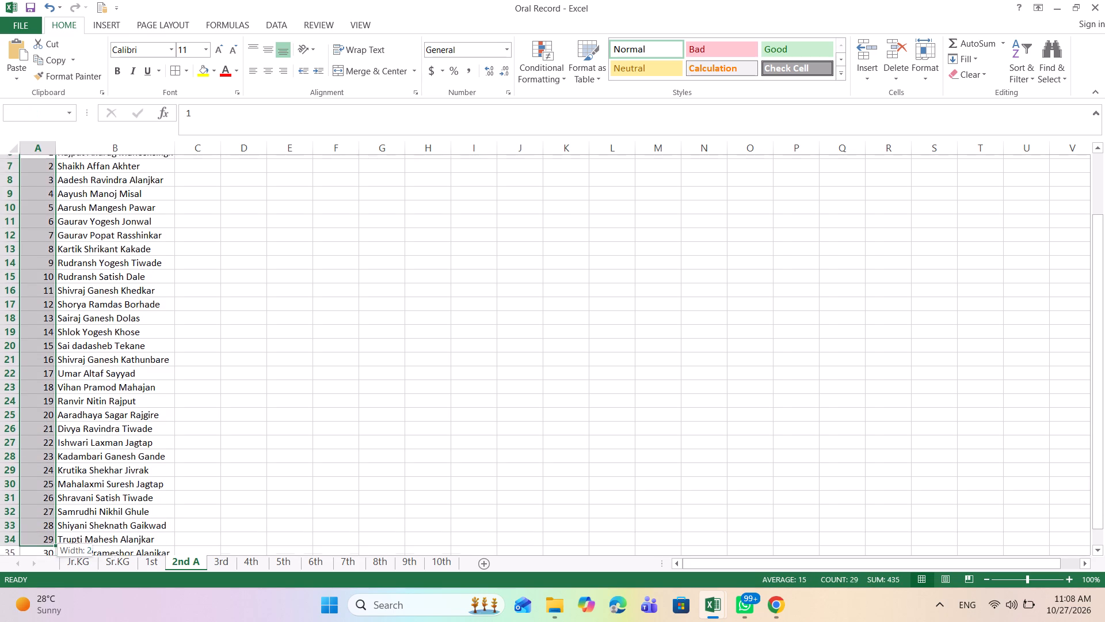
left_click_drag(52, 567, 51, 534)
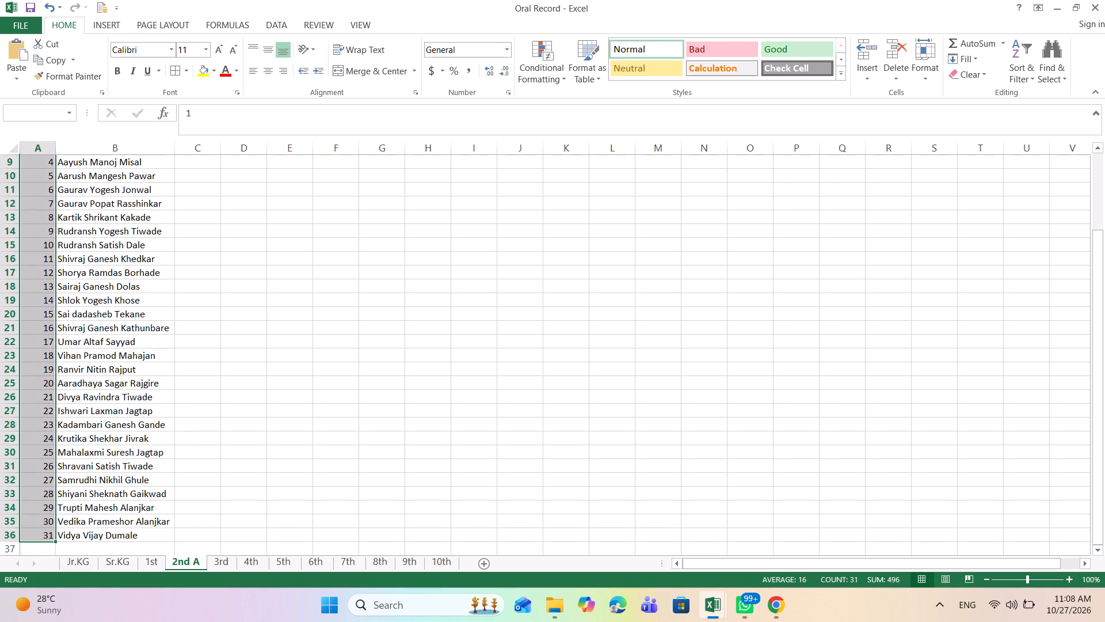
left_click(269, 70)
Set the font of the roll numbers and student names in A6:B36 to Baskerville Old Face.
left_click_drag(96, 271, 100, 306)
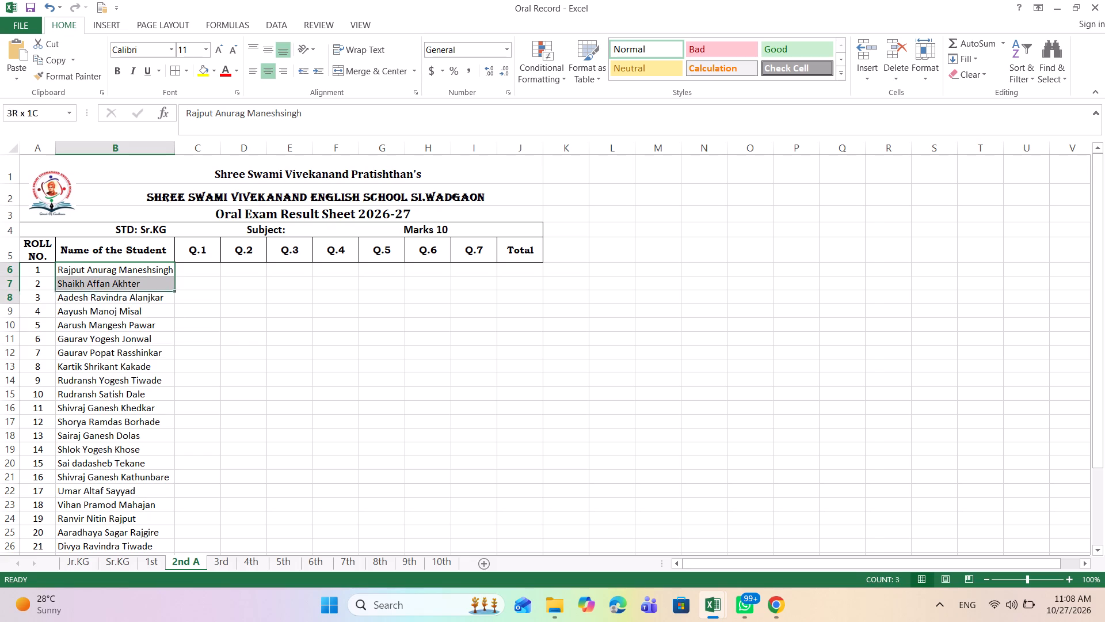
left_click_drag(100, 306, 82, 461)
left_click_drag(40, 272, 117, 564)
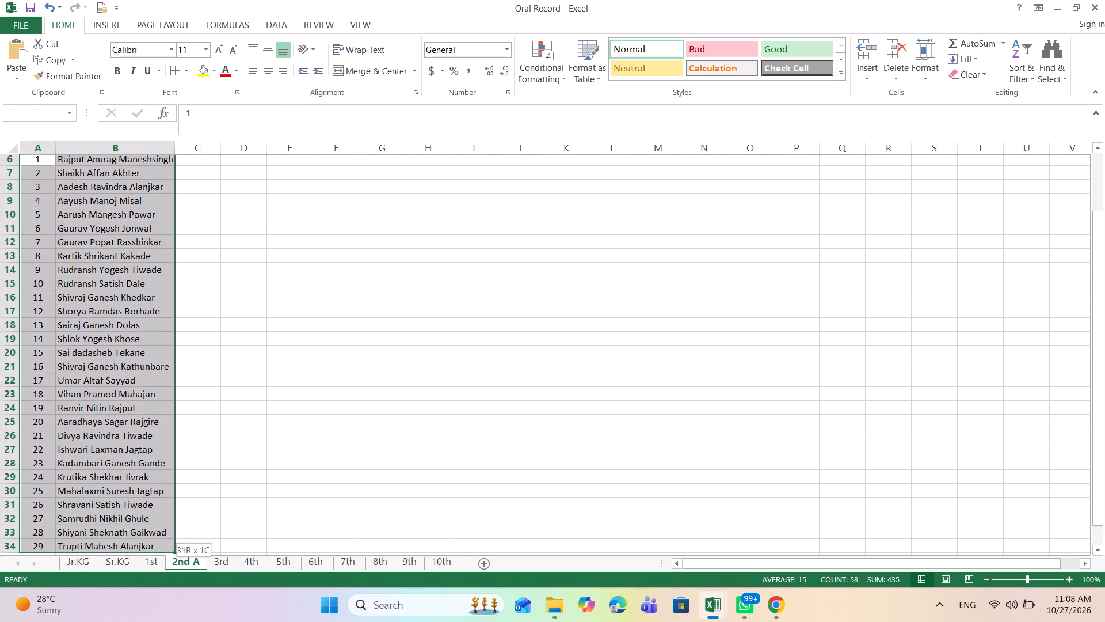
left_click_drag(117, 564, 124, 529)
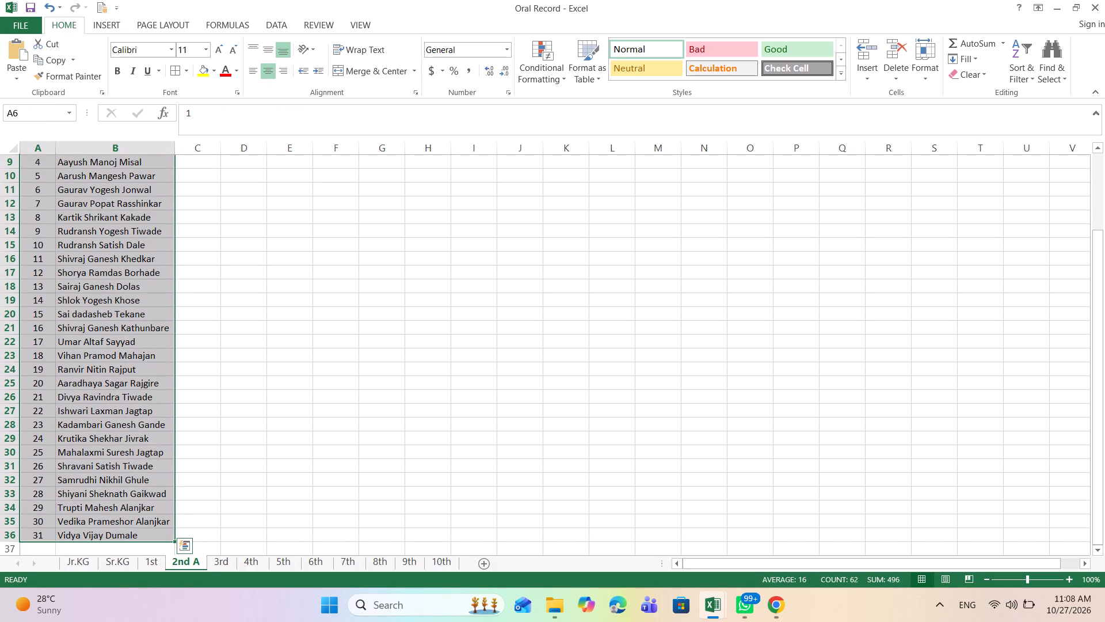
left_click(170, 52)
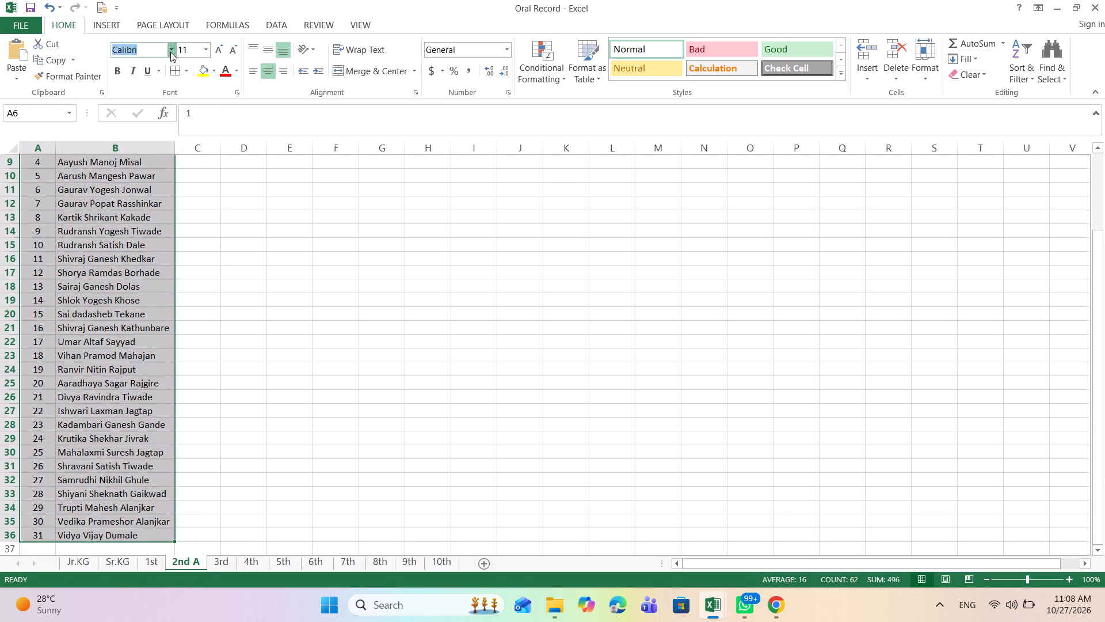
scroll(181, 428, "down", 1)
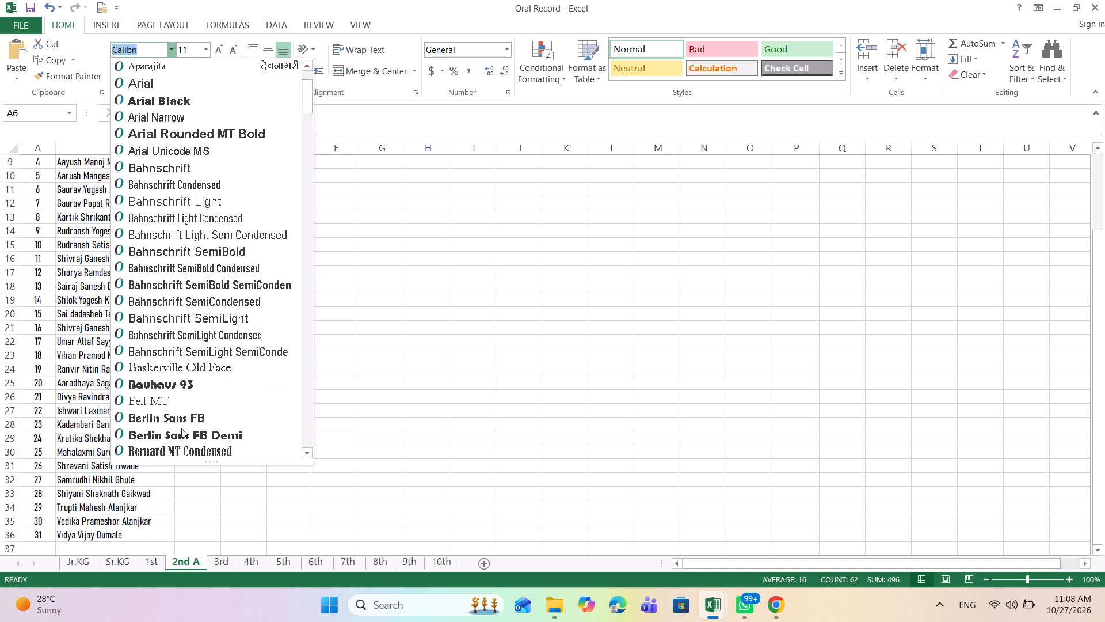
left_click(204, 366)
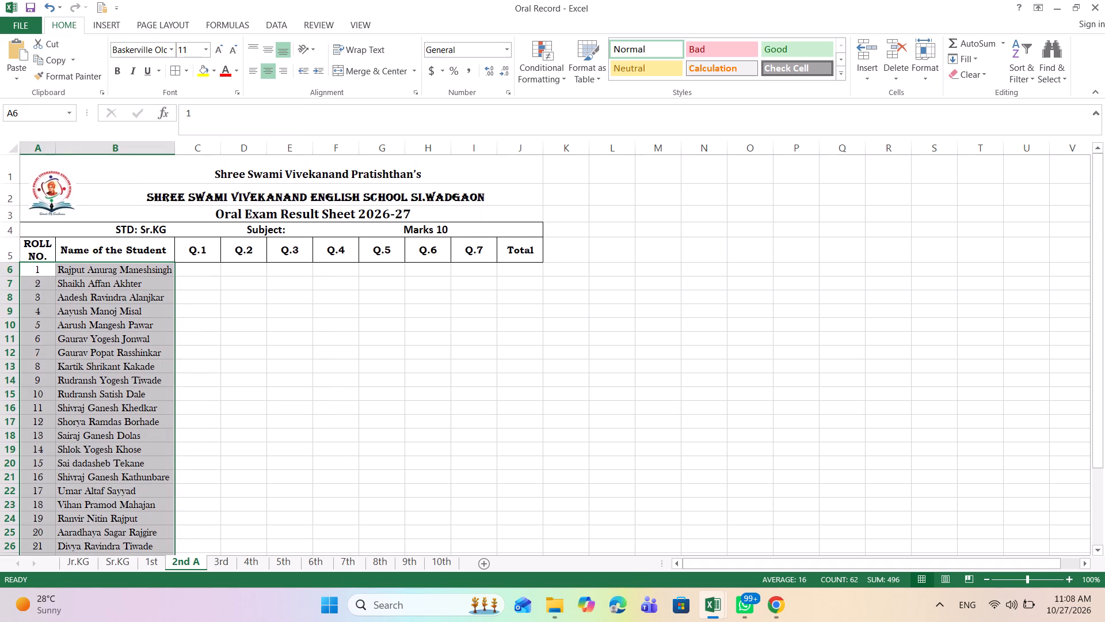
Narrow the Q.1 to Q.7 columns (C to I) so each is only slightly wider than its heading.
left_click(129, 255)
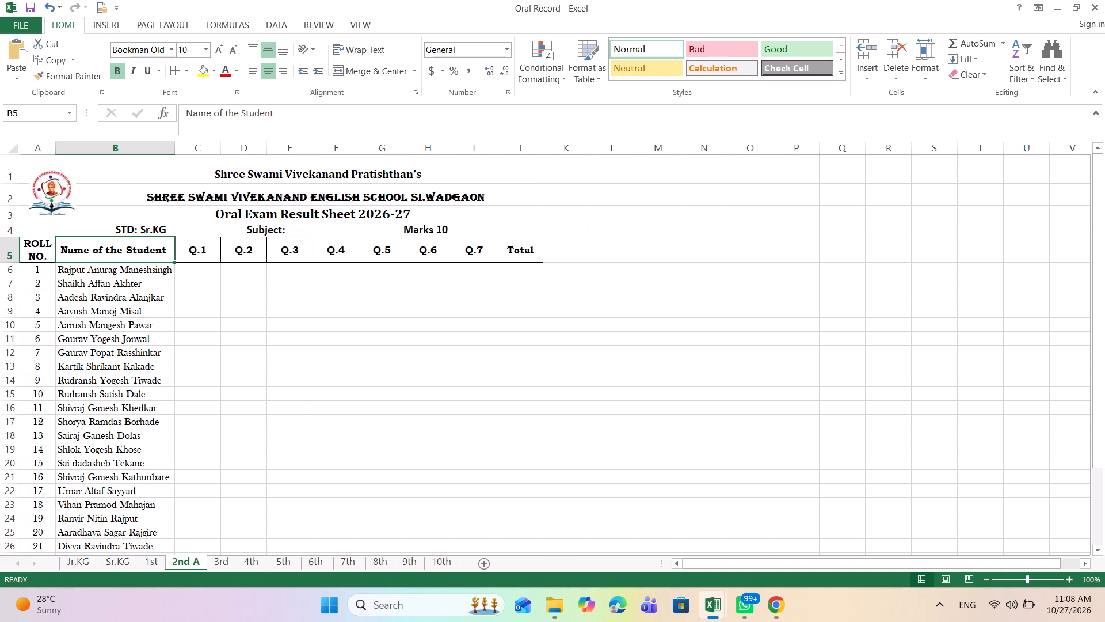
left_click_drag(222, 149, 212, 147)
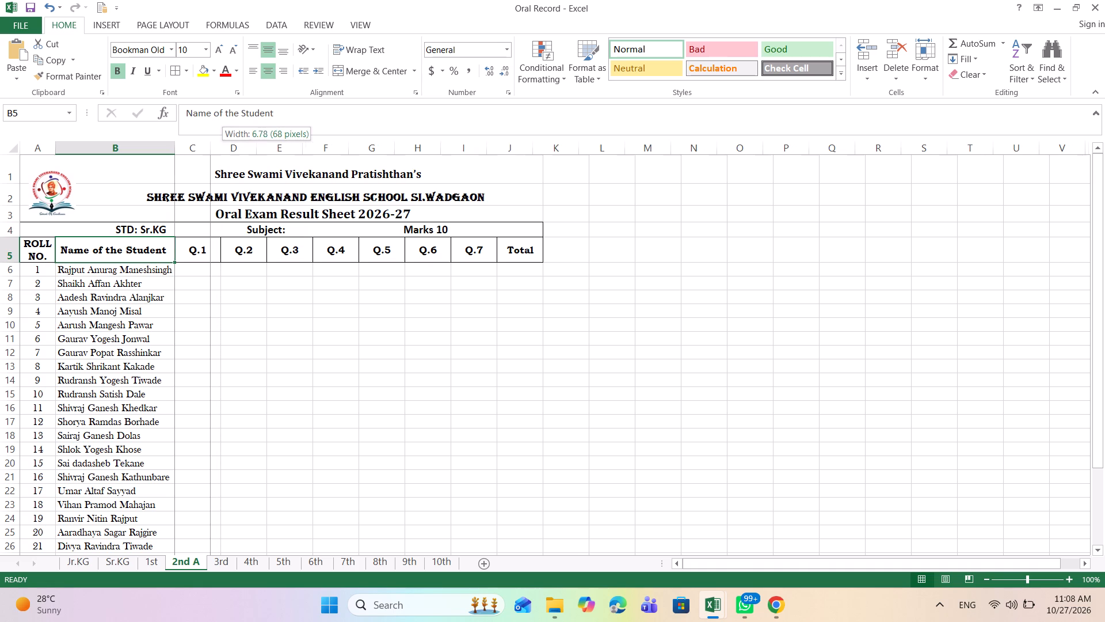
left_click_drag(212, 147, 206, 147)
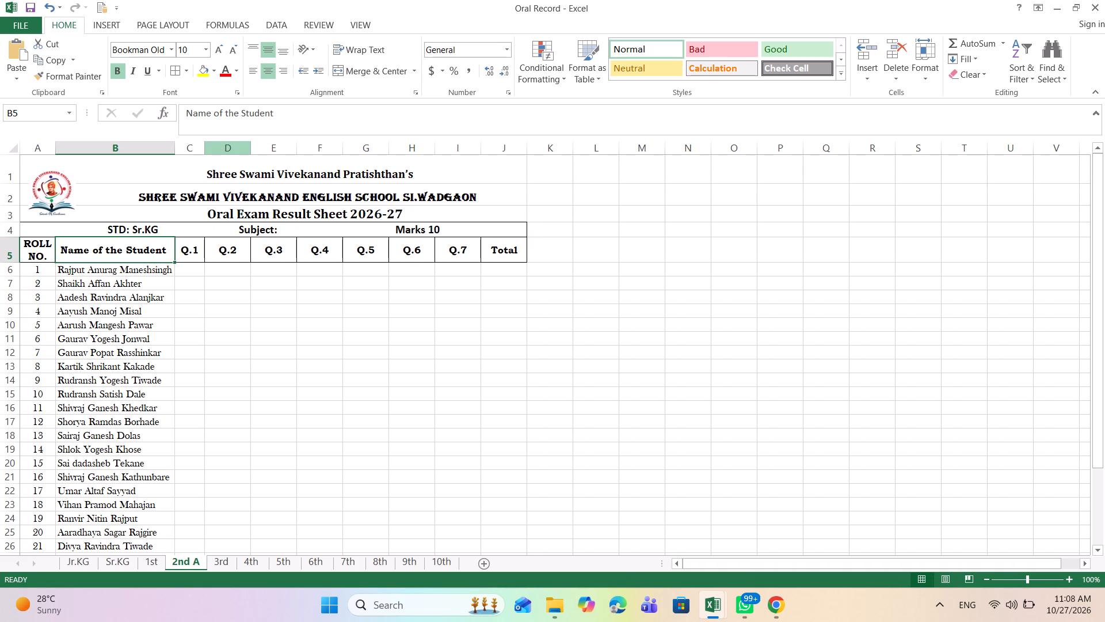
left_click_drag(250, 150, 239, 149)
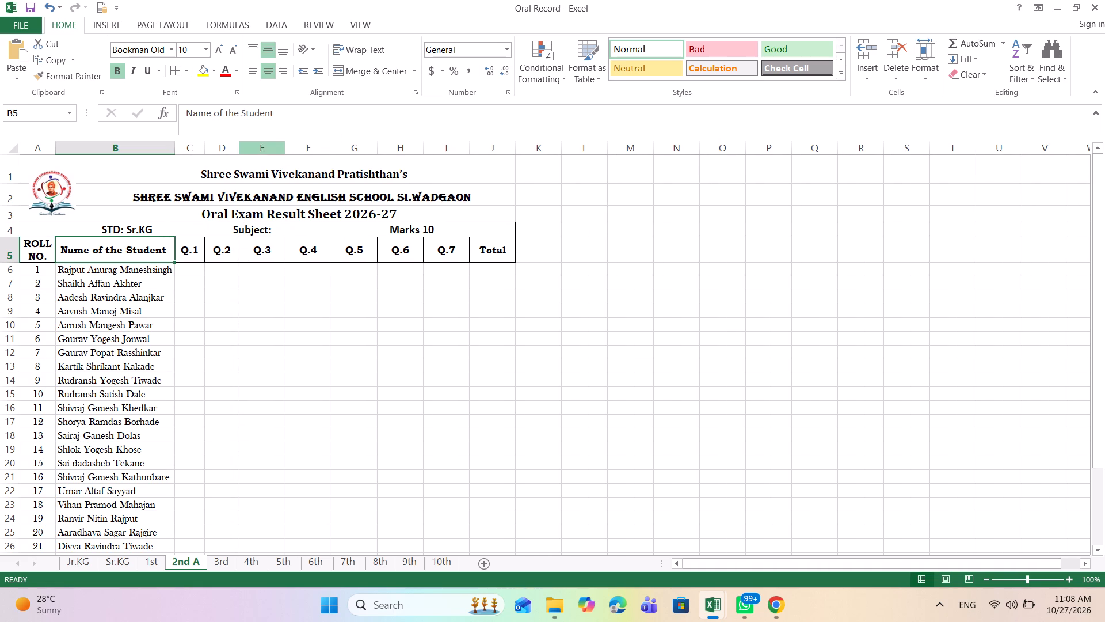
left_click_drag(285, 145, 275, 143)
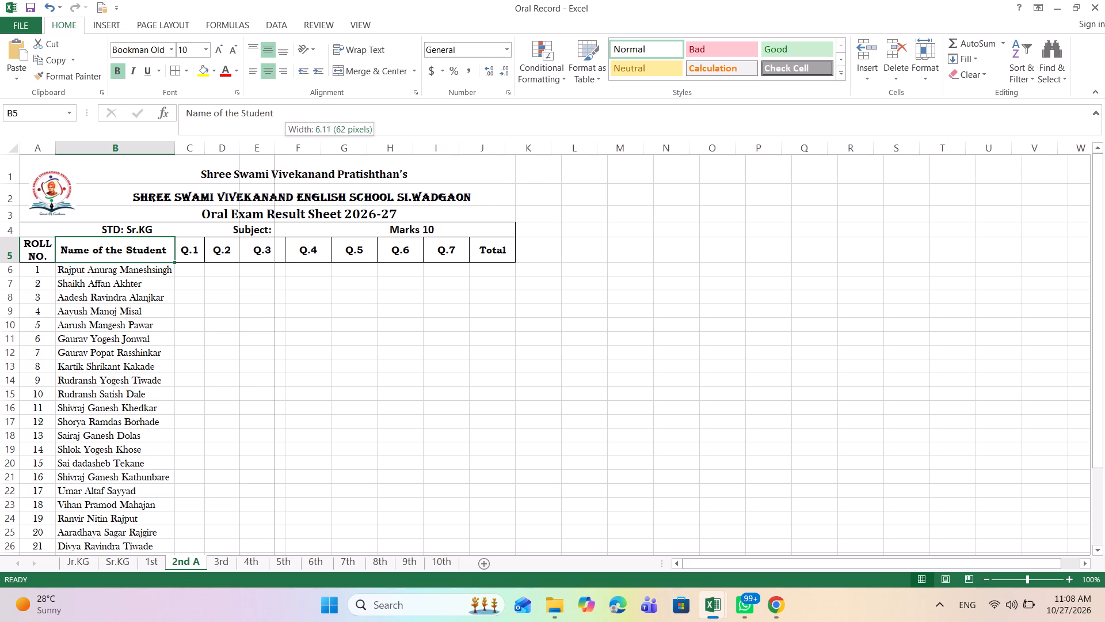
left_click_drag(275, 143, 272, 142)
left_click_drag(318, 146, 304, 143)
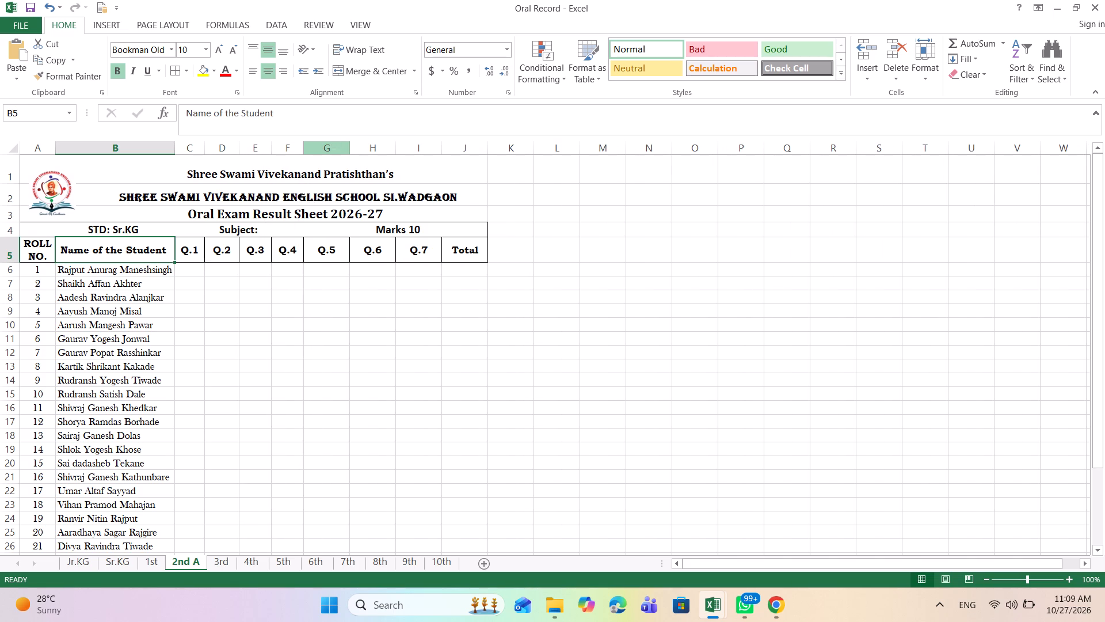
left_click_drag(350, 143, 336, 143)
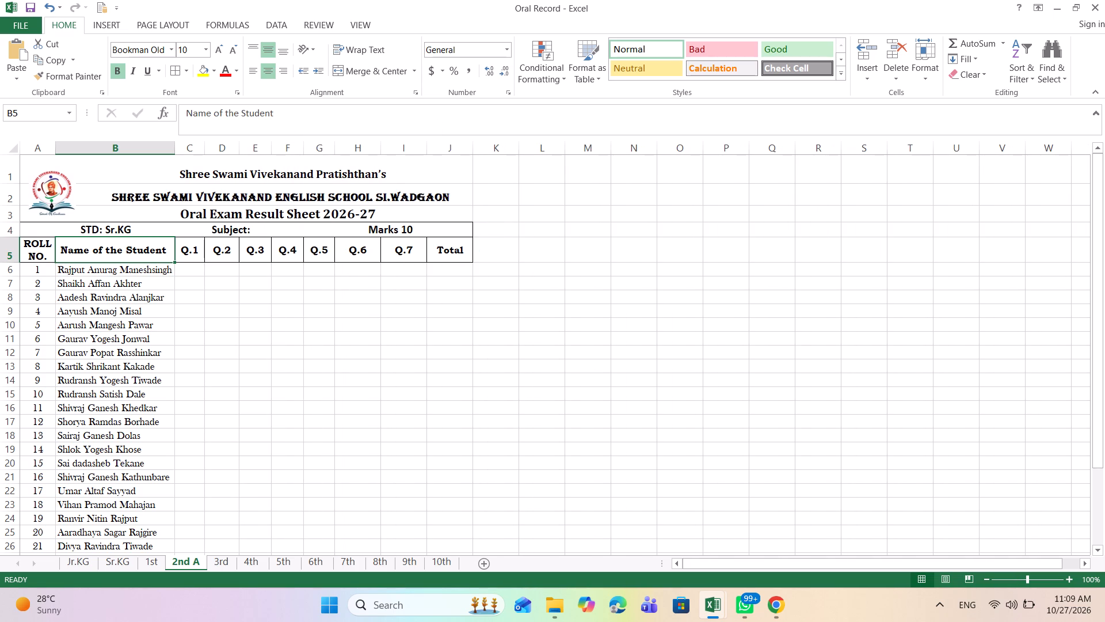
left_click_drag(382, 146, 360, 145)
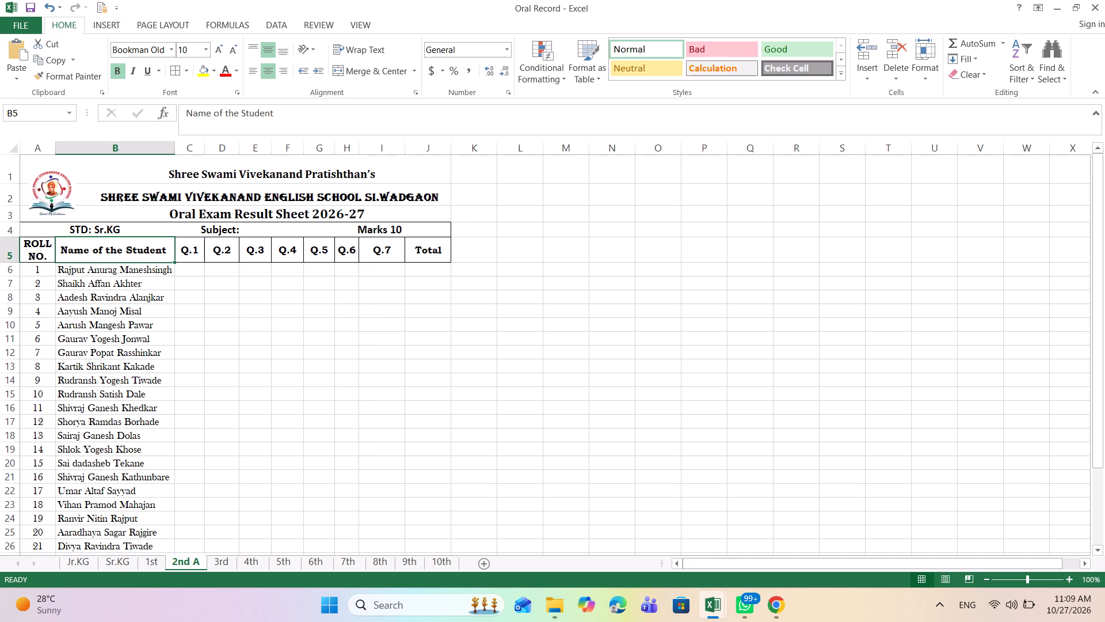
left_click(361, 143)
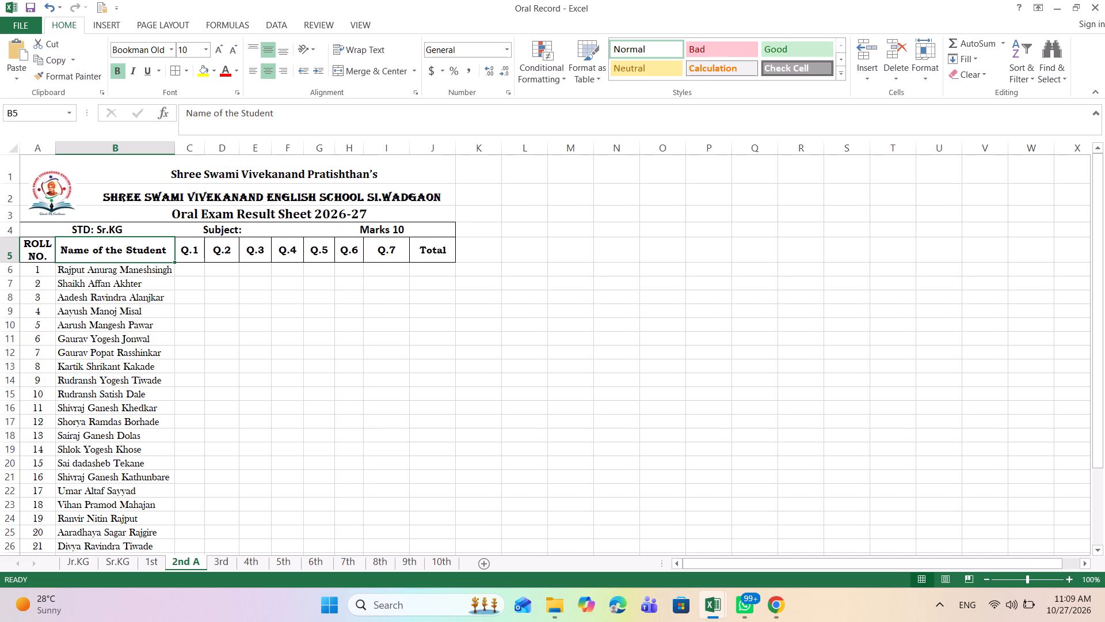
left_click_drag(410, 148, 402, 148)
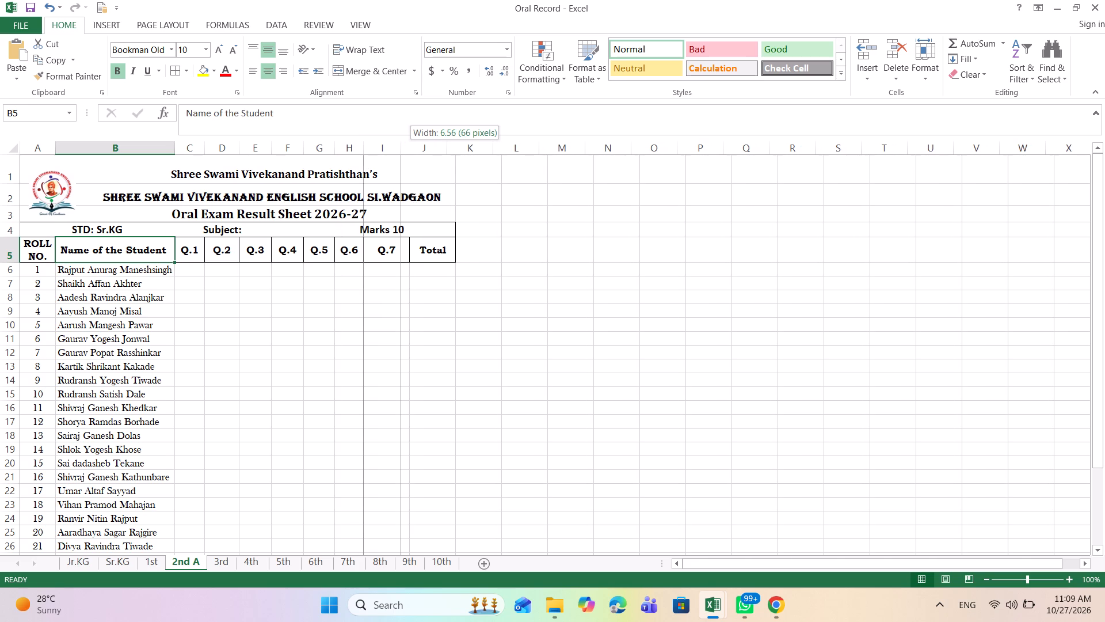
left_click_drag(402, 148, 401, 148)
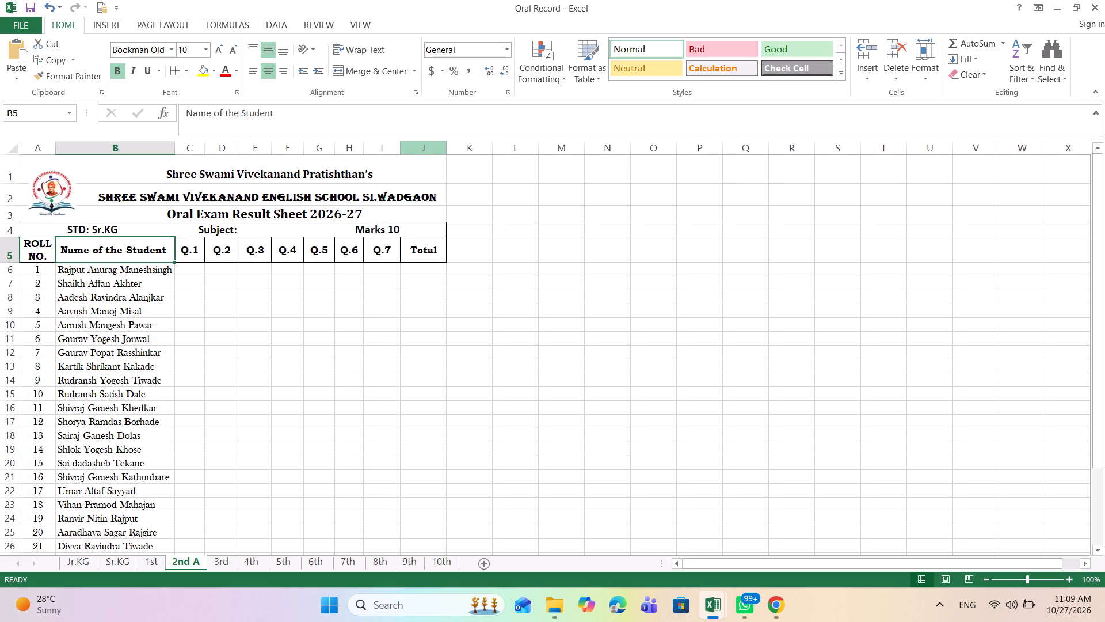
Apply all borders to the student rows from roll number 1 to 31, covering A6 to J36.
scroll(264, 346, "down", 4)
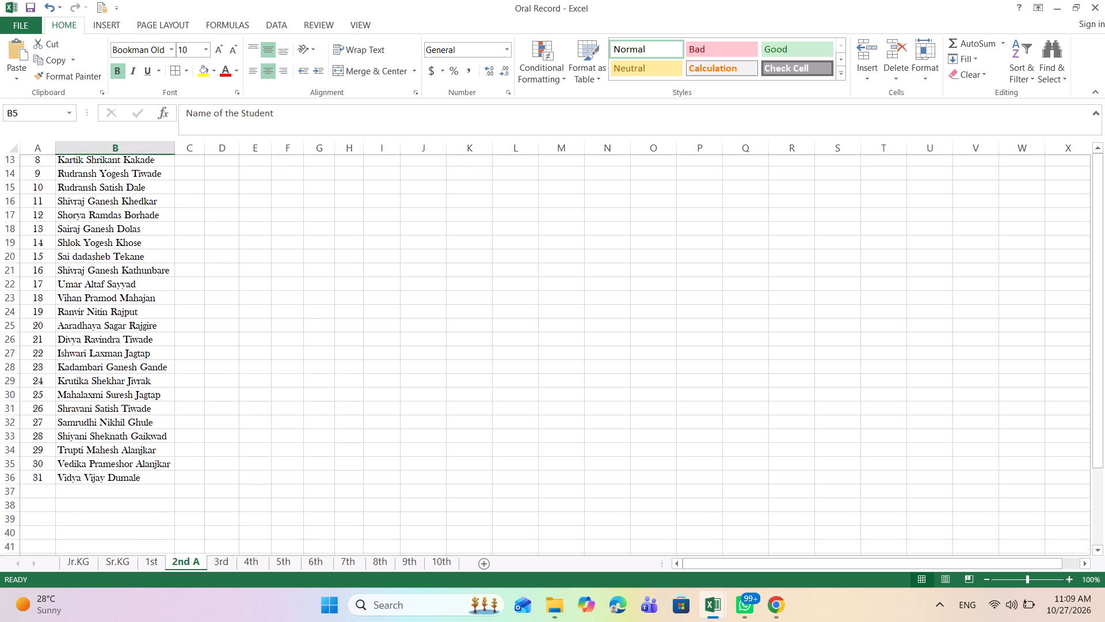
scroll(264, 346, "down", 1)
scroll(264, 346, "up", 3)
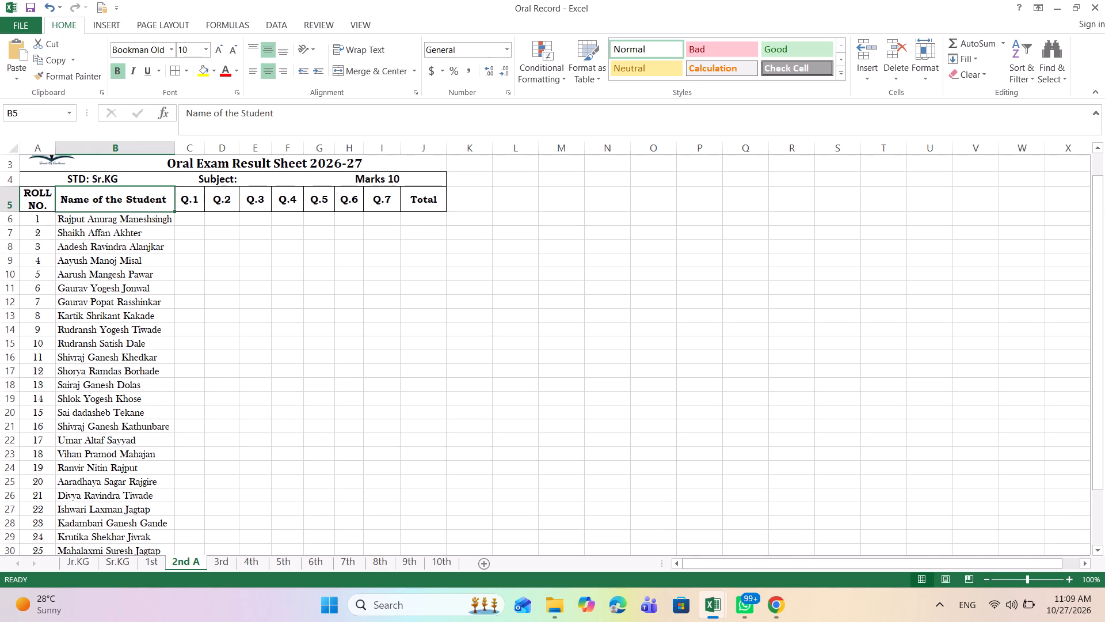
left_click(39, 220)
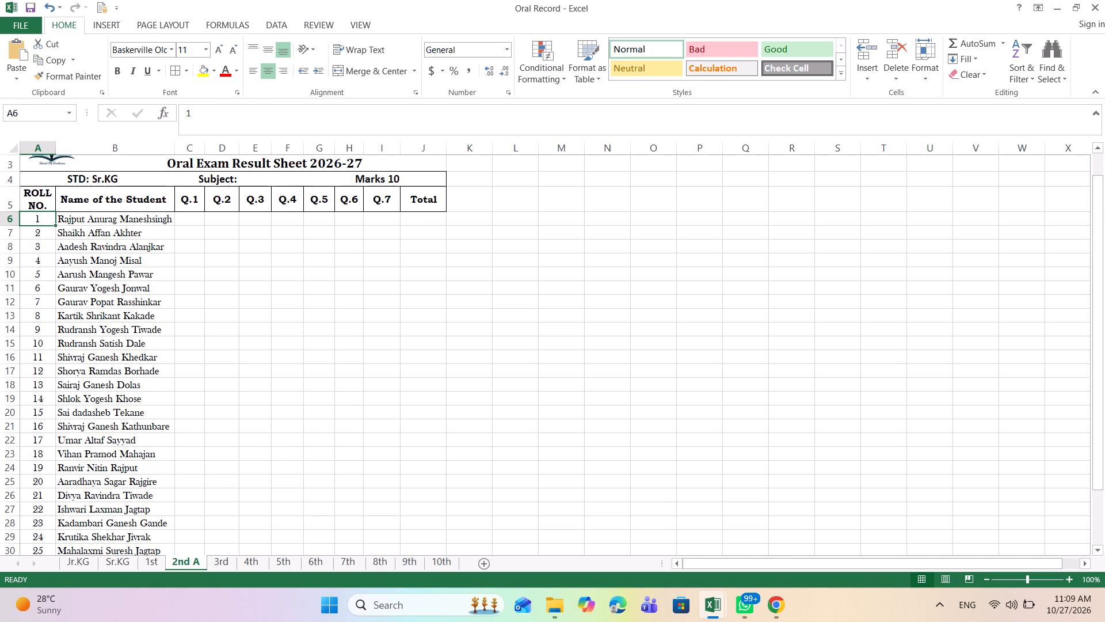
left_click_drag(44, 221, 449, 261)
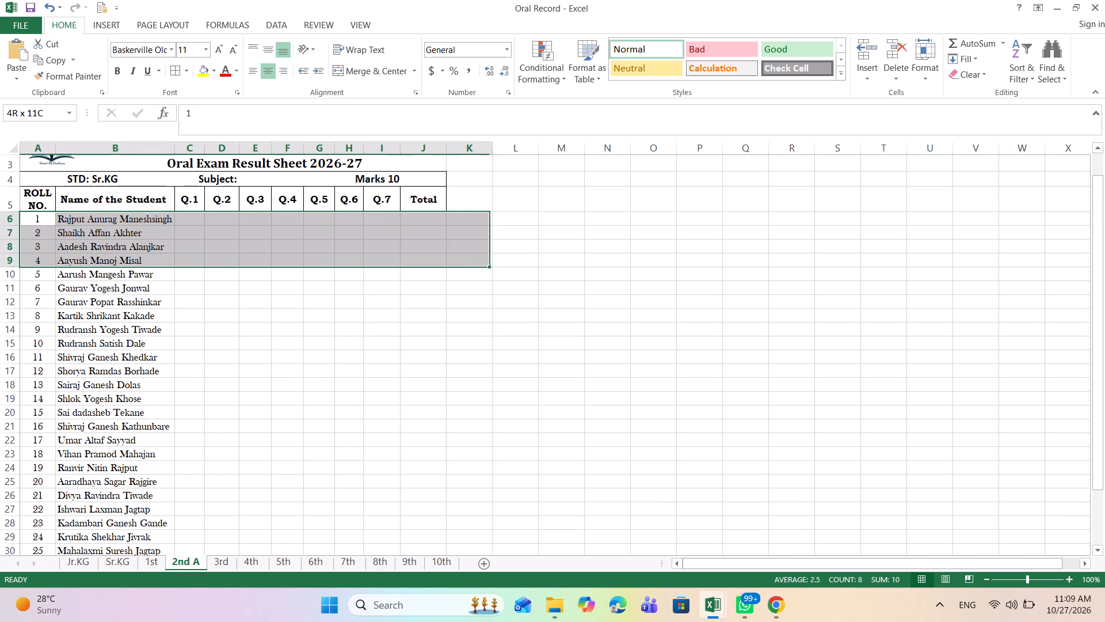
left_click_drag(449, 261, 413, 600)
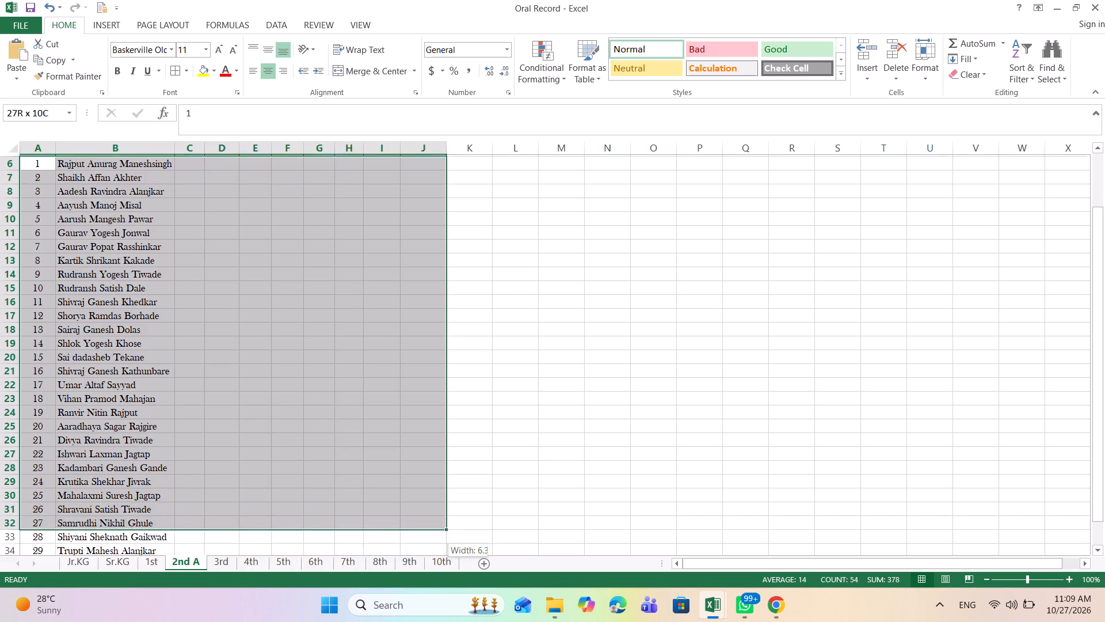
left_click_drag(413, 600, 414, 466)
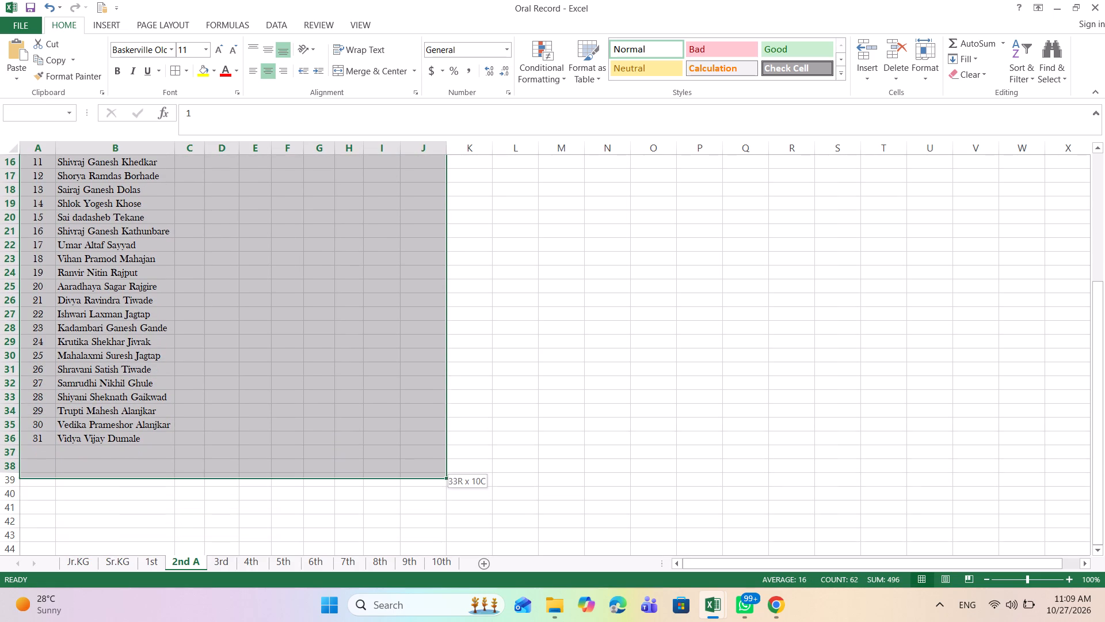
left_click_drag(414, 466, 425, 439)
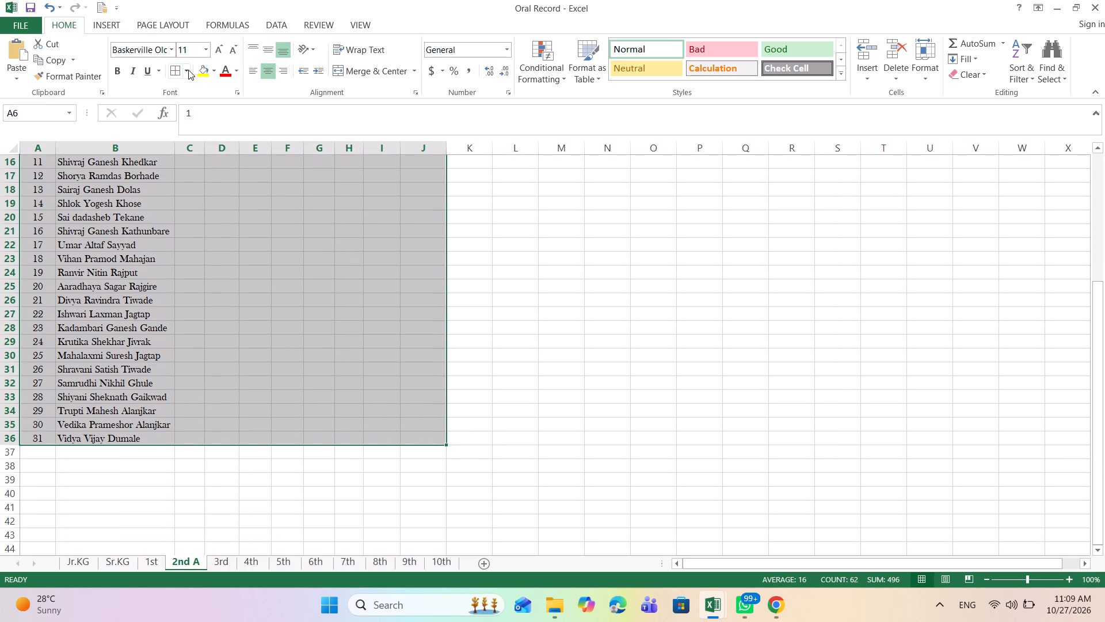
left_click(189, 70)
left_click(207, 190)
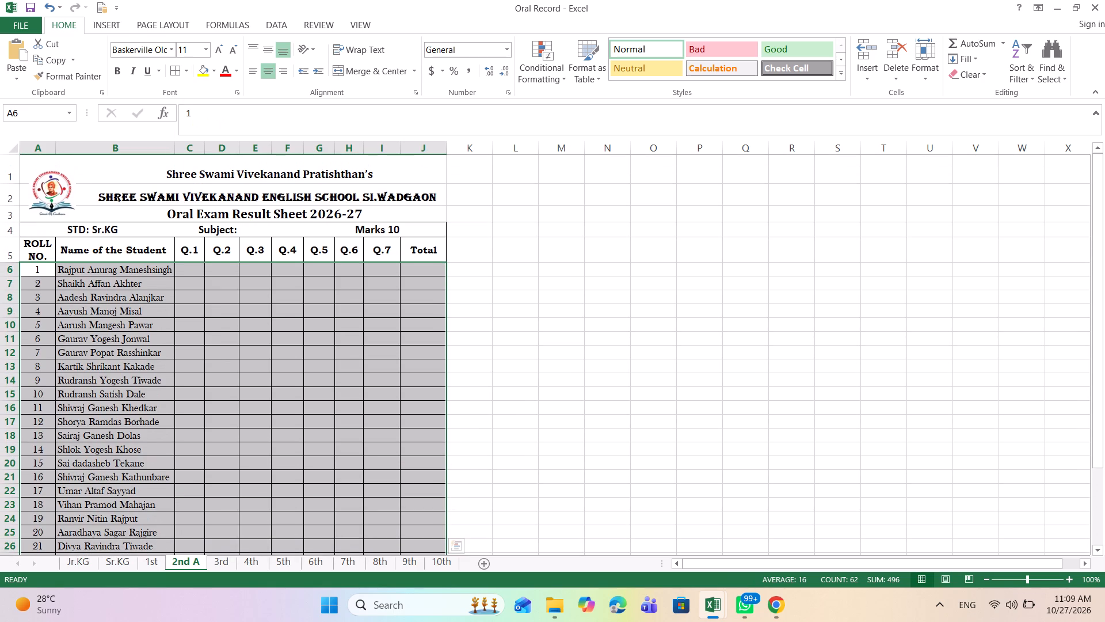
left_click(338, 388)
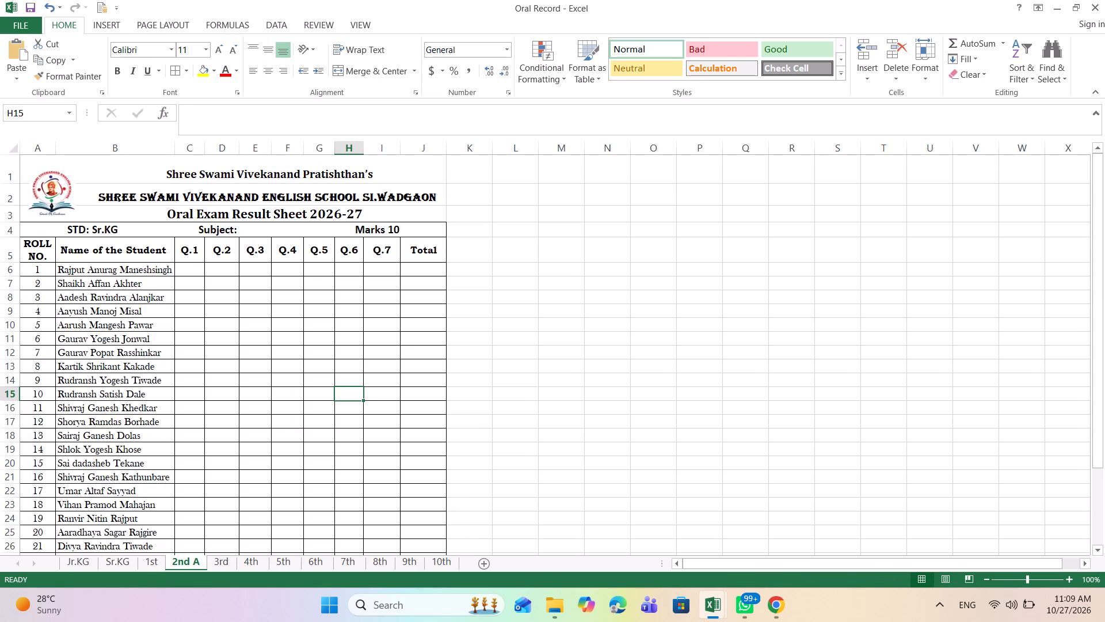
Copy the signature line from A53 of the 3rd sheet and paste it into A41 of the 2nd A sheet.
scroll(348, 348, "down", 6)
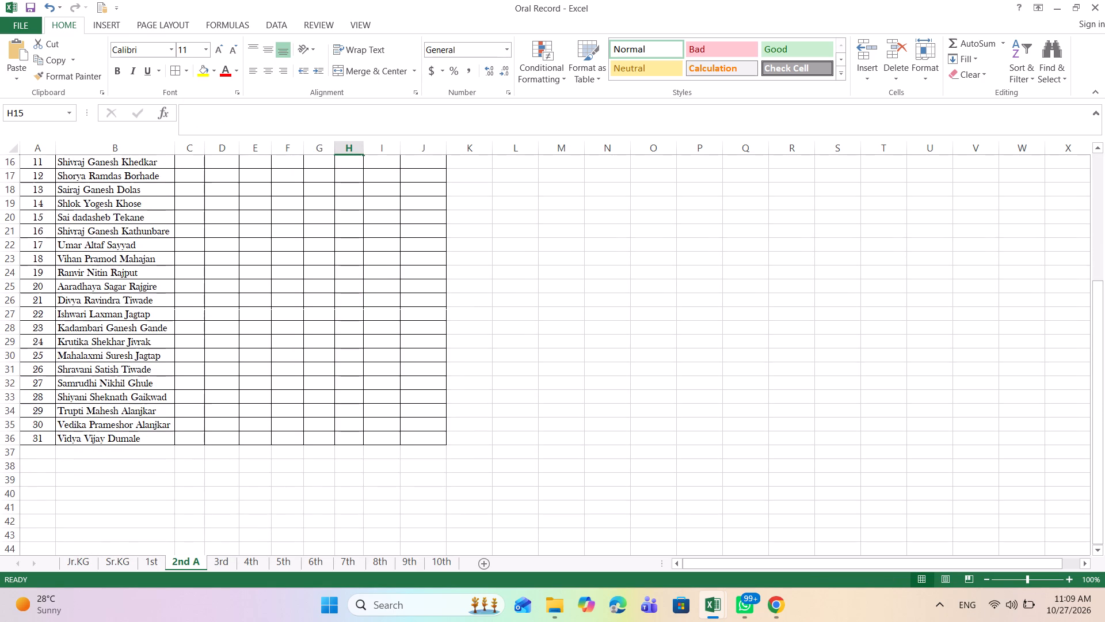
left_click(219, 565)
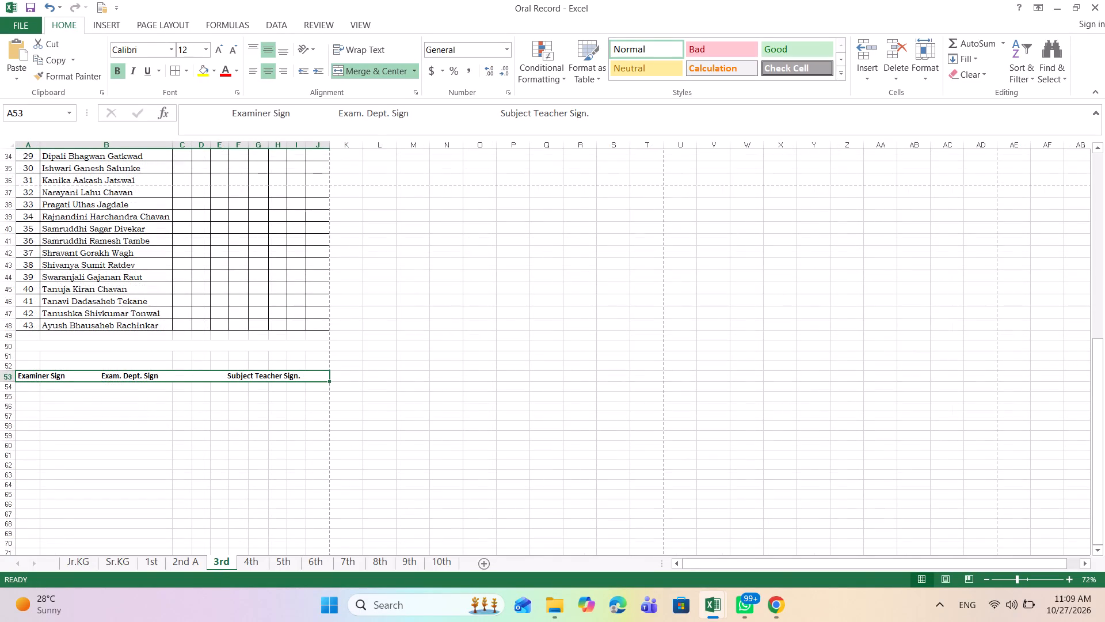
left_click(86, 379)
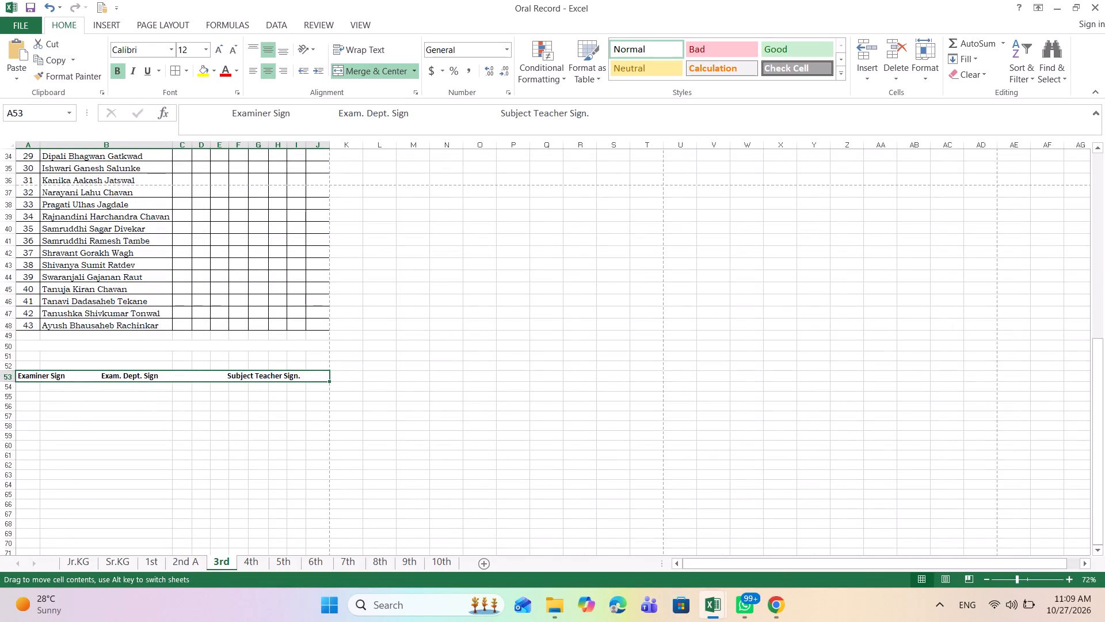
left_click(82, 374)
key("ctrl+c")
key("ctrl+c")
key("ctrl+c")
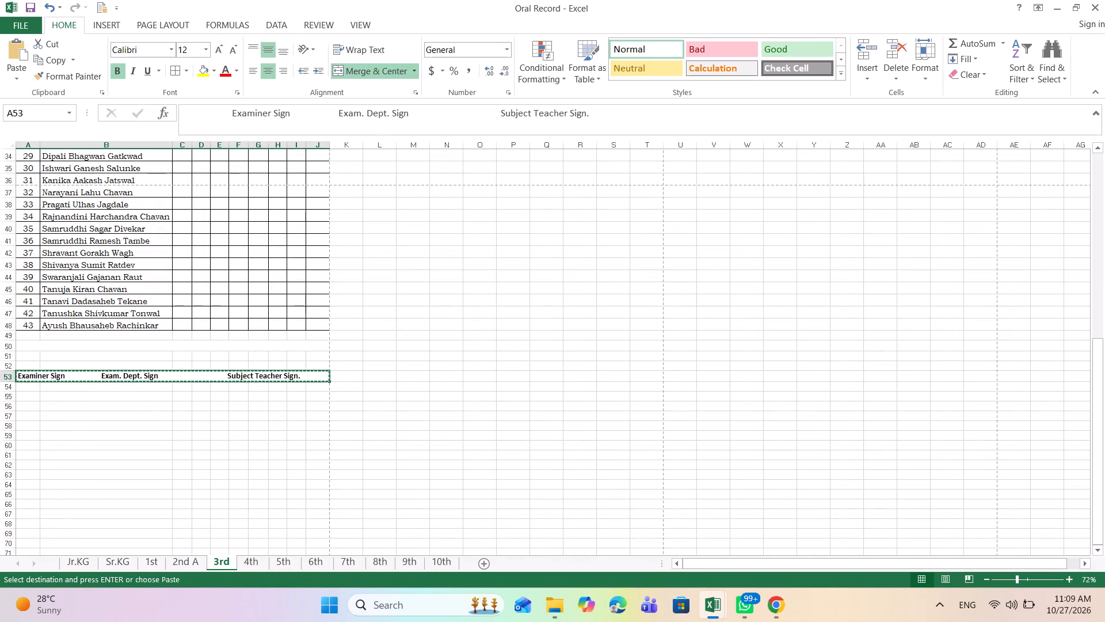
left_click(187, 555)
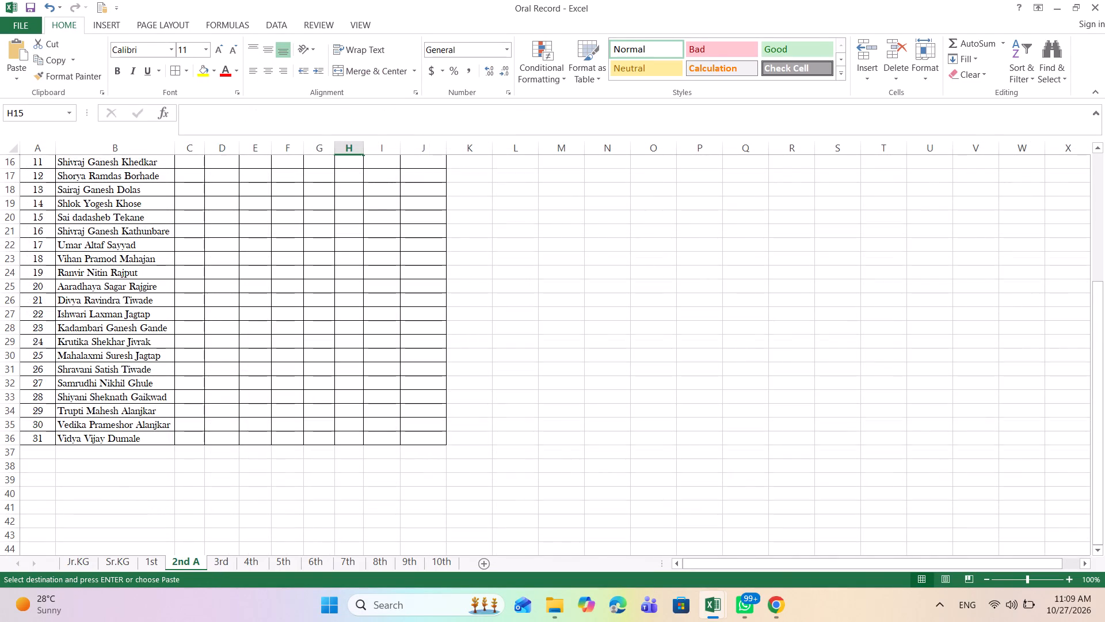
left_click(44, 509)
key("ctrl+v")
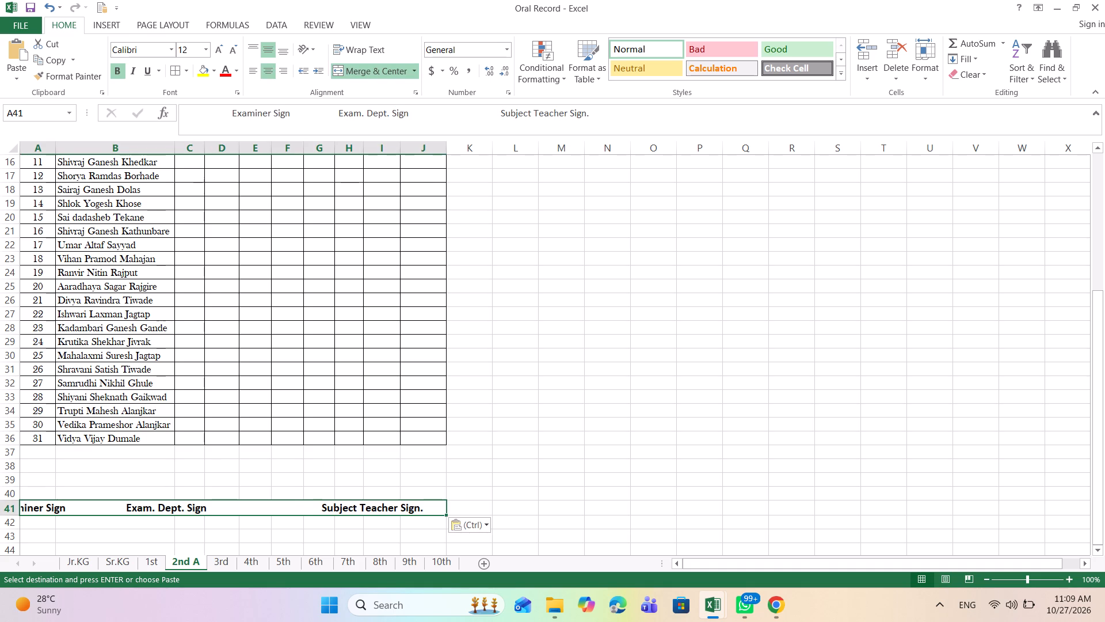
Remove 14 spaces before "Subject Teacher Sign." in the signature line in A41 to tighten its spacing.
left_click(470, 115)
key("BackSpace")
key("BackSpace")
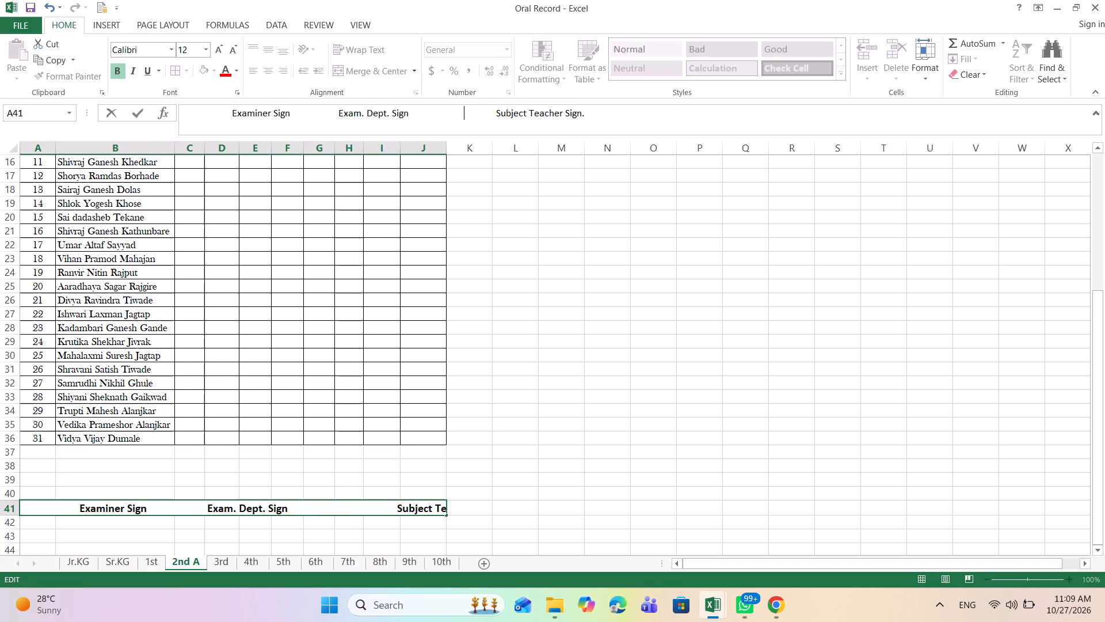
key("BackSpace")
key("BackSpace")
key("BackSpace")
key("BackSpace")
key("BackSpace")
key("BackSpace")
key("BackSpace")
key("BackSpace")
key("BackSpace")
key("BackSpace")
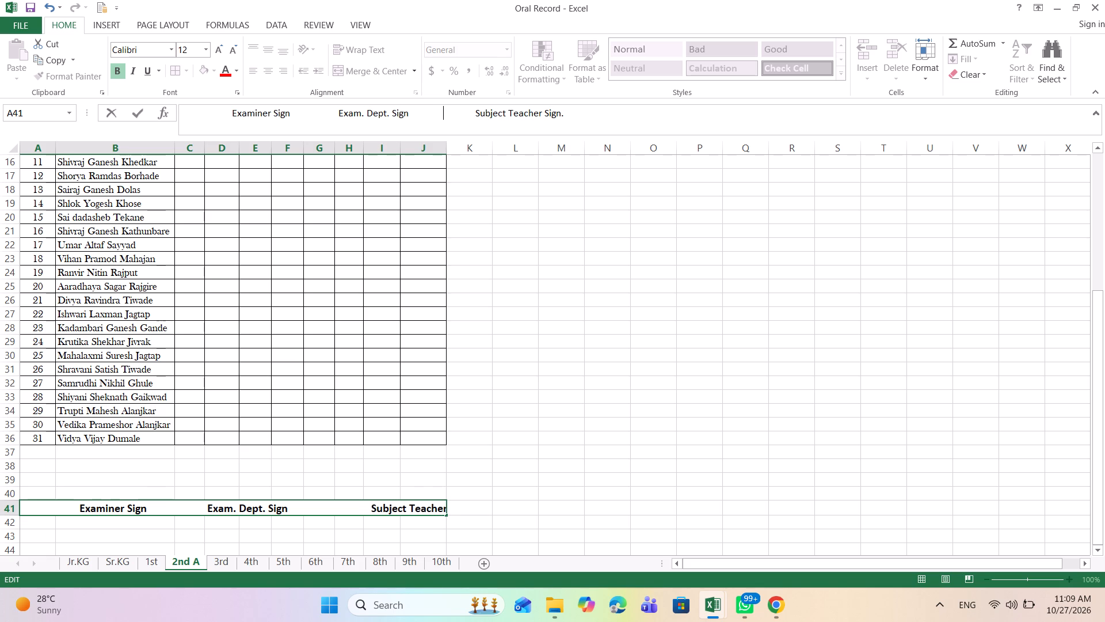
key("BackSpace")
key("BackSpace")
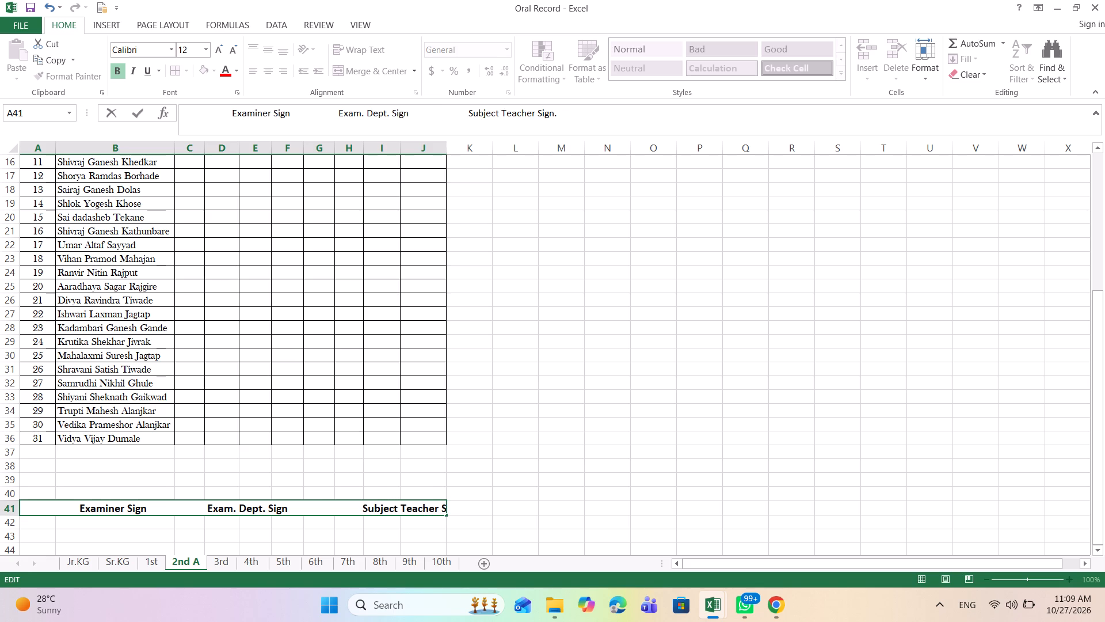
left_click(639, 423)
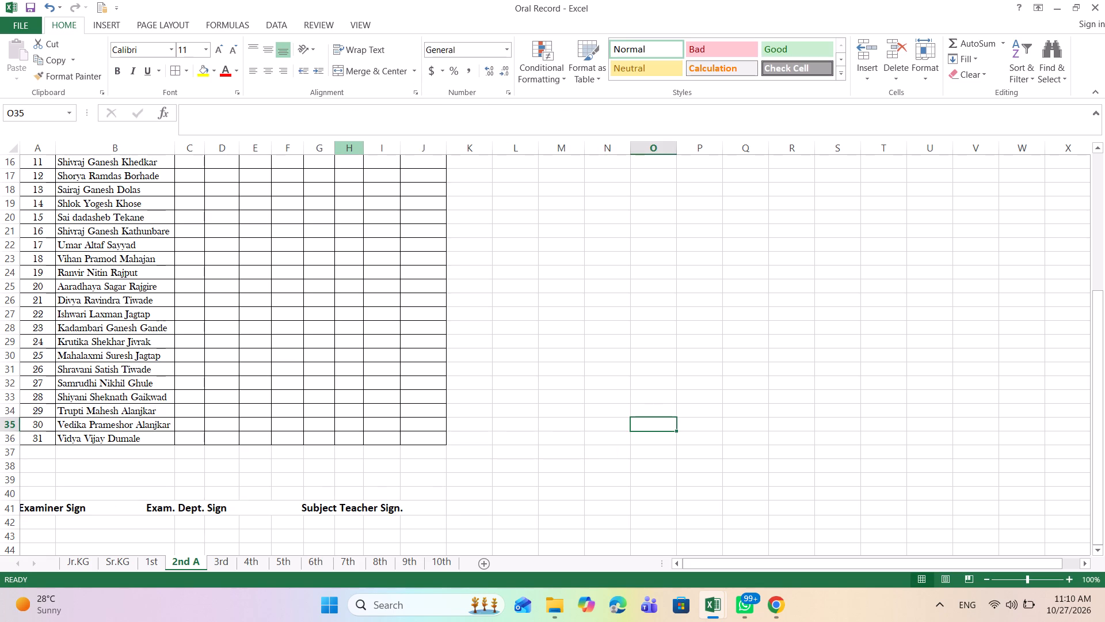
Insert three spaces before "Exam. Dept. Sign" in the signature line in A41.
left_click(155, 511)
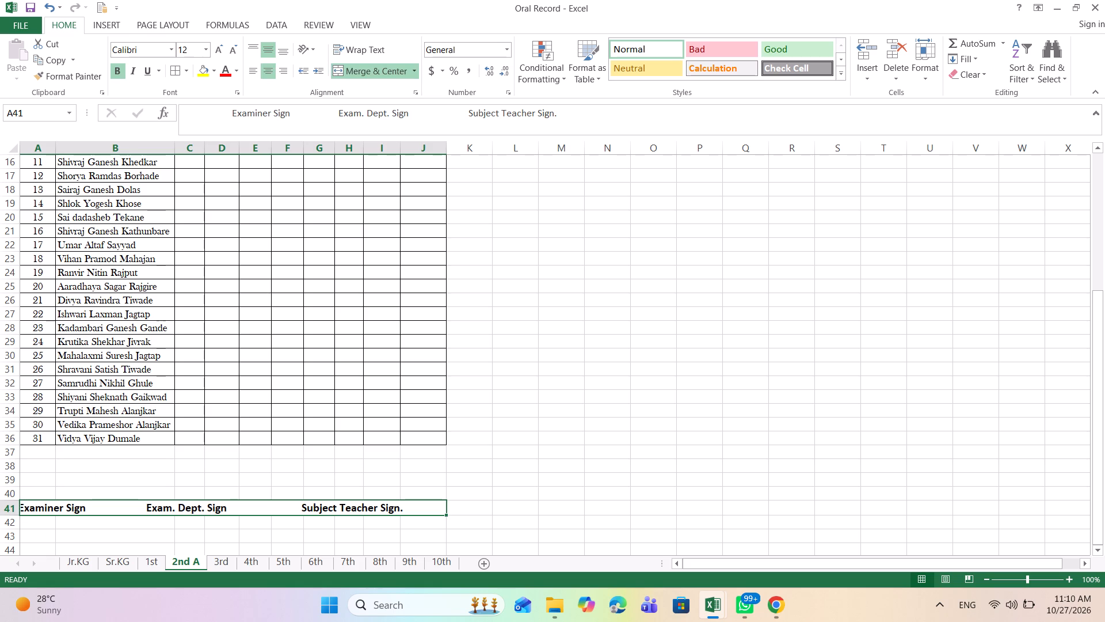
left_click(334, 112)
key("space")
key("space")
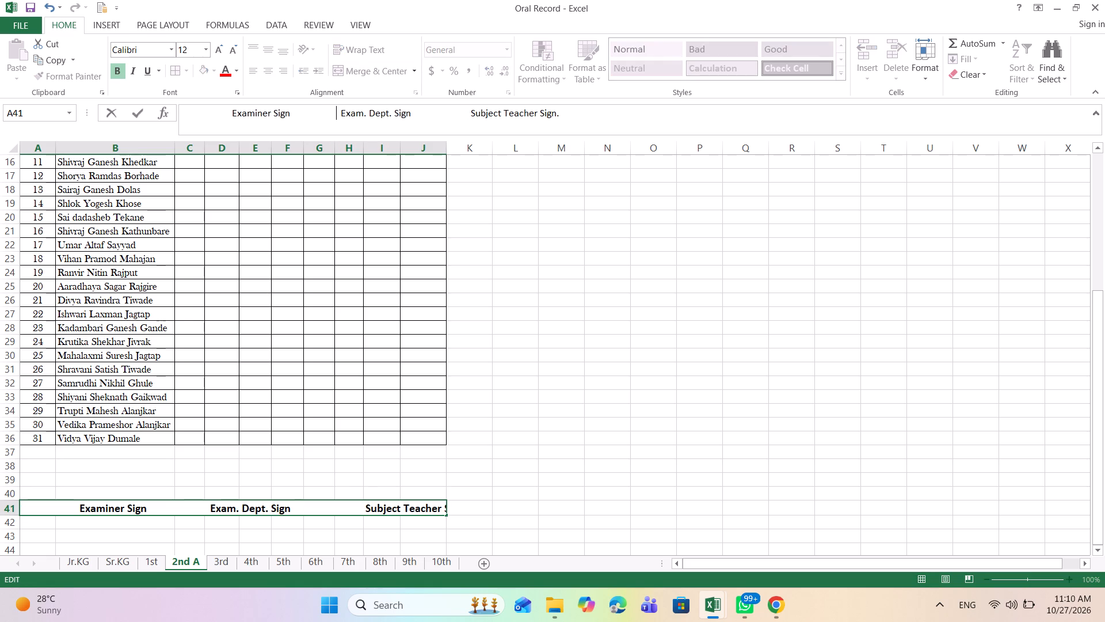
key("space")
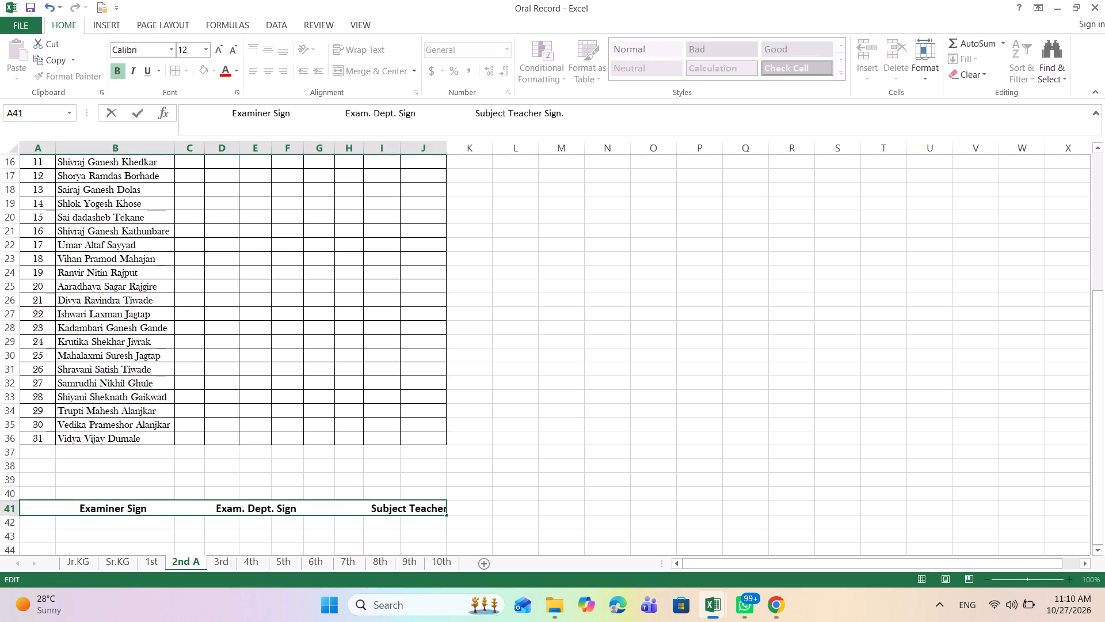
left_click(491, 498)
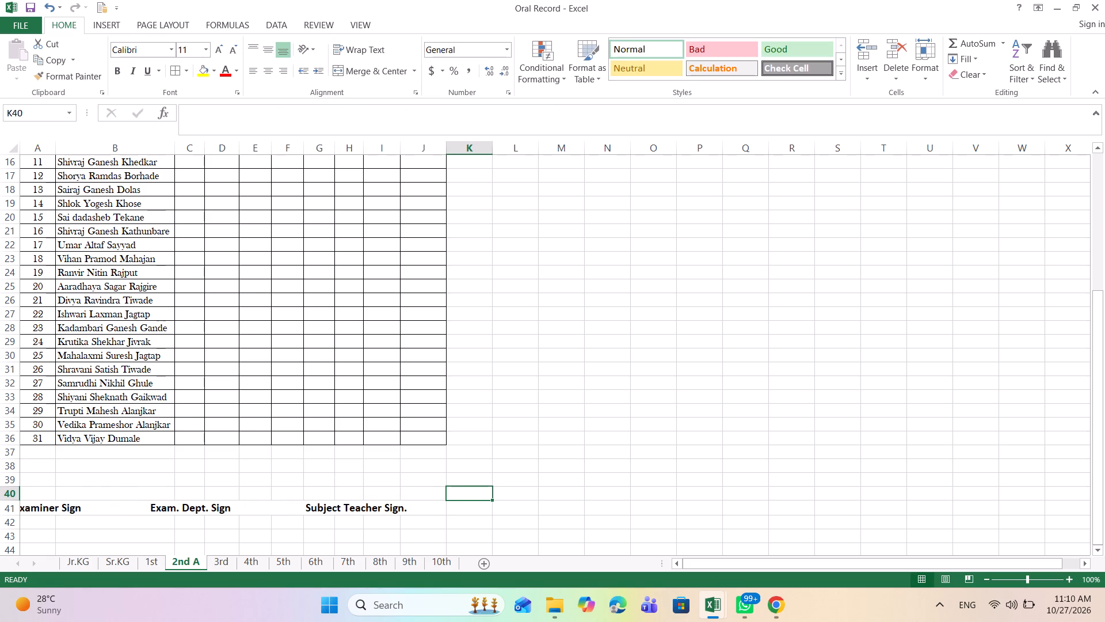
Remove 11 spaces before "Subject Teacher Sign." in the signature line in A41.
left_click(252, 509)
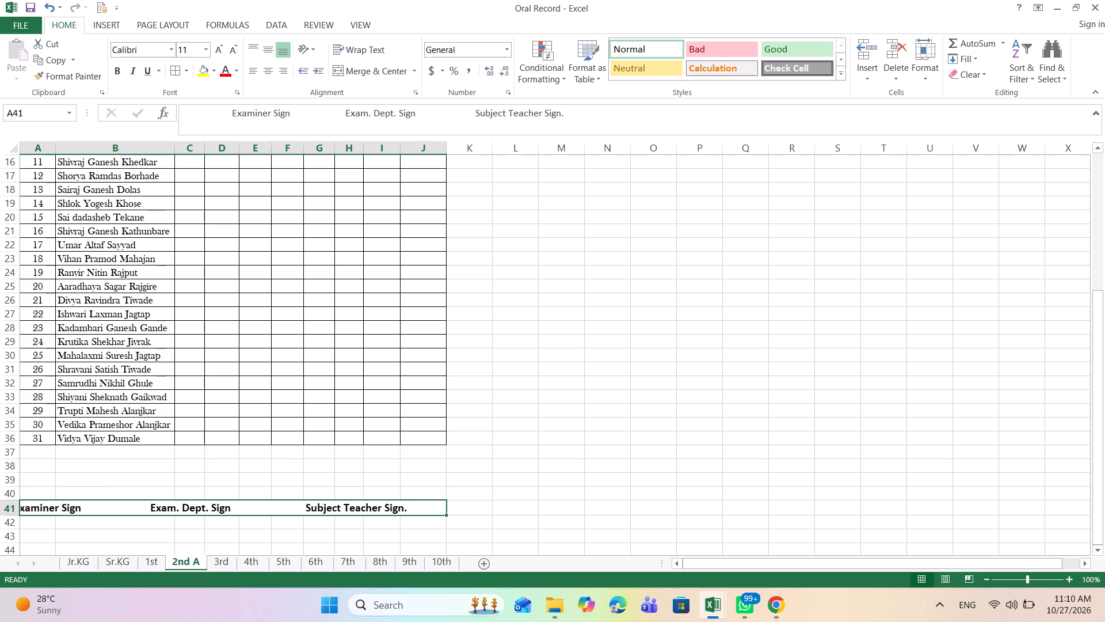
left_click(474, 111)
key("BackSpace")
key("BackSpace")
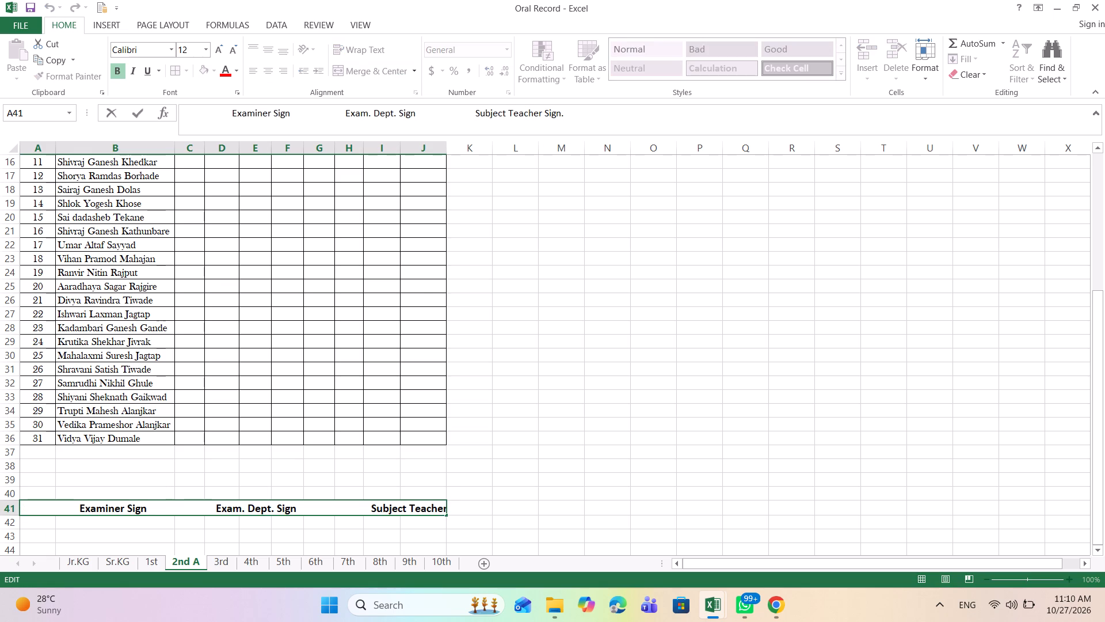
key("BackSpace")
key("BackSpace")
key("BackSpace")
key("BackSpace")
key("BackSpace")
key("BackSpace")
key("BackSpace")
key("BackSpace")
key("BackSpace")
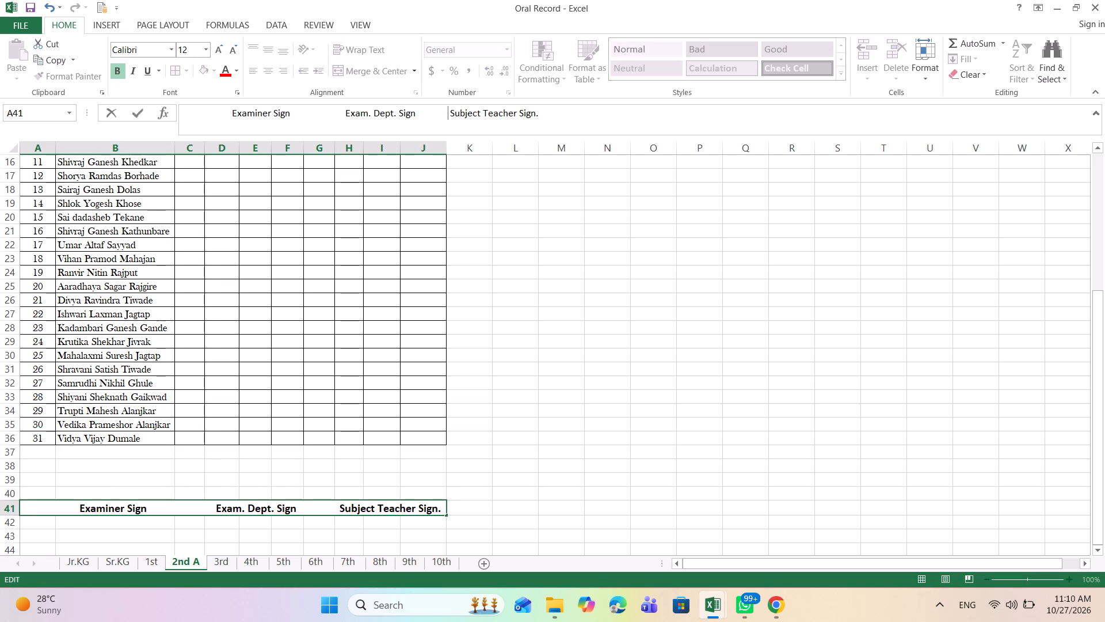
left_click(582, 393)
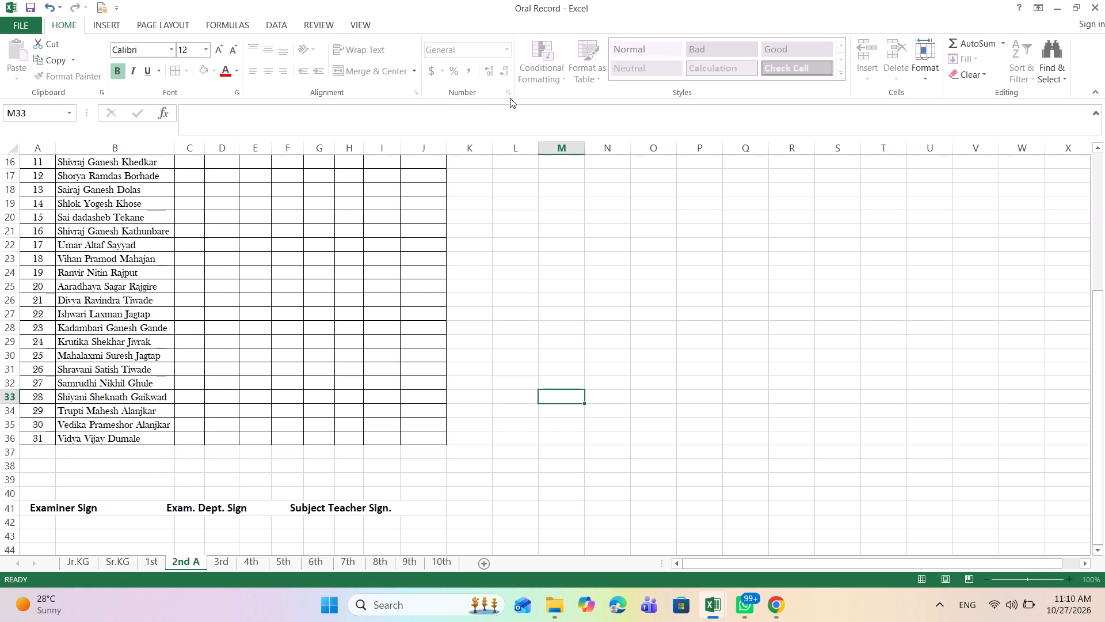
Insert three spaces before "Subject Teacher Sign." in the signature line in A41 and save the workbook.
left_click(261, 514)
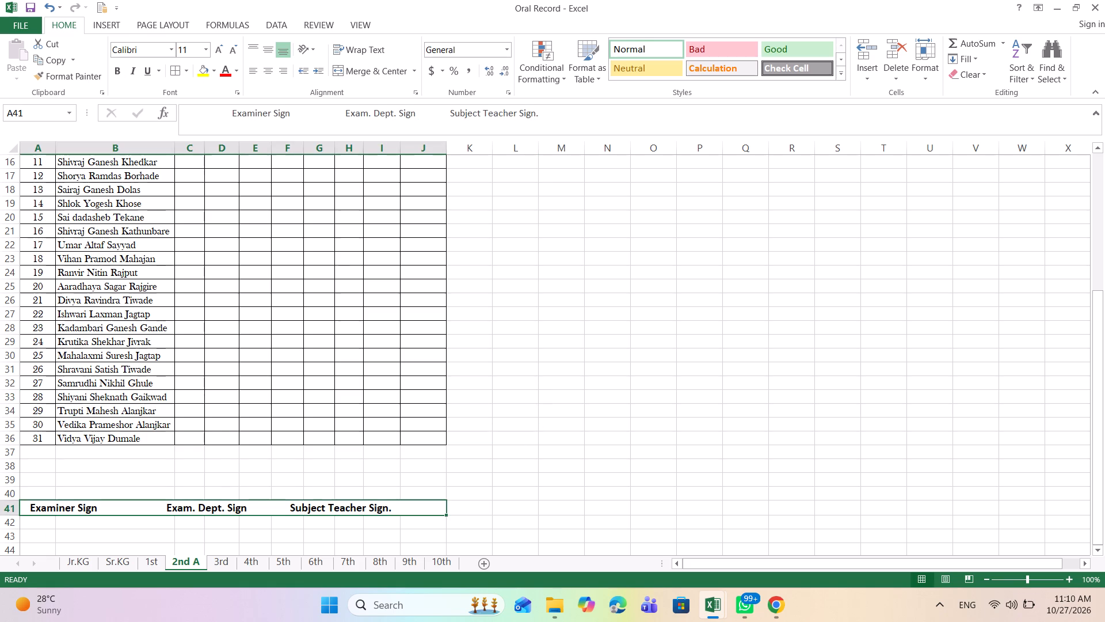
left_click(441, 111)
key("space")
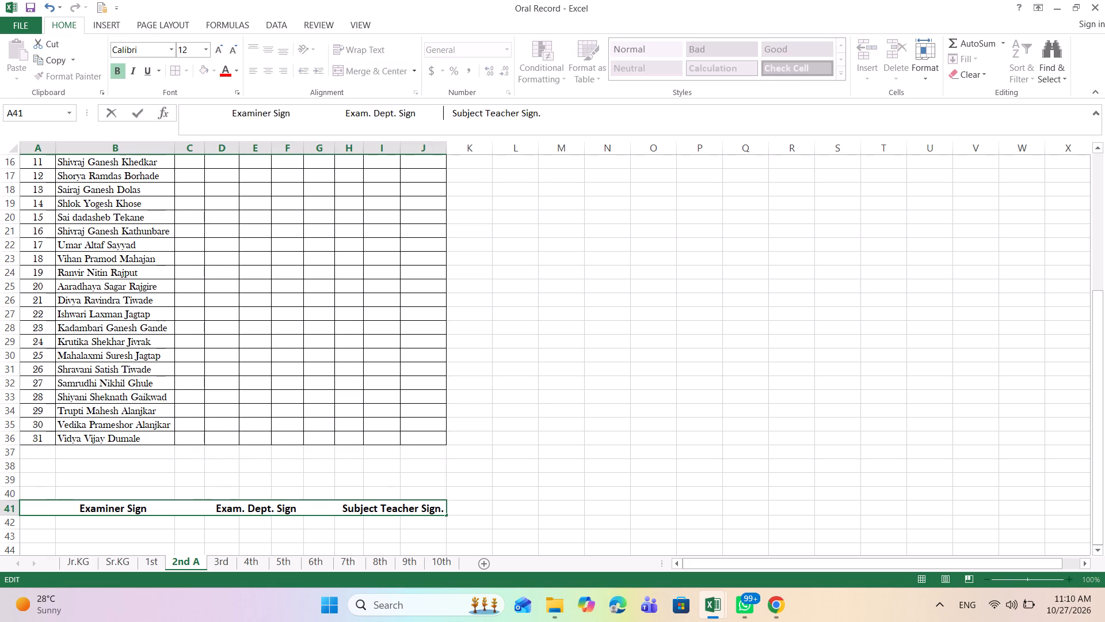
key("space")
key("space")
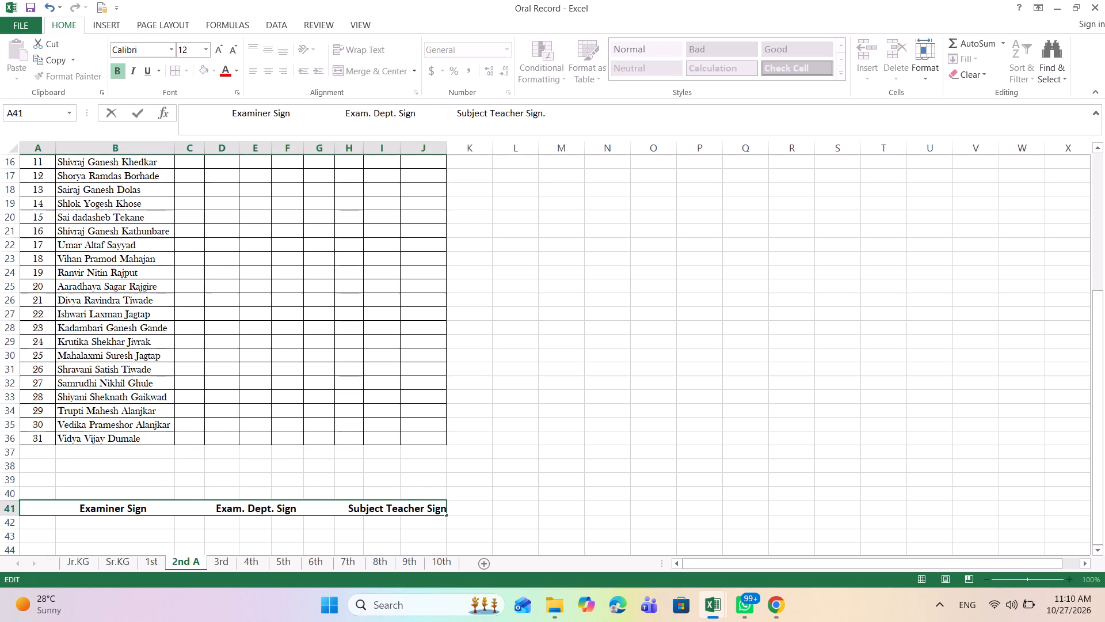
left_click(531, 431)
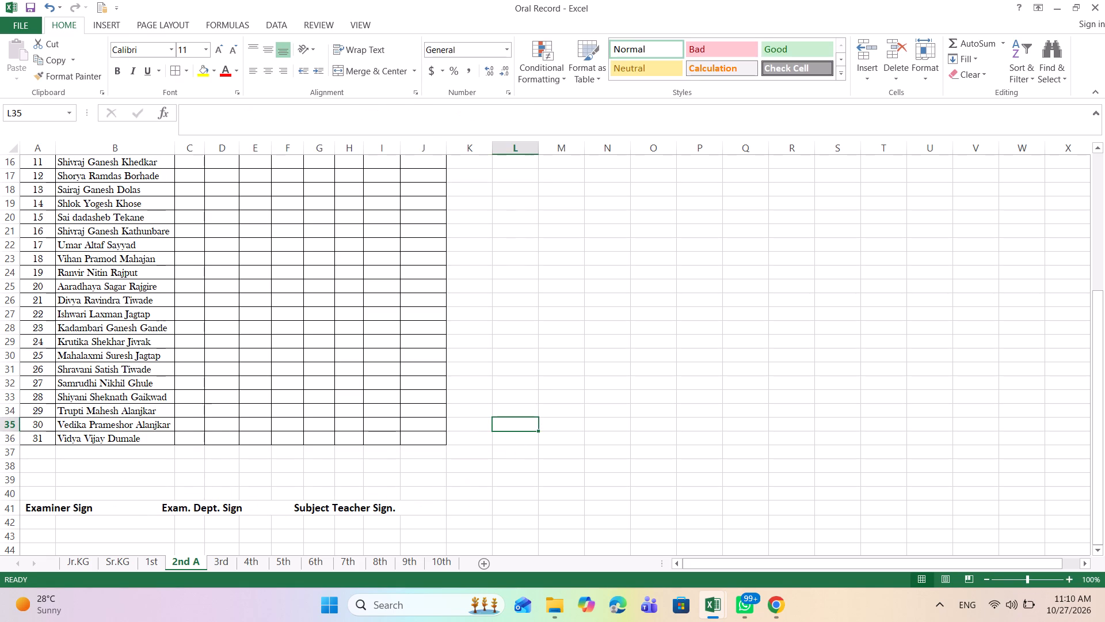
key("ctrl+s")
Save the 2nd A sheet as a PDF named "2nd A" in the Desktop's Oral Record folder and look over the published page.
scroll(299, 426, "up", 6)
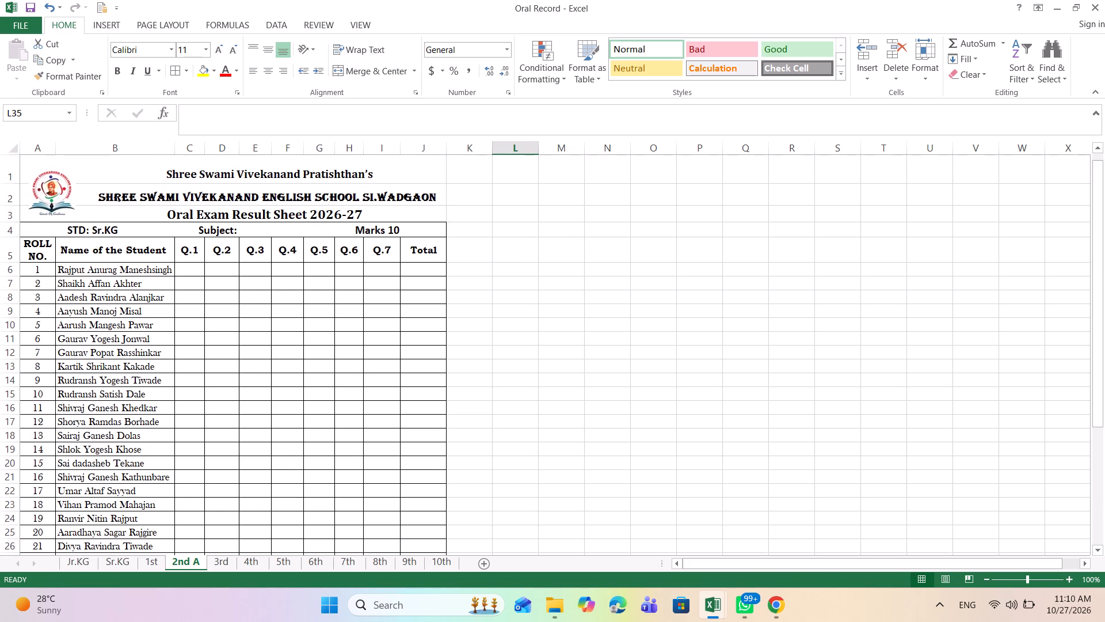
scroll(299, 426, "up", 1)
left_click(31, 26)
left_click(46, 153)
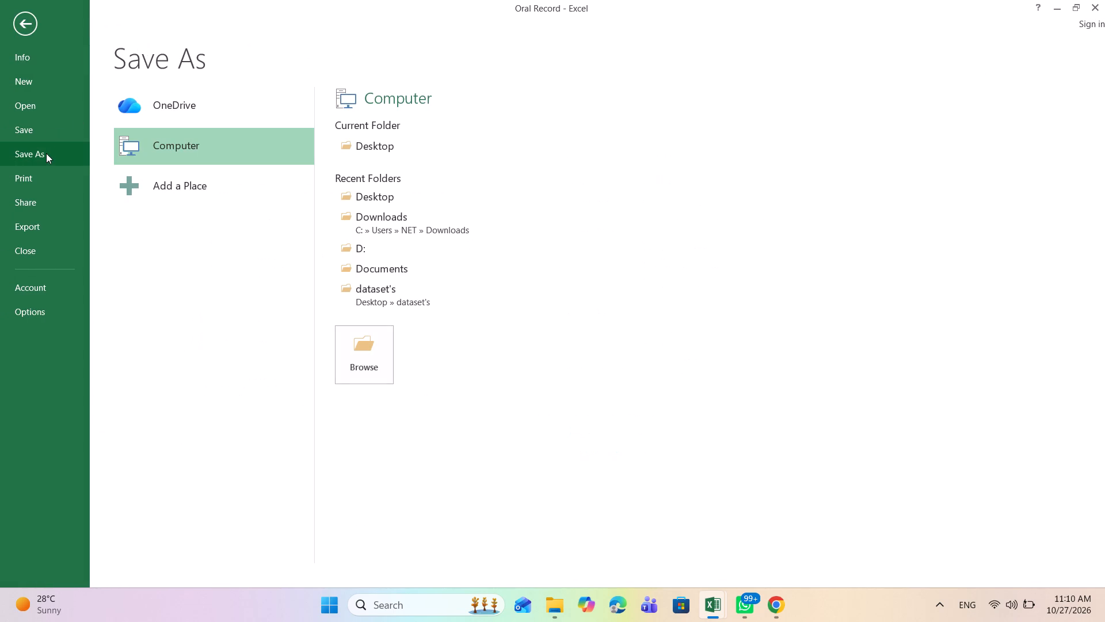
left_click(394, 146)
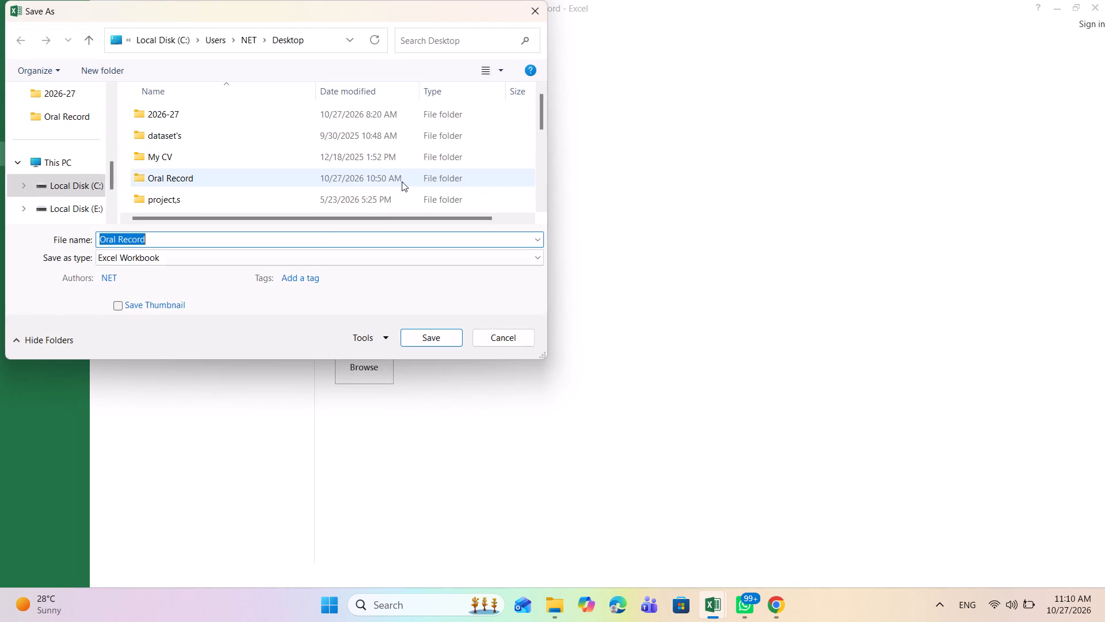
double_click(171, 179)
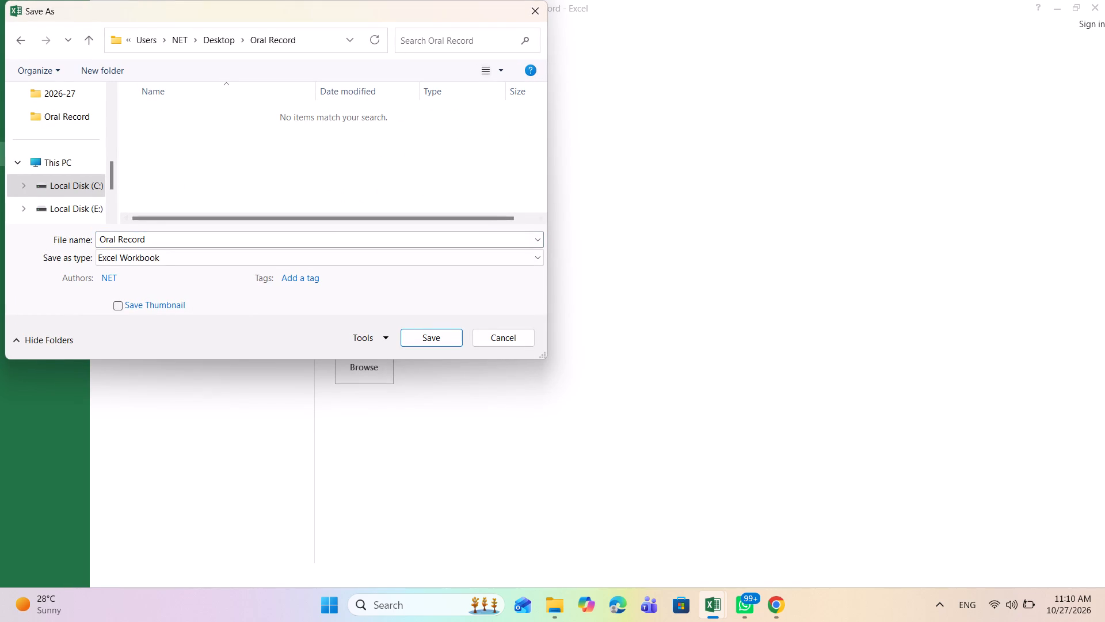
left_click(147, 235)
key("BackSpace")
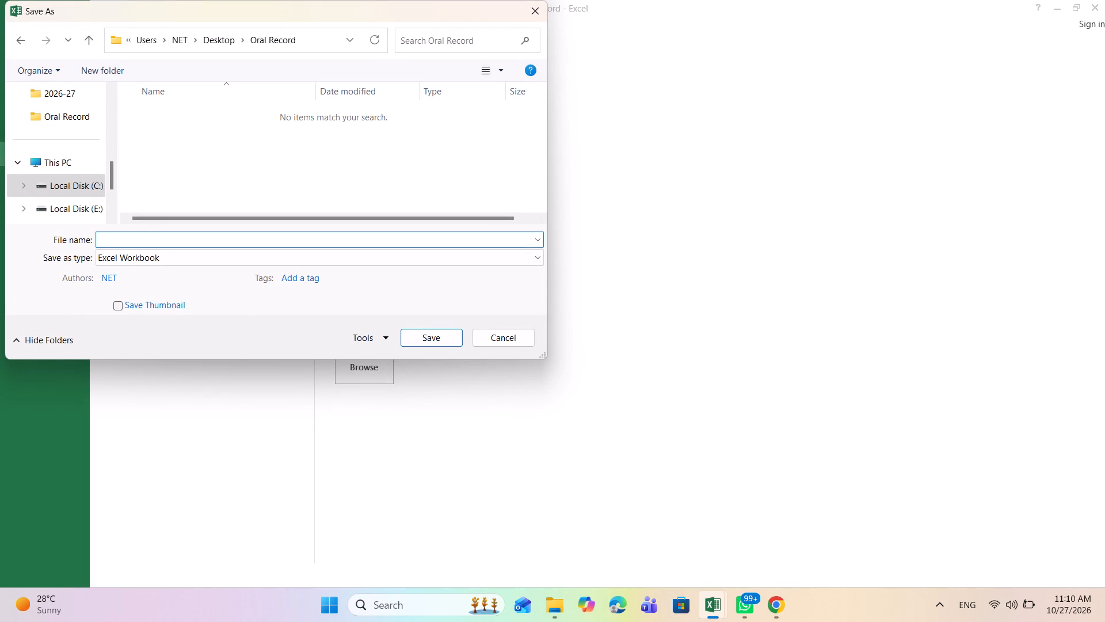
type("2n")
key("d")
key("space")
key("shift+a")
left_click(192, 260)
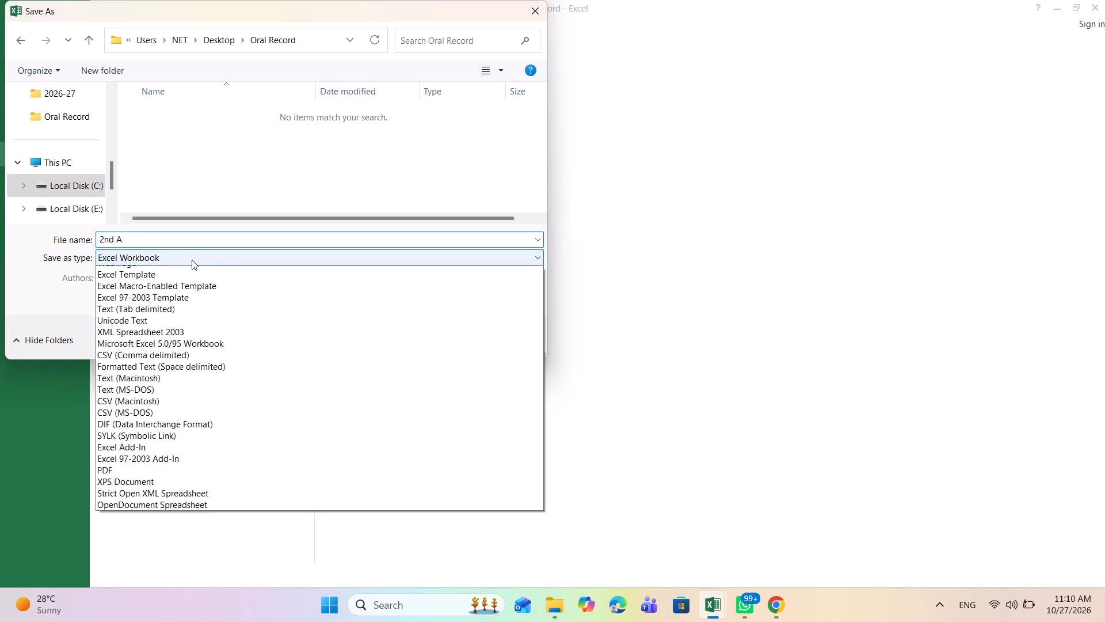
left_click(111, 545)
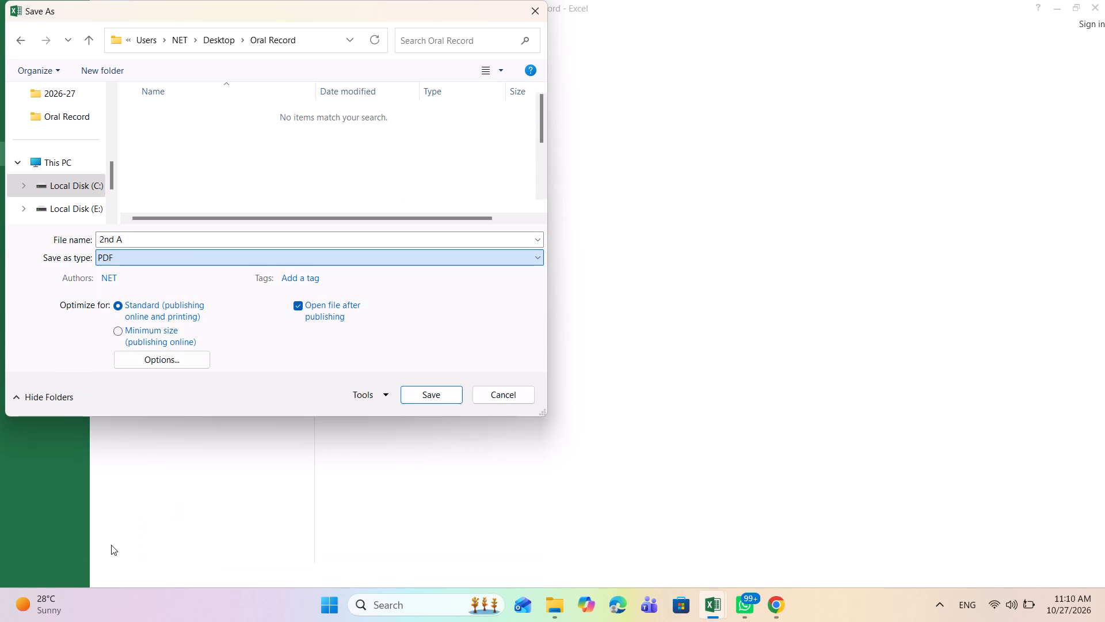
left_click(436, 393)
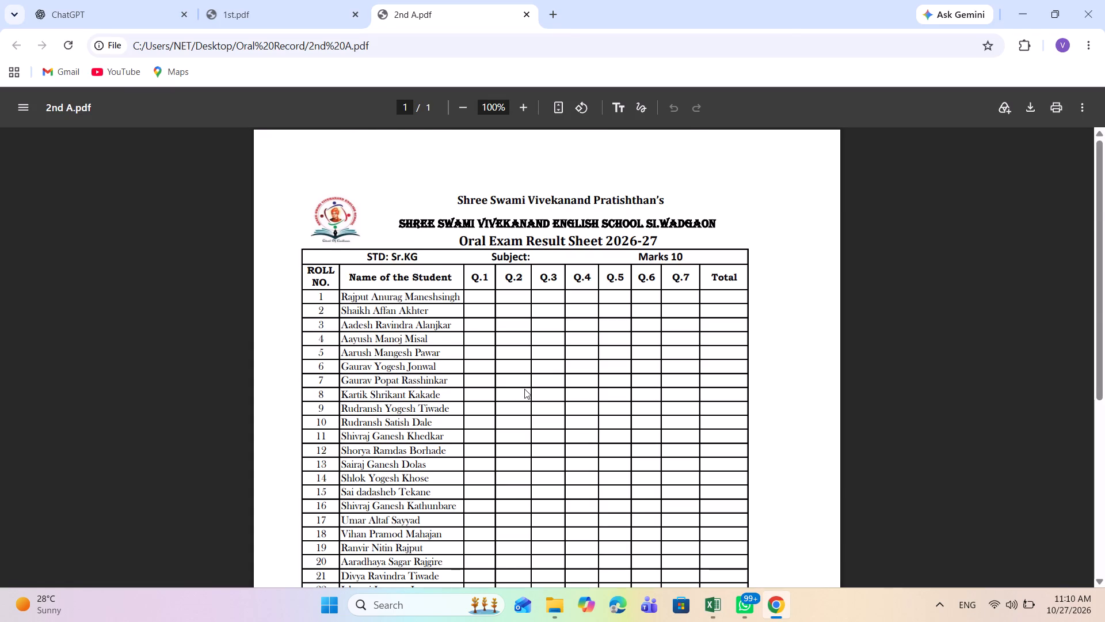
scroll(524, 389, "down", 6)
scroll(524, 389, "up", 6)
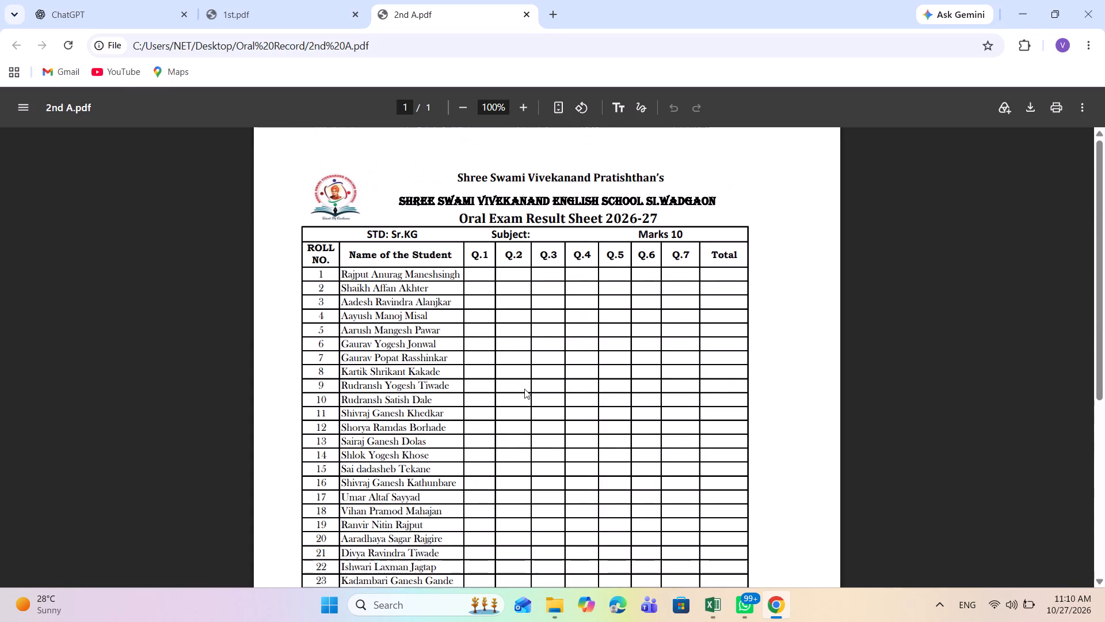
scroll(524, 389, "up", 1)
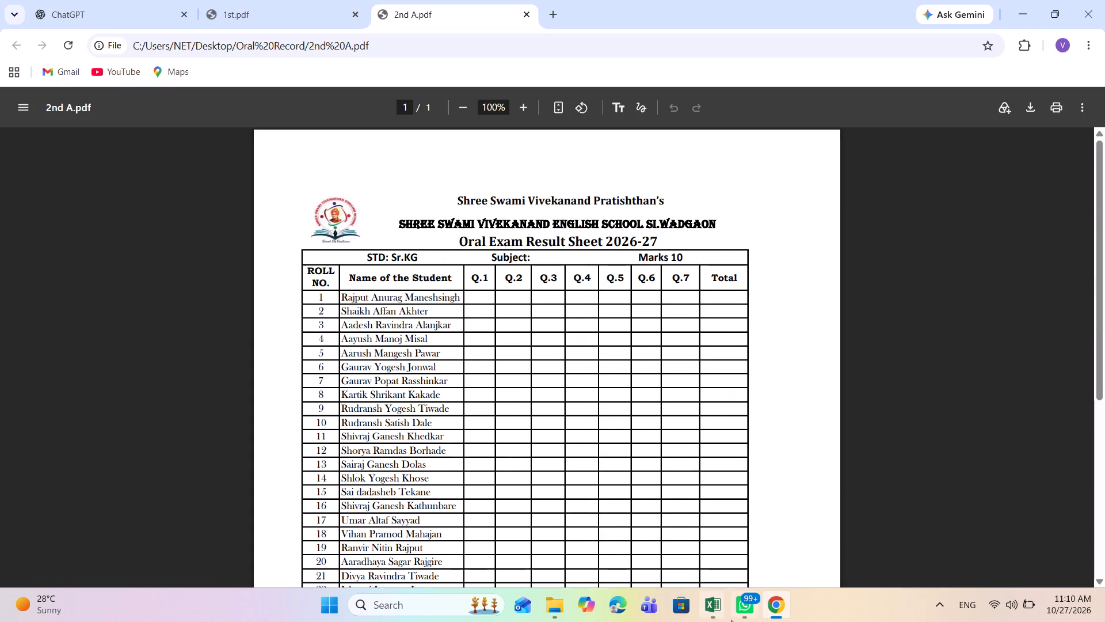
Return to the Excel workbook, add a new sheet after 2nd A and name it "2nd B".
left_click(700, 522)
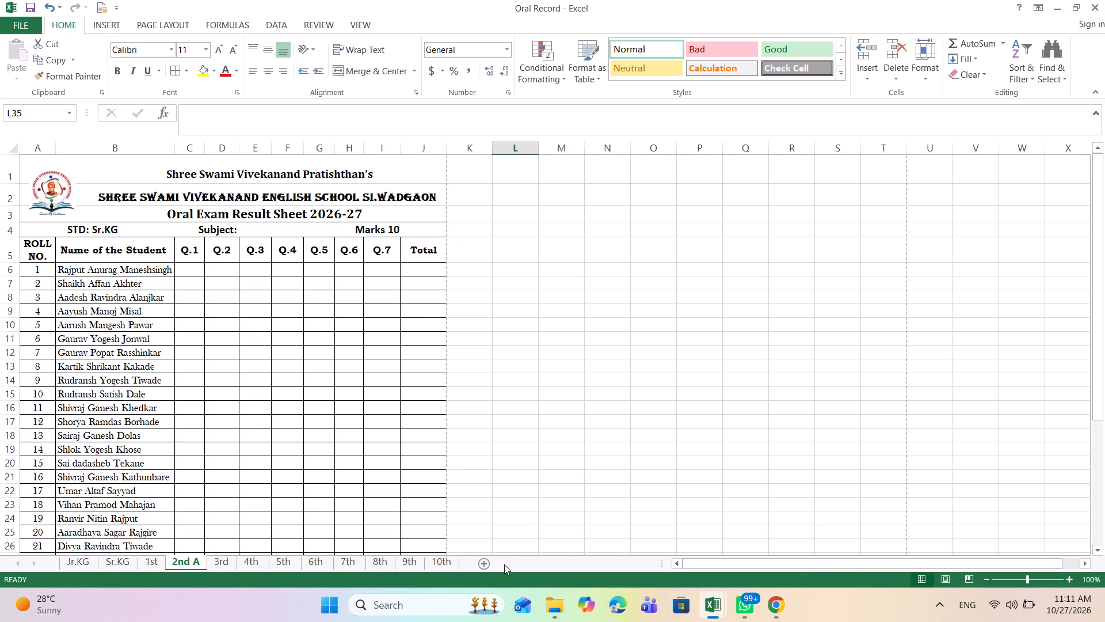
left_click(485, 562)
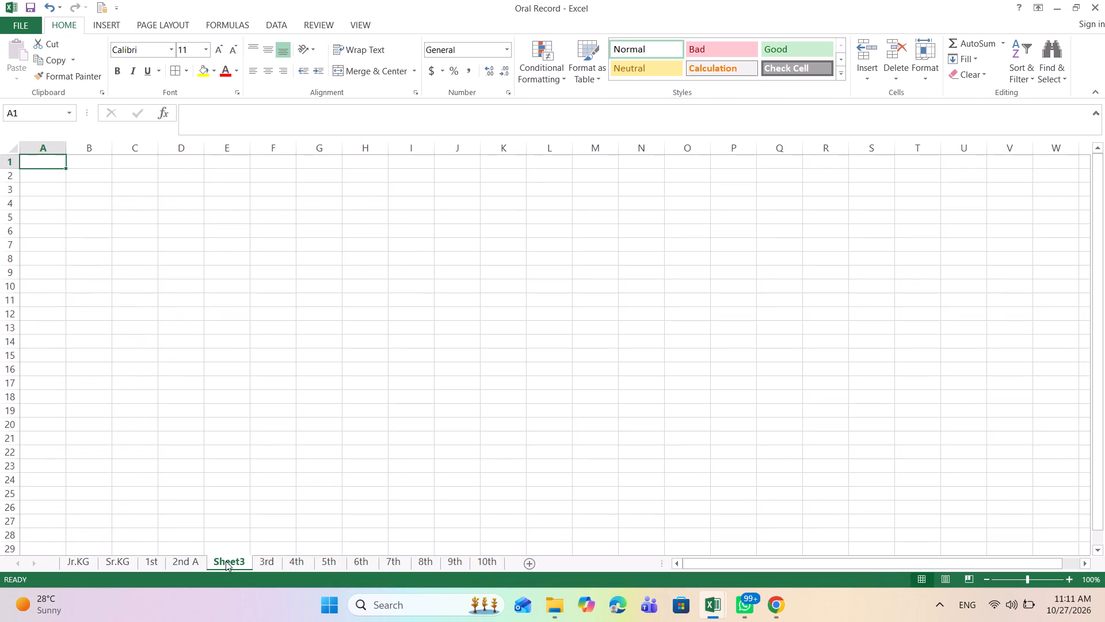
double_click(240, 558)
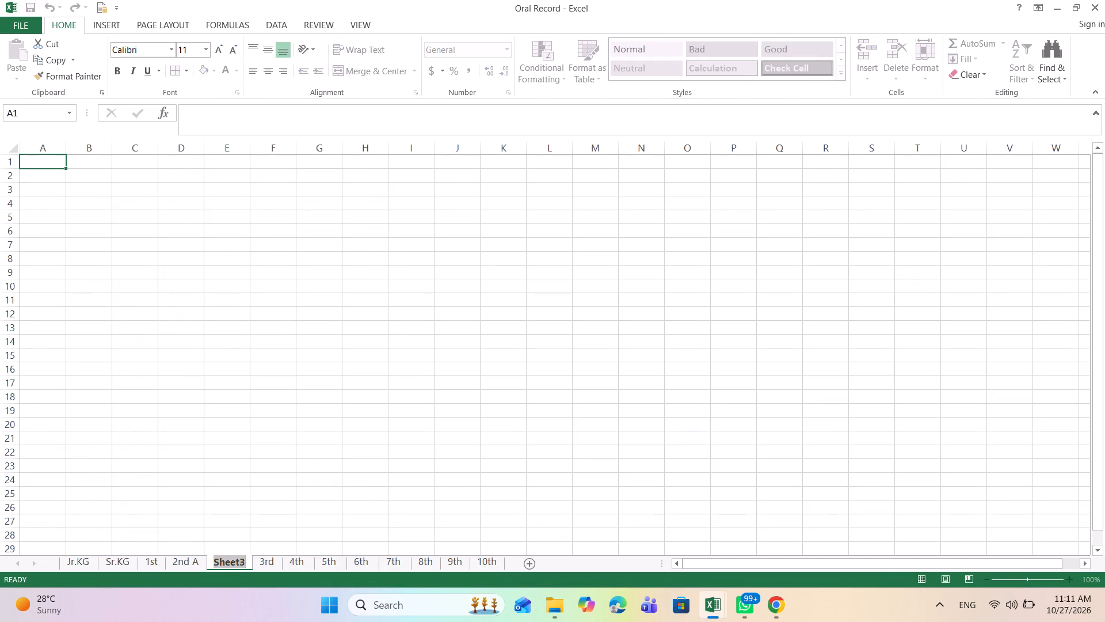
key("BackSpace")
type("2nd")
key("space")
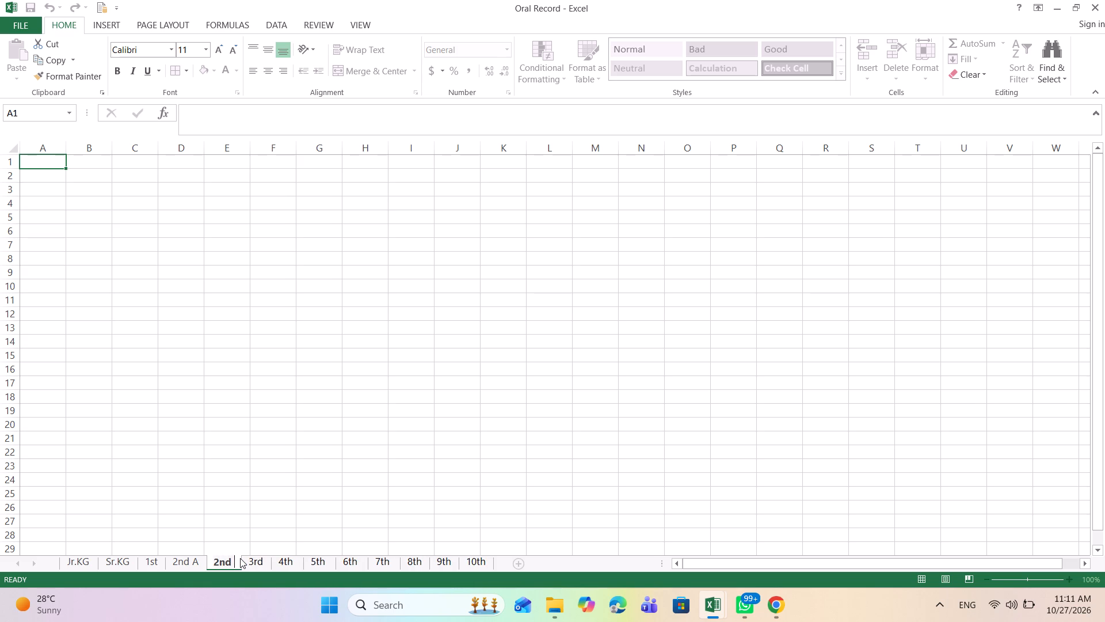
key("shift+b")
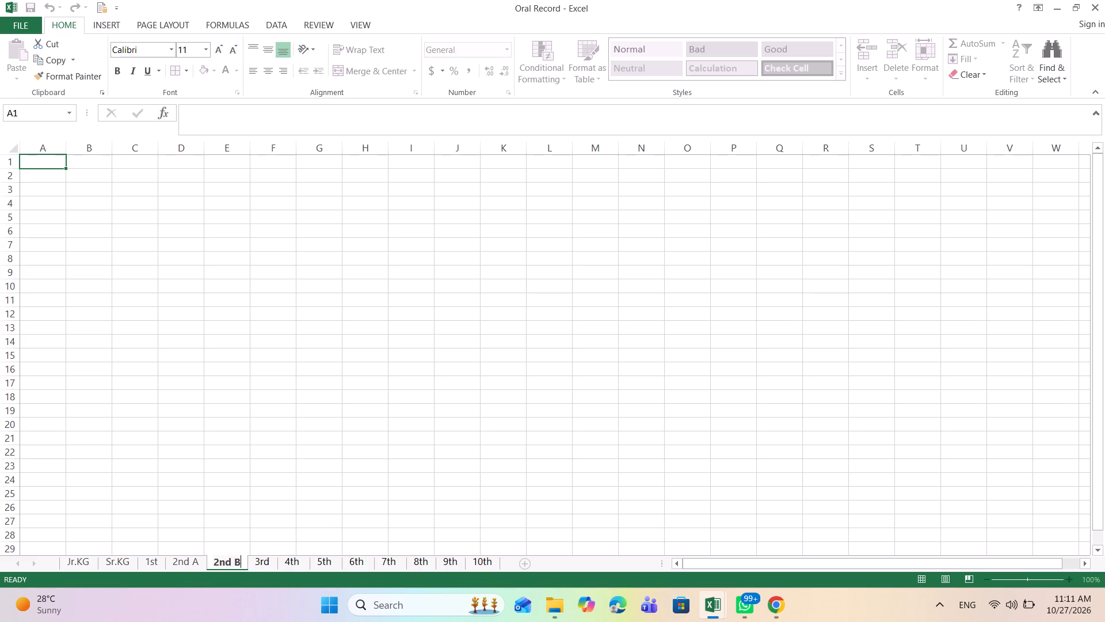
left_click(286, 459)
Copy the header block A1 to J5 with the logo from 2nd A and paste it at A1 of the 2nd B sheet.
left_click(196, 563)
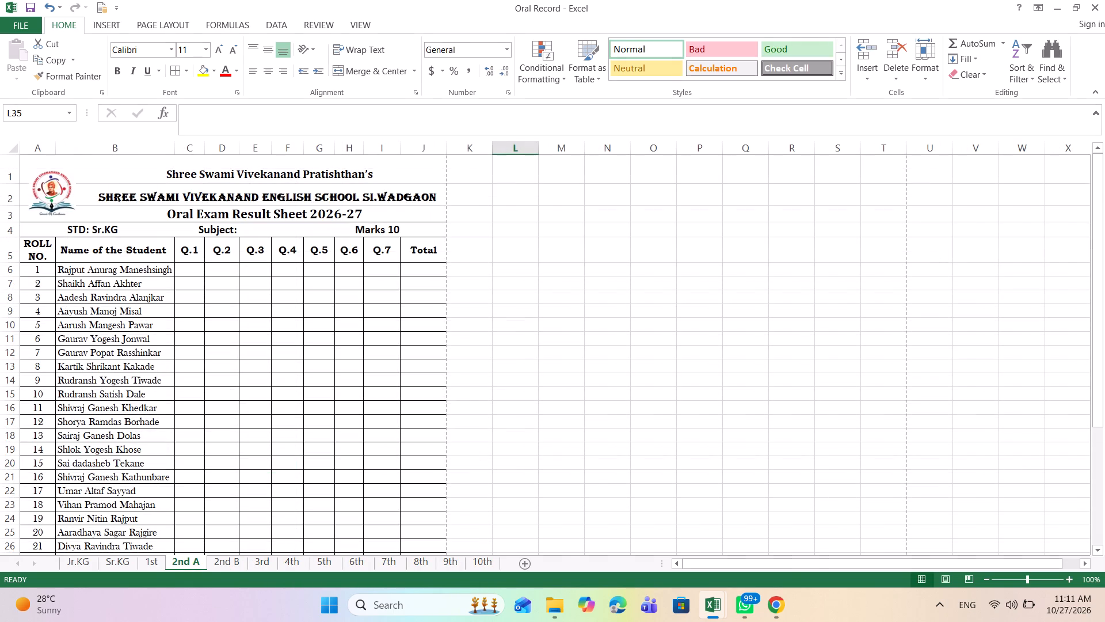
left_click_drag(178, 172, 180, 185)
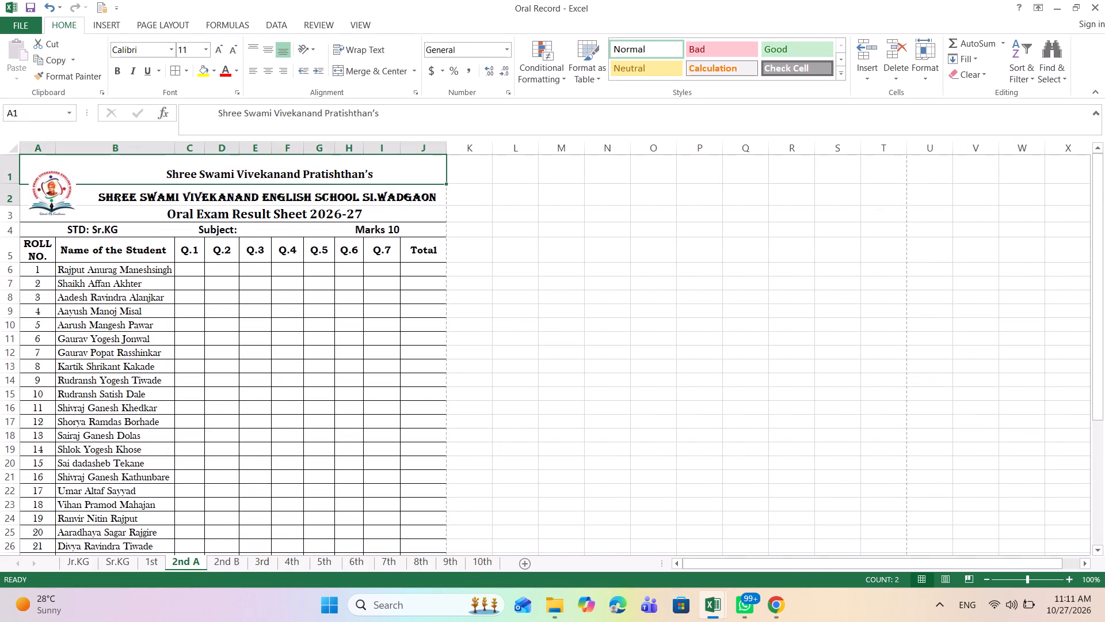
left_click_drag(180, 185, 180, 230)
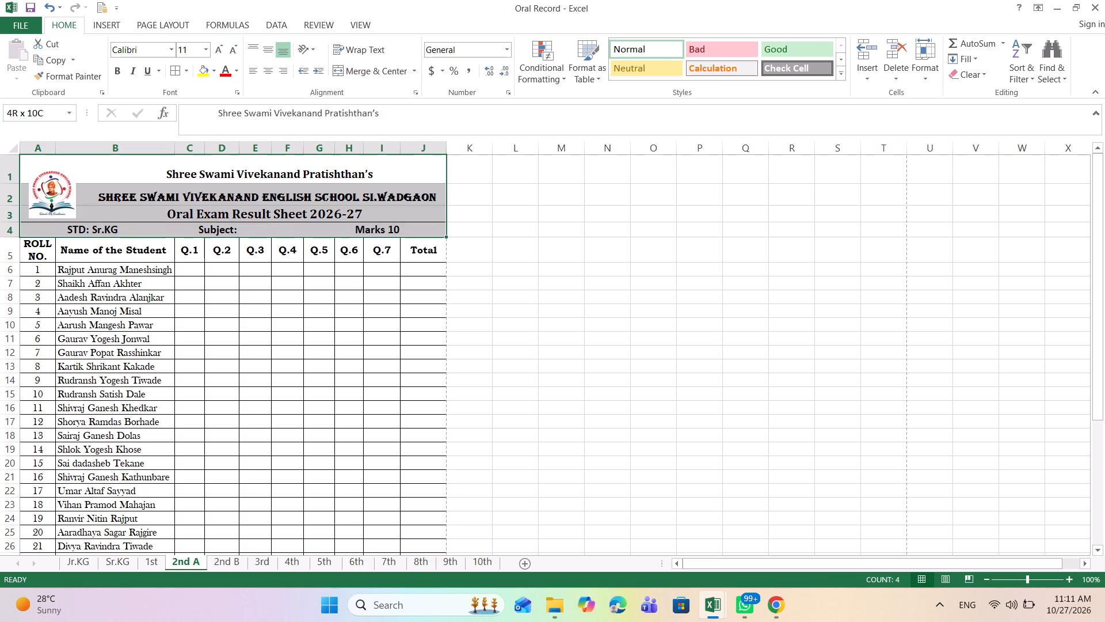
left_click_drag(180, 230, 179, 247)
key("ctrl+c")
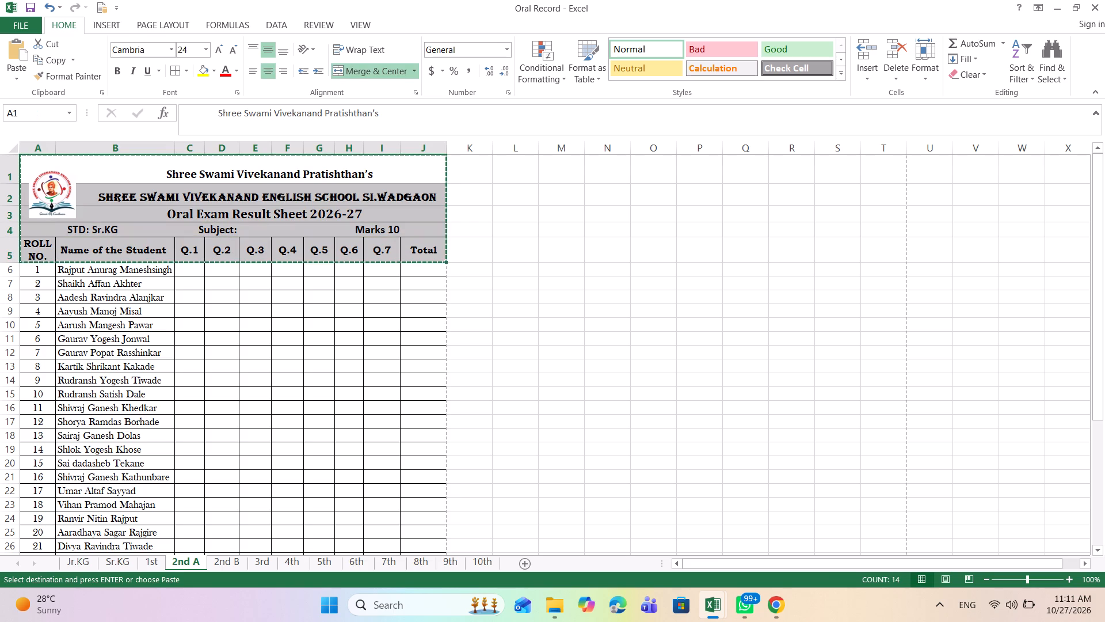
key("ctrl+c")
left_click(237, 564)
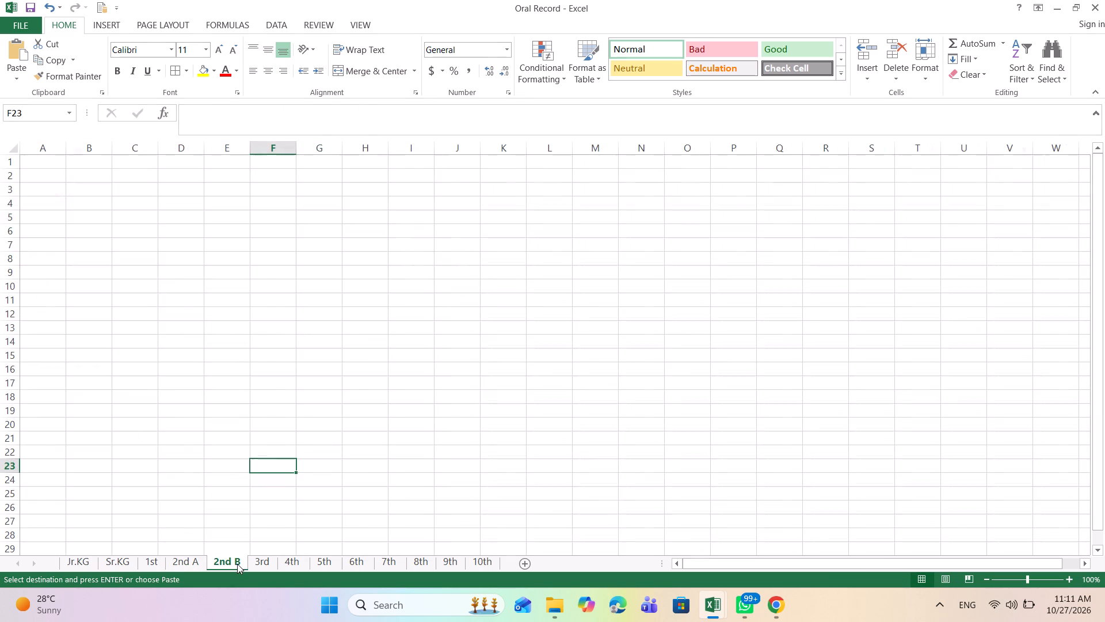
left_click(44, 164)
key("ctrl+v")
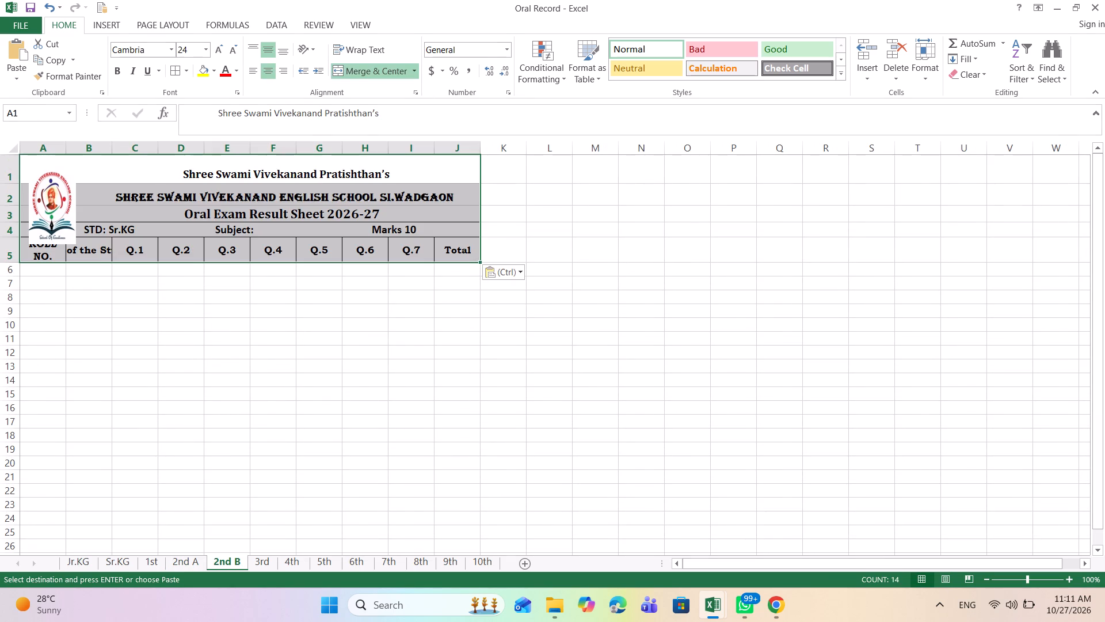
Reduce the height of the school logo on 2nd B so it fits within rows 1 to 3, clear of the table header.
left_click(68, 206)
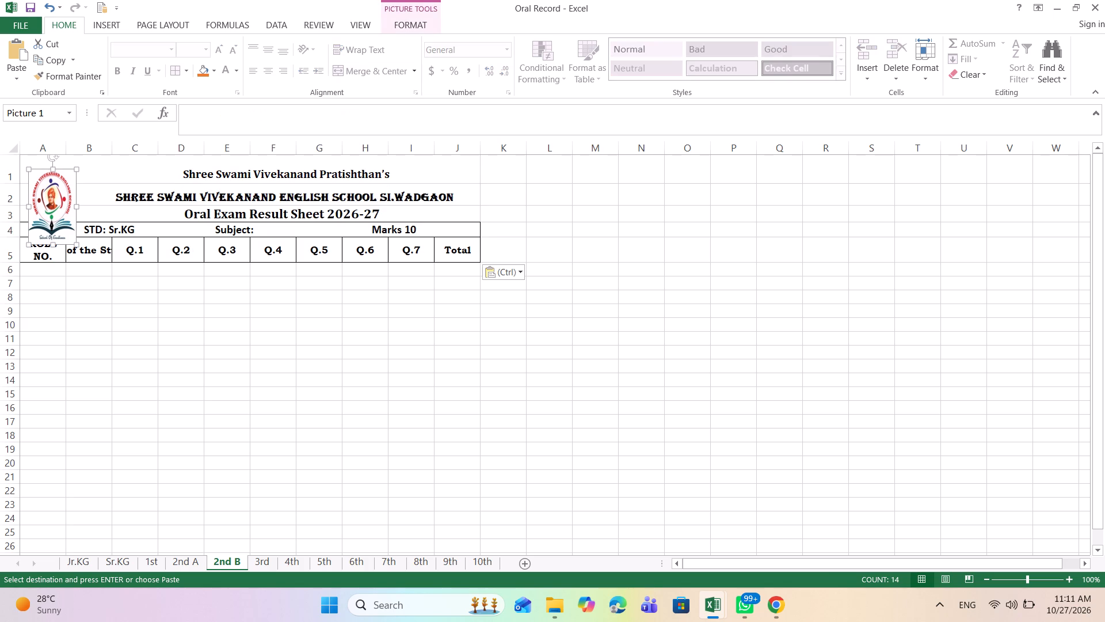
left_click_drag(54, 244, 59, 209)
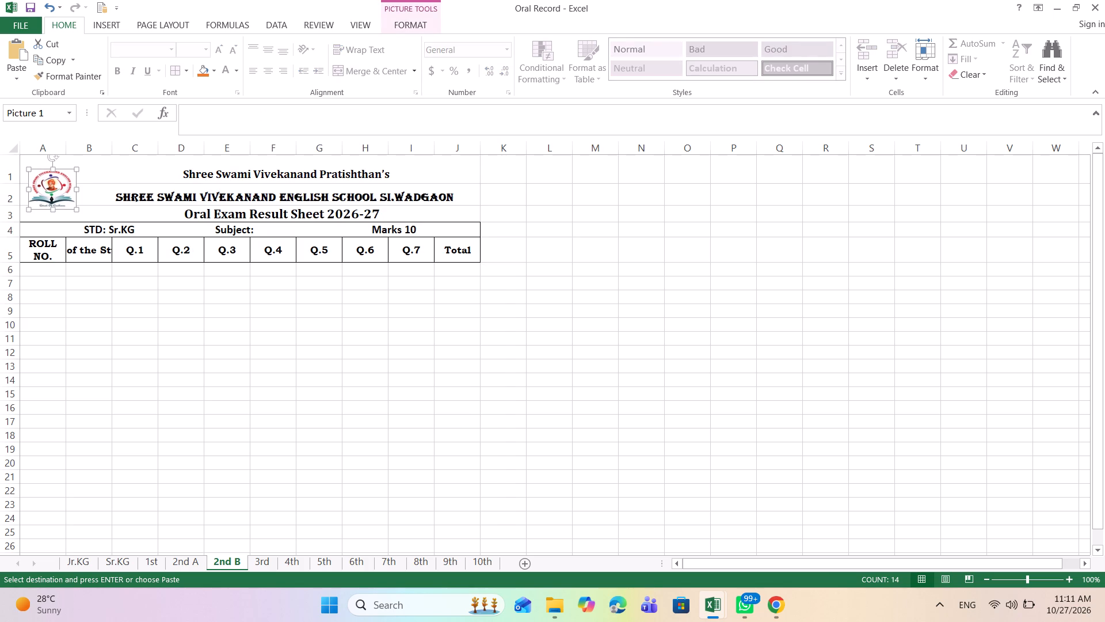
left_click(49, 269)
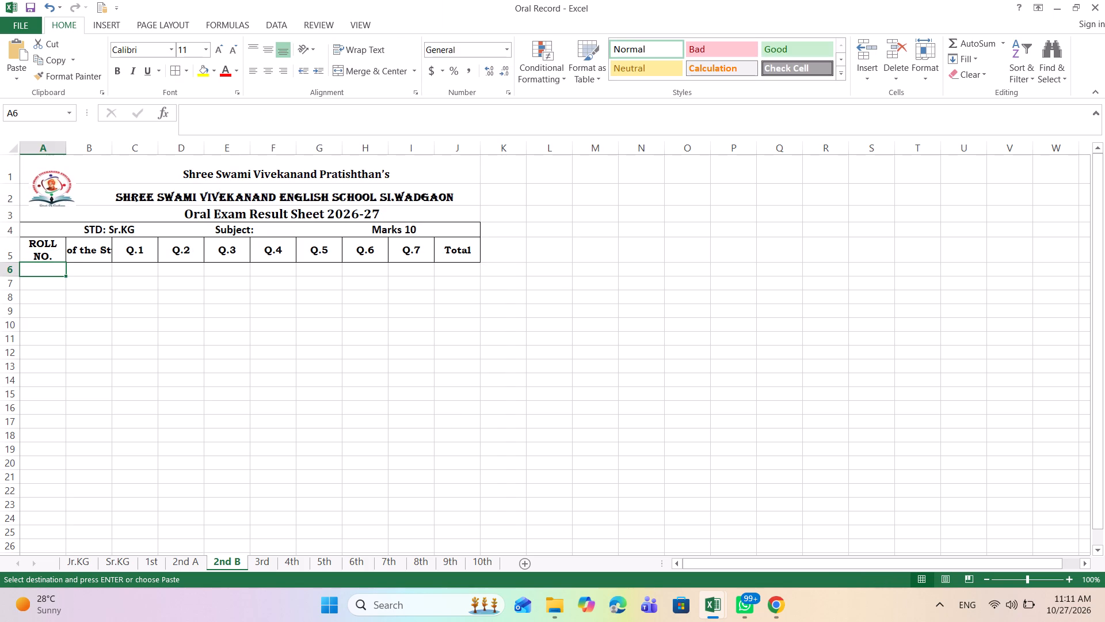